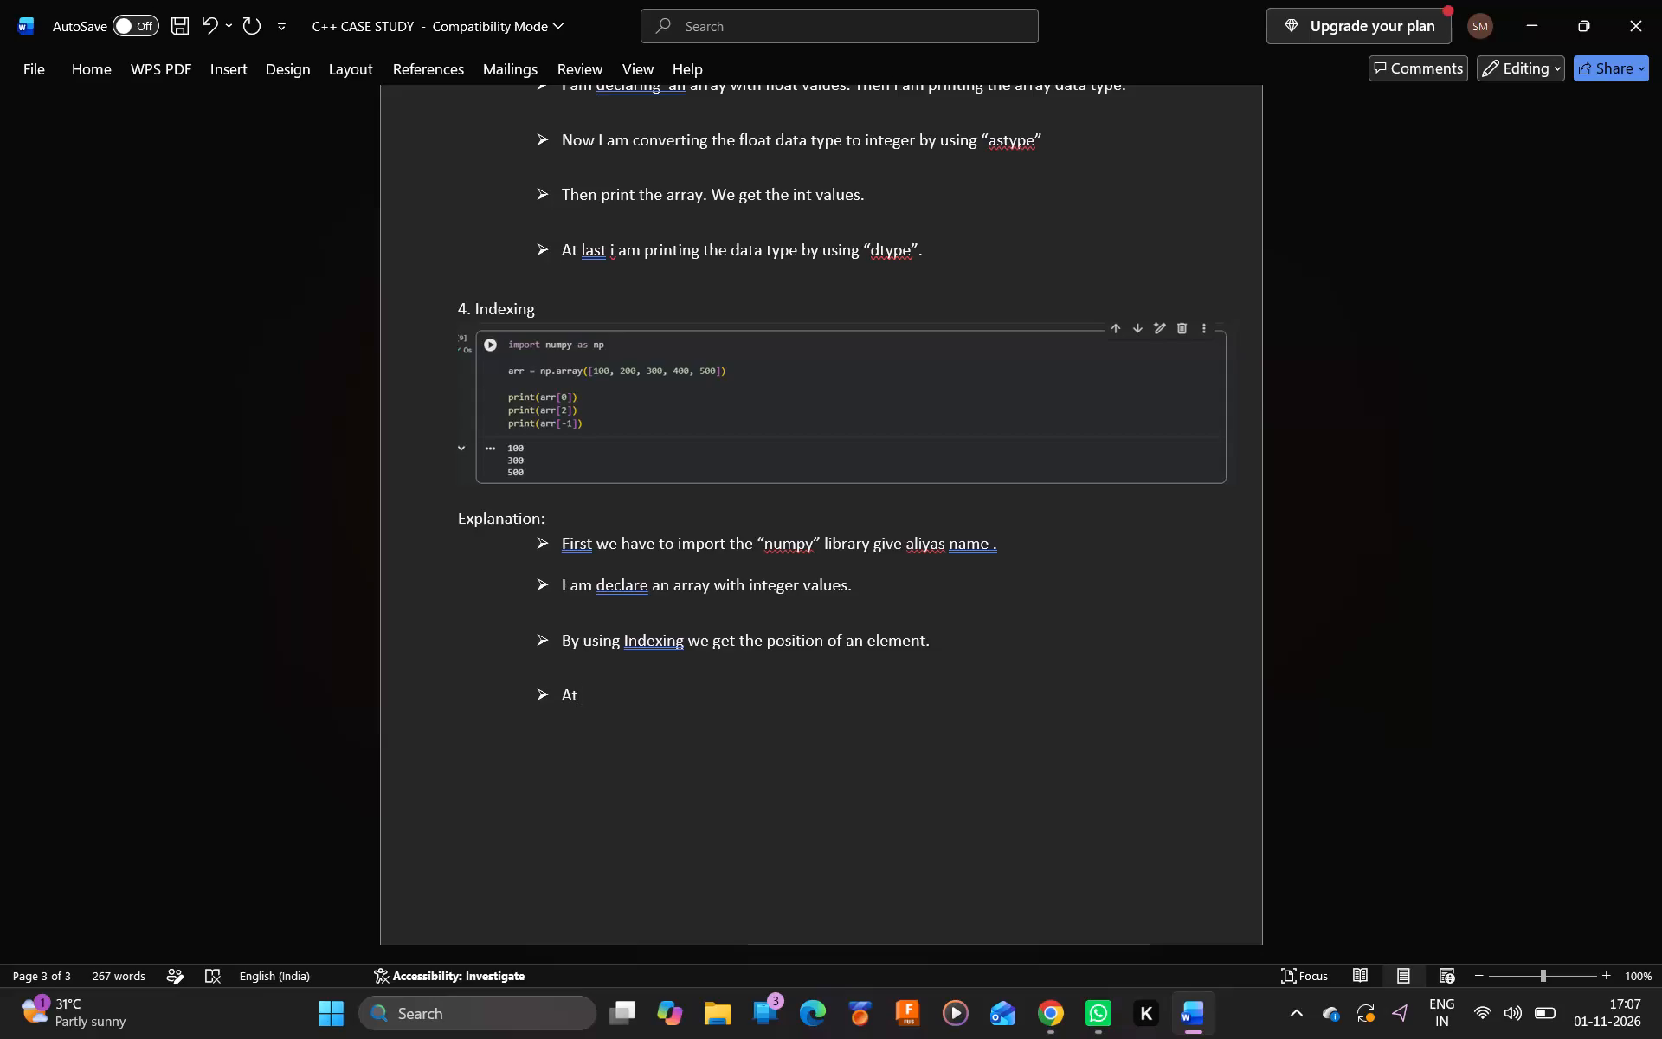
Complete the last bullet of the Indexing explanation to read "At first print statement it will print first index element.".
{"action": "type", "text": "first"}
{"action": "key", "text": "space"}
{"action": "type", "text": "pro"}
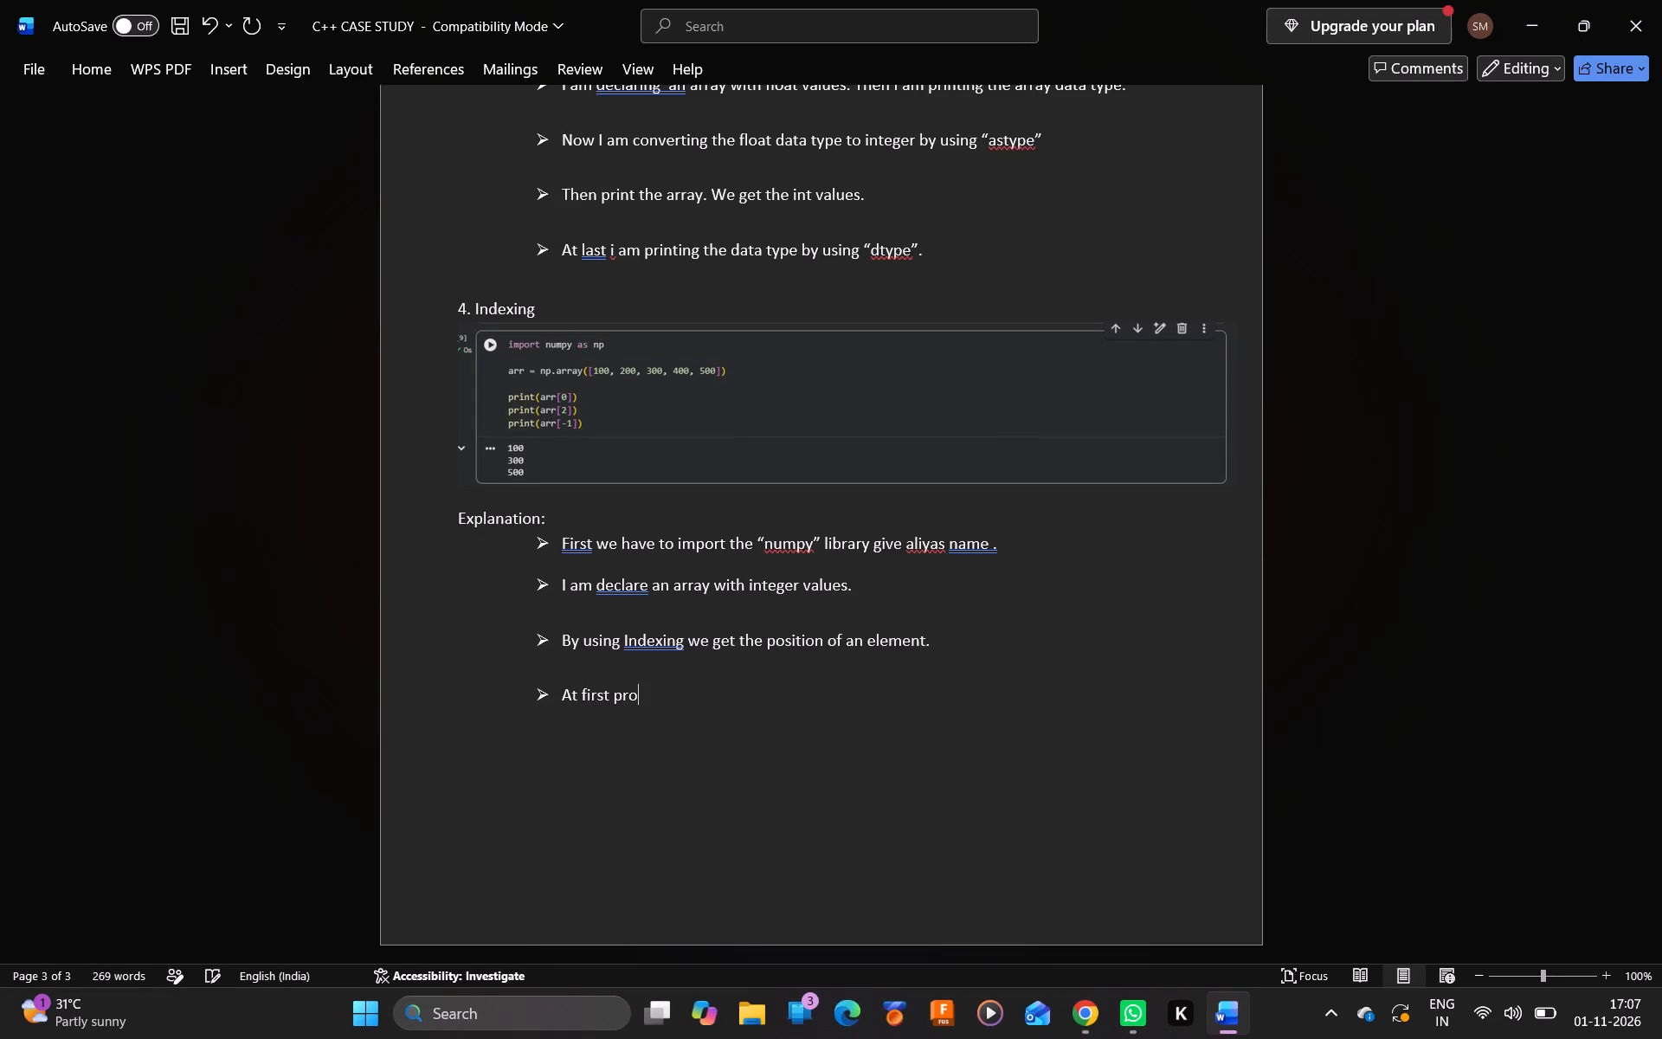
{"action": "key", "text": "BackSpace"}
{"action": "type", "text": "int"}
{"action": "key", "text": "space"}
{"action": "type", "text": "stat"}
{"action": "type", "text": "men"}
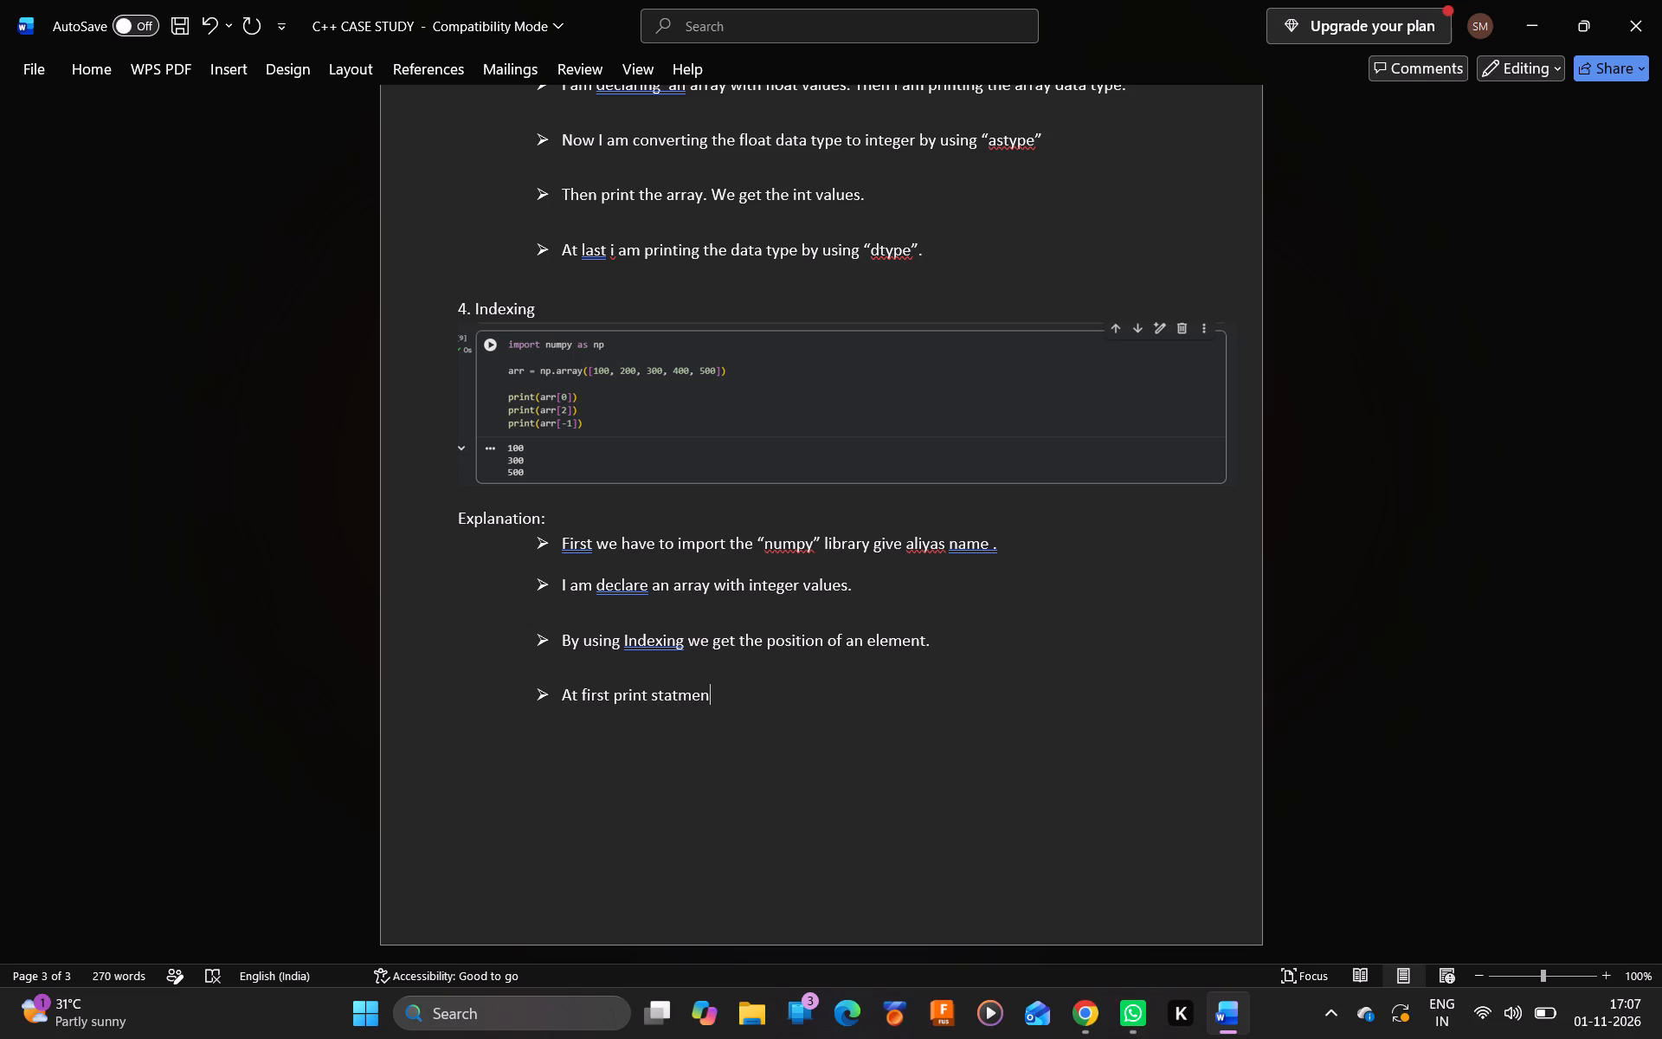
{"action": "type", "text": "t"}
{"action": "key", "text": "space"}
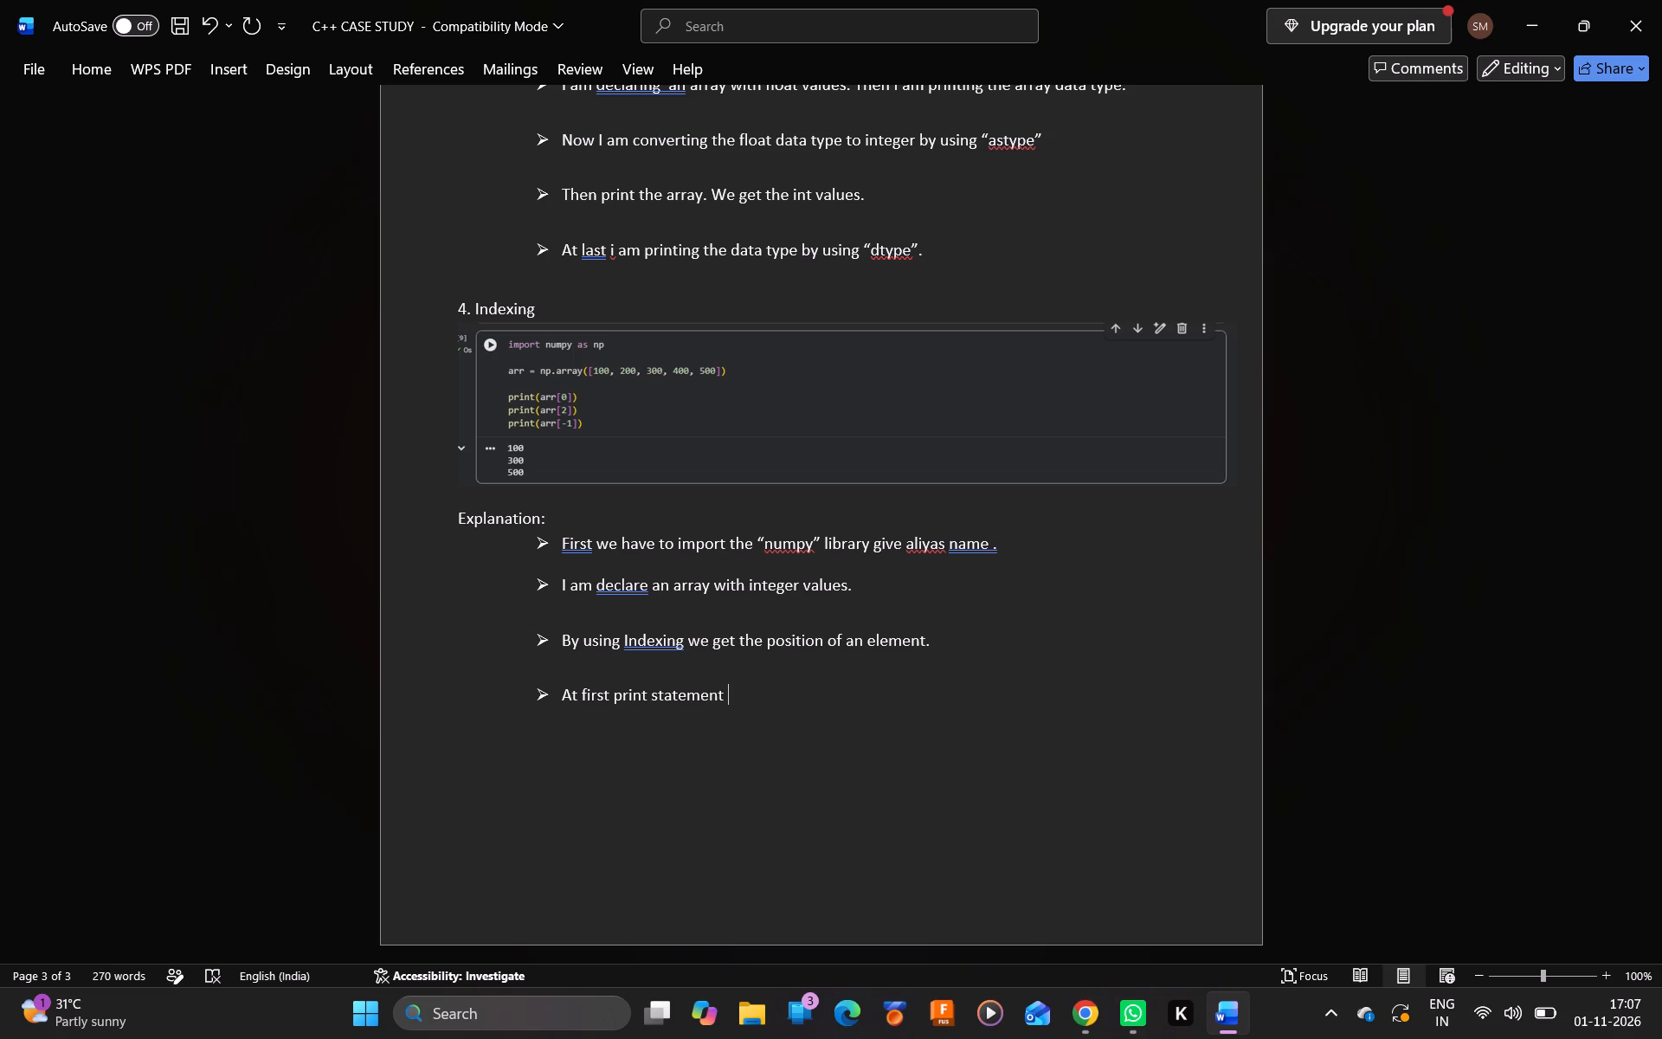
{"action": "type", "text": "it"}
{"action": "key", "text": "space"}
{"action": "type", "text": "will print"}
{"action": "key", "text": "space"}
{"action": "type", "text": "first index"}
{"action": "key", "text": "space"}
{"action": "key", "text": "e"}
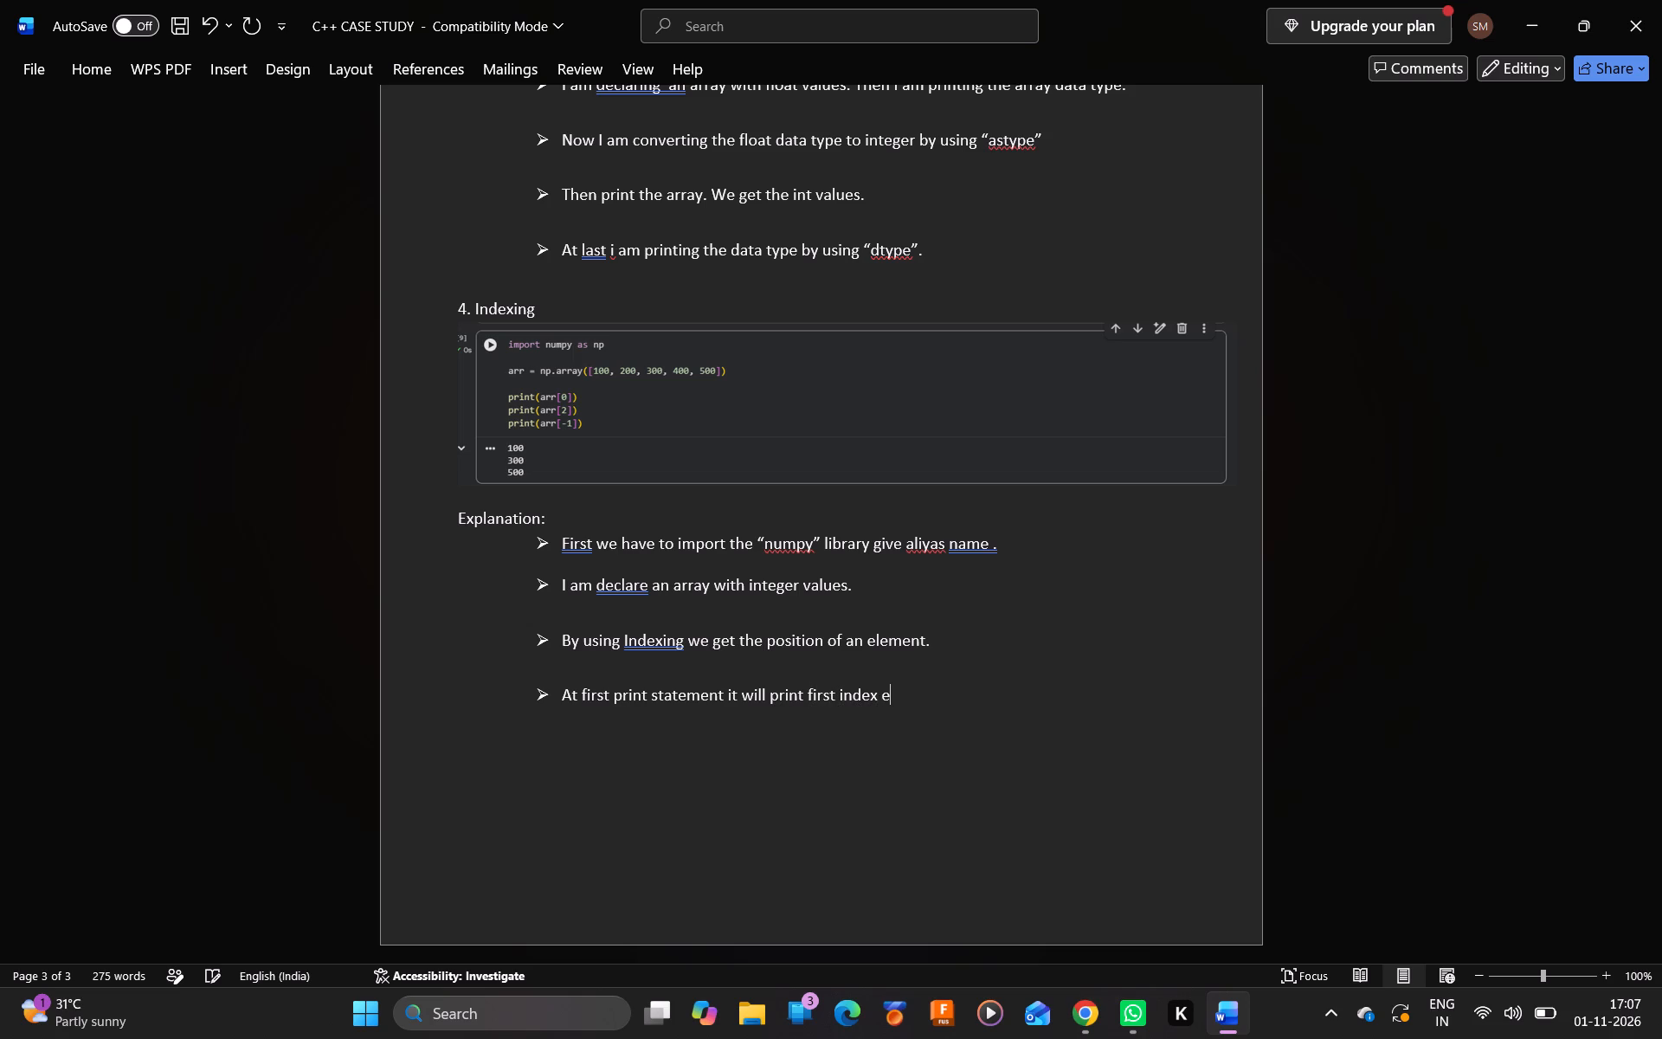
{"action": "type", "text": "lement"}
{"action": "key", "text": "period"}
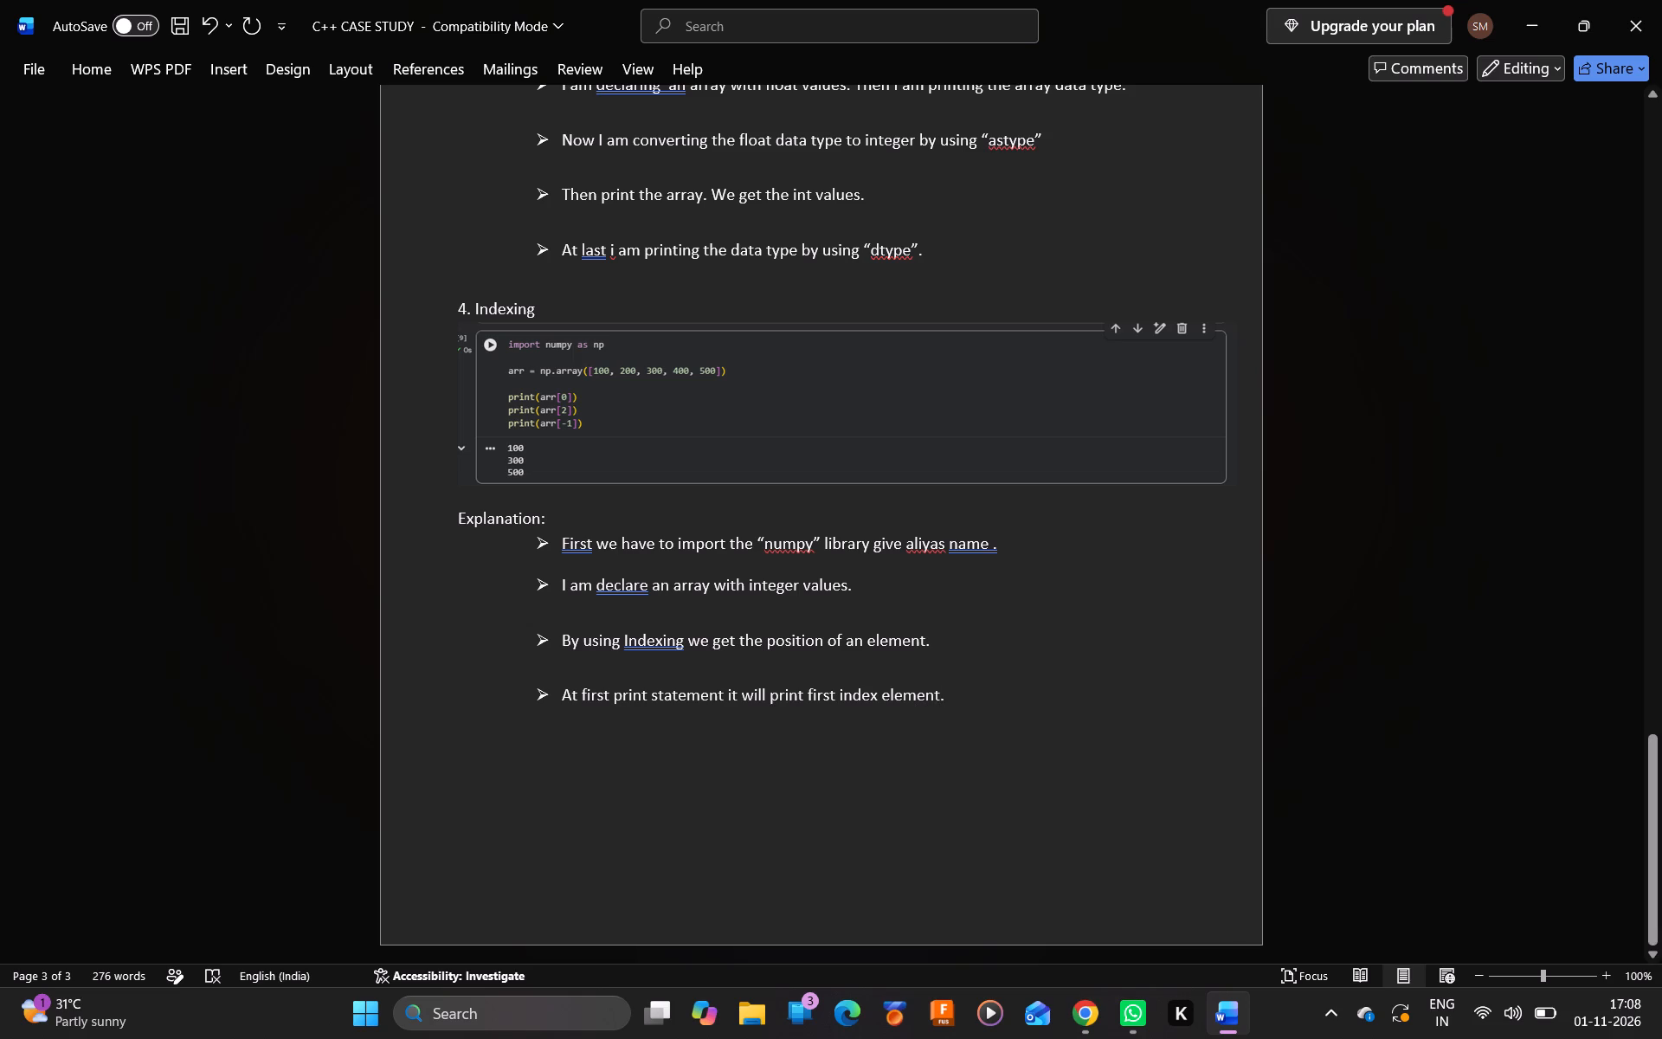
Duplicate the bullet "At first print statement it will print first index element." as a new bullet directly below it.
{"action": "left_click", "coordinate": [946, 697]}
{"action": "left_click_drag", "start_coordinate": [946, 697], "coordinate": [659, 705]}
{"action": "left_click_drag", "start_coordinate": [659, 705], "coordinate": [565, 692]}
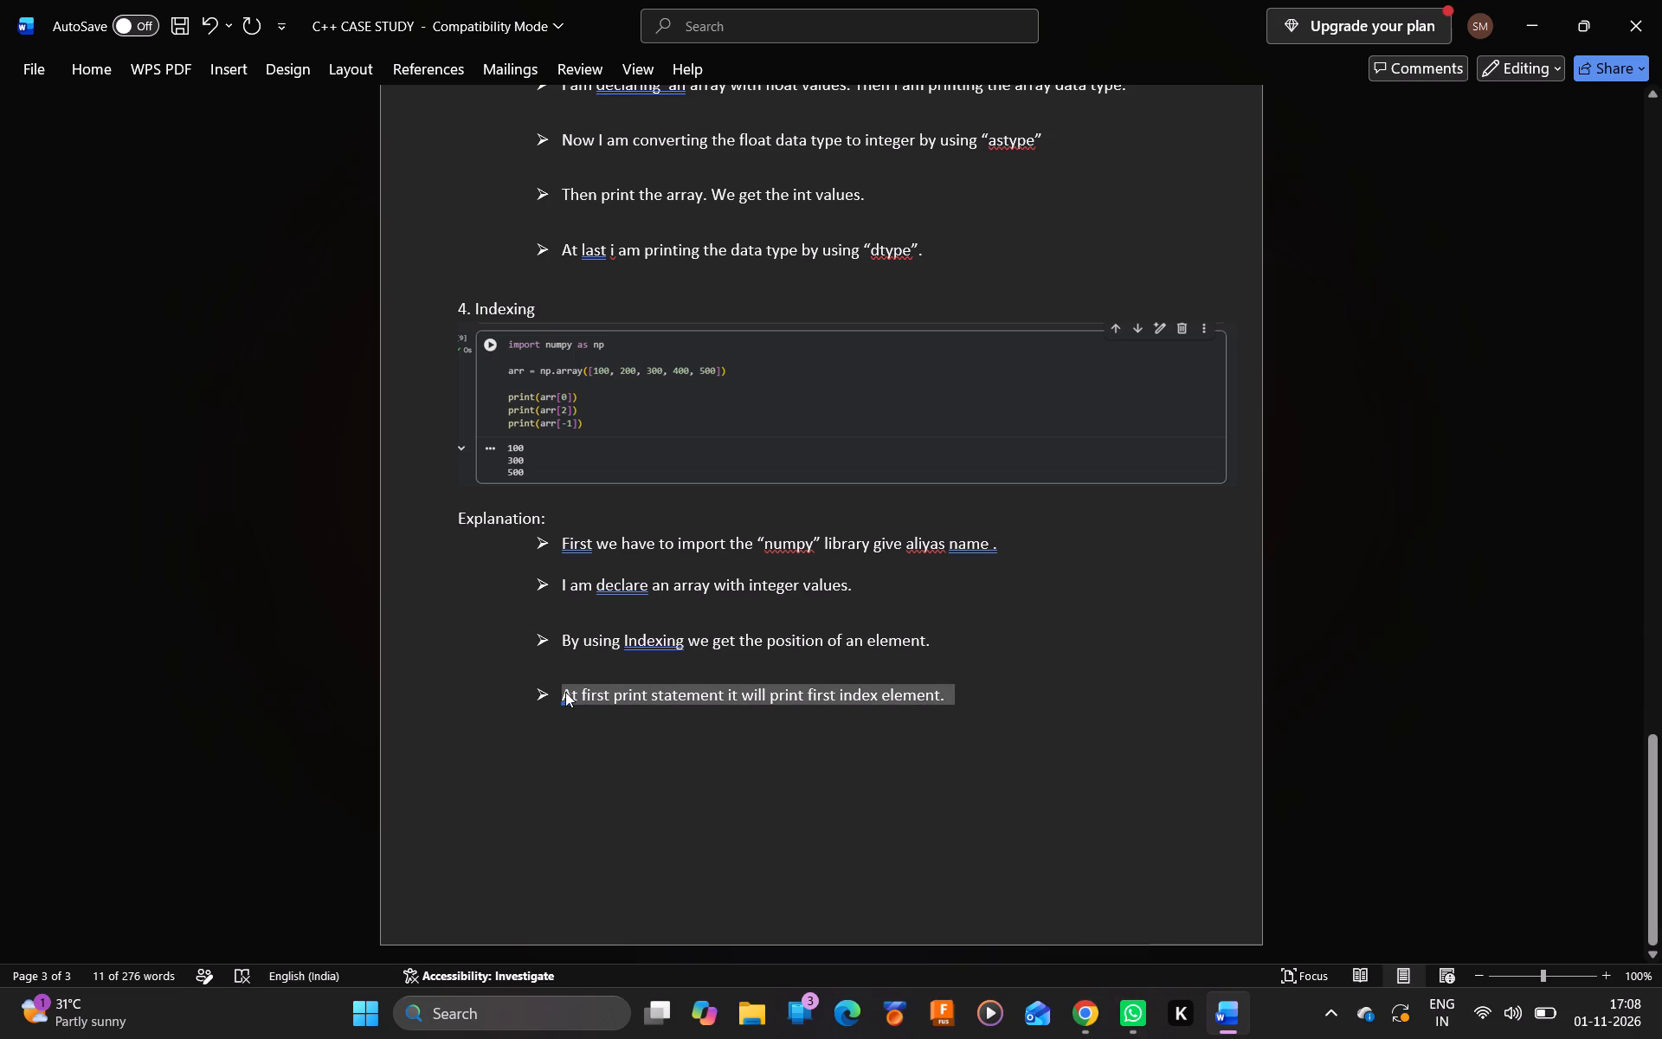
{"action": "key", "text": "ctrl+c"}
{"action": "left_click", "coordinate": [960, 683]}
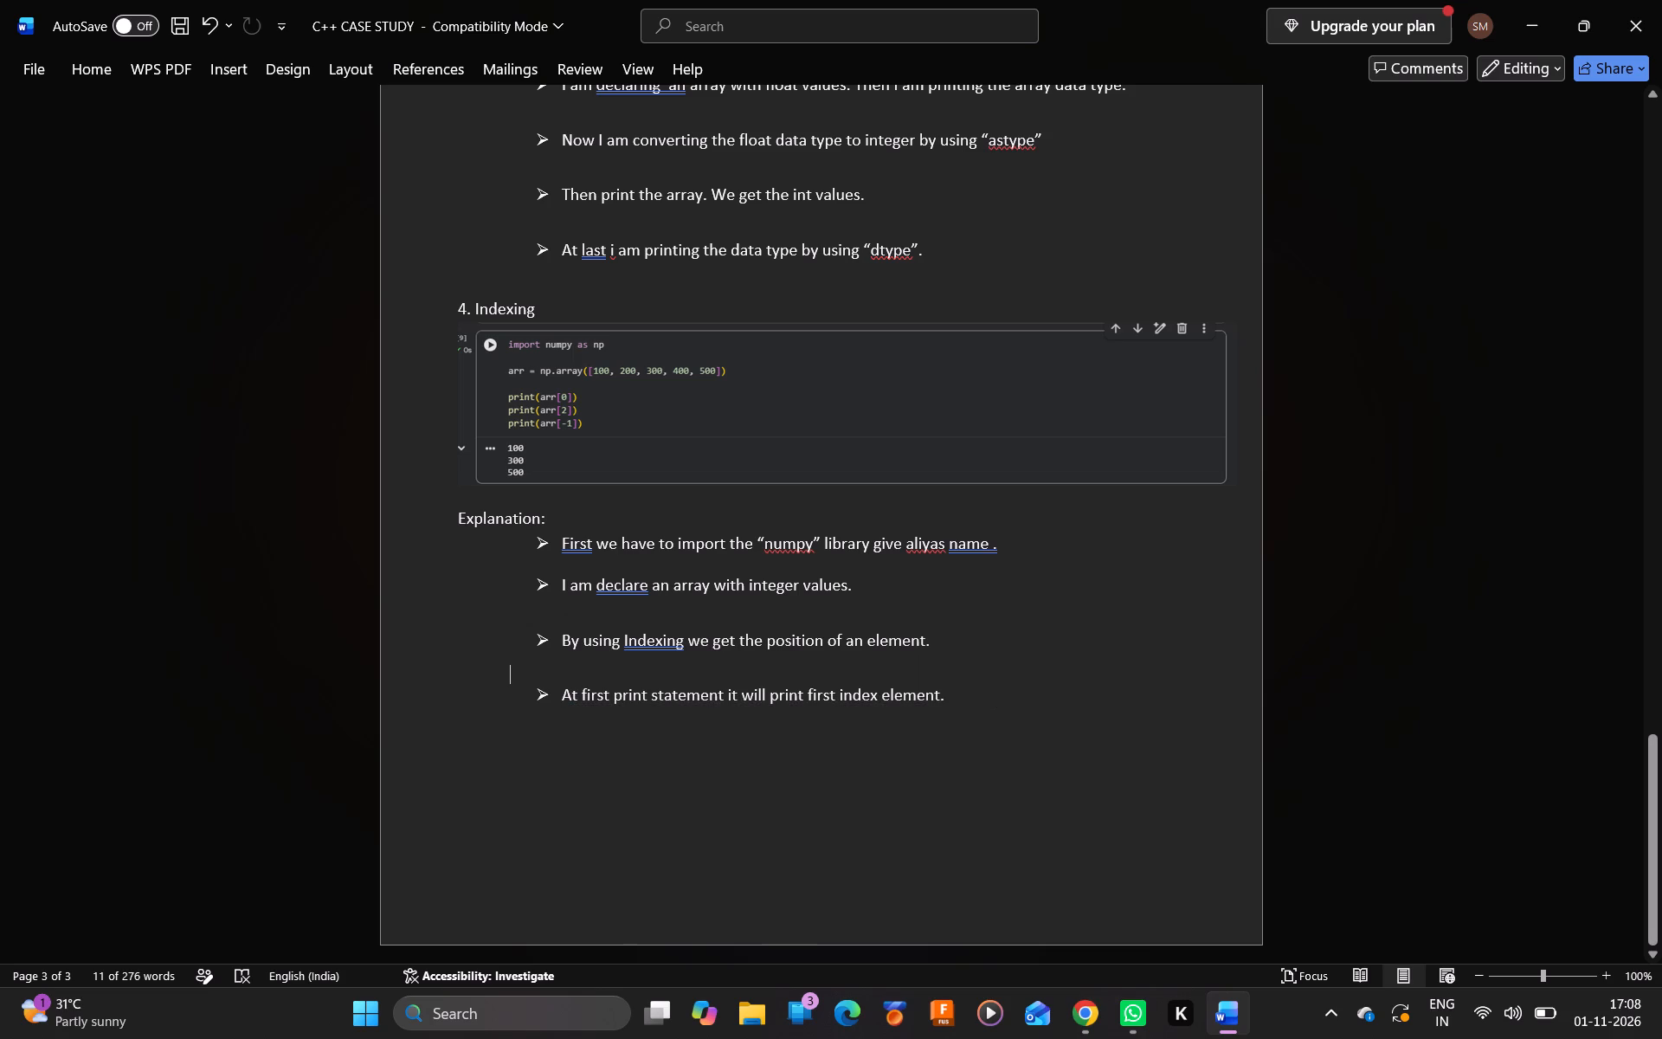
{"action": "left_click", "coordinate": [960, 683]}
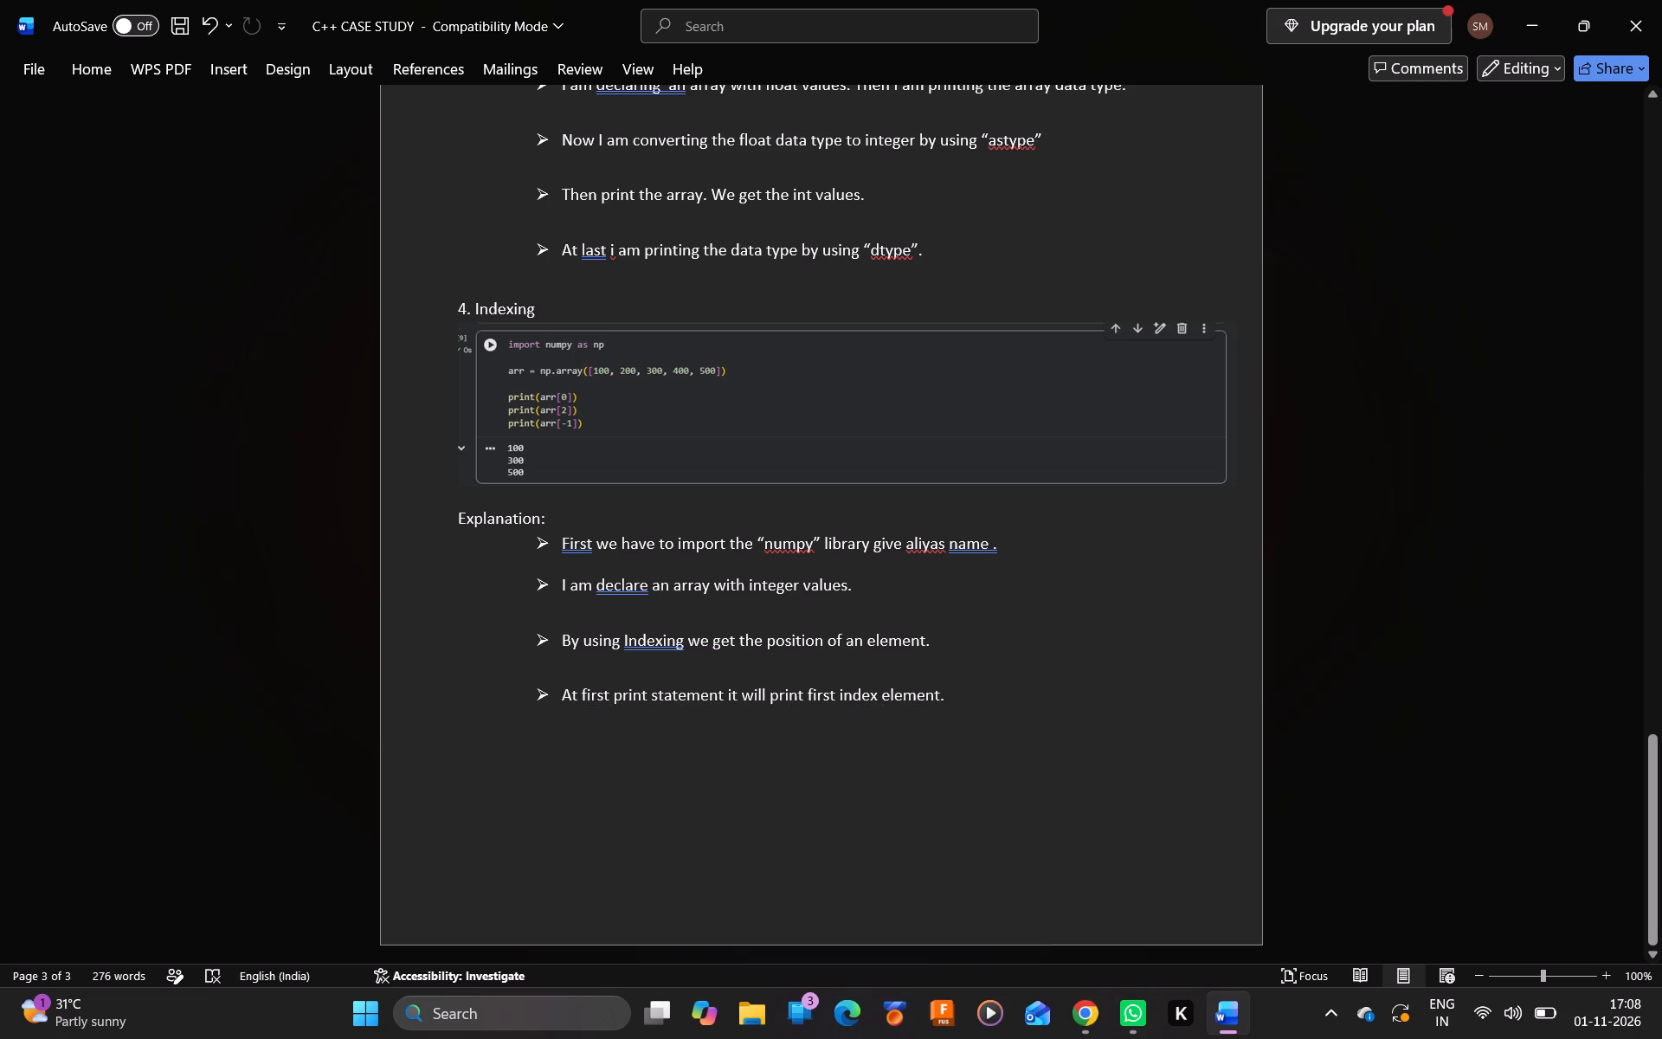
{"action": "left_click", "coordinate": [960, 693]}
{"action": "key", "text": "Return"}
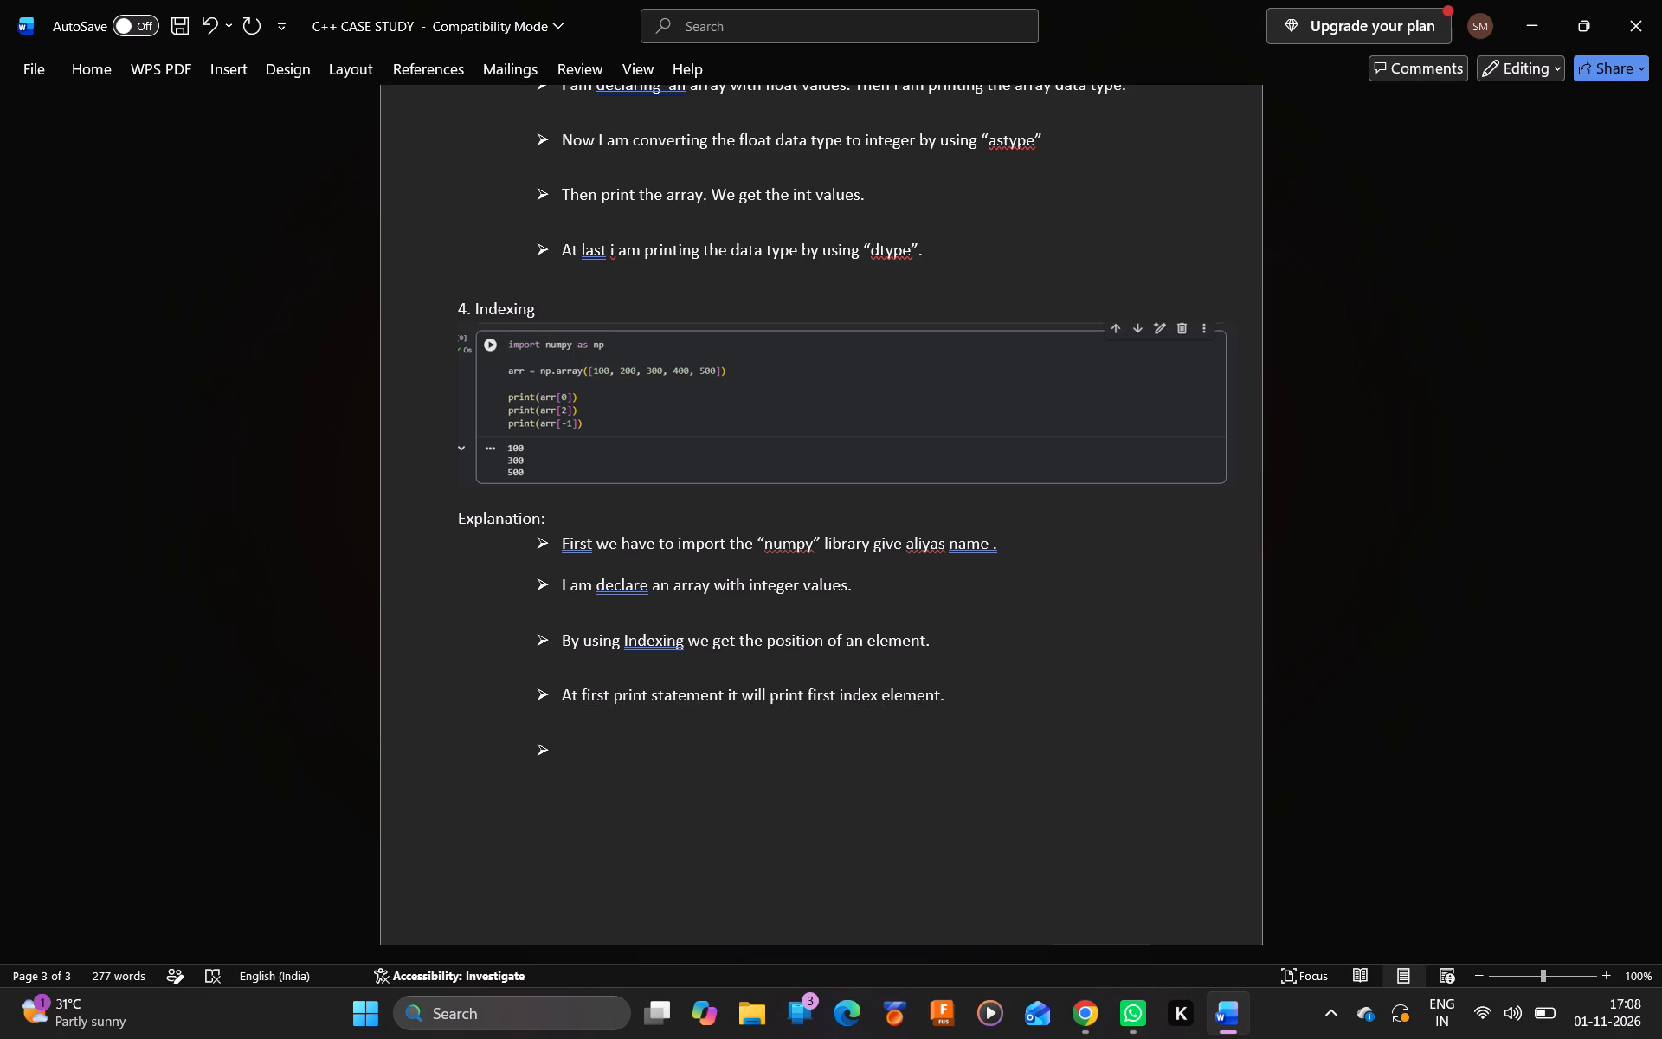
{"action": "key", "text": "ctrl+v"}
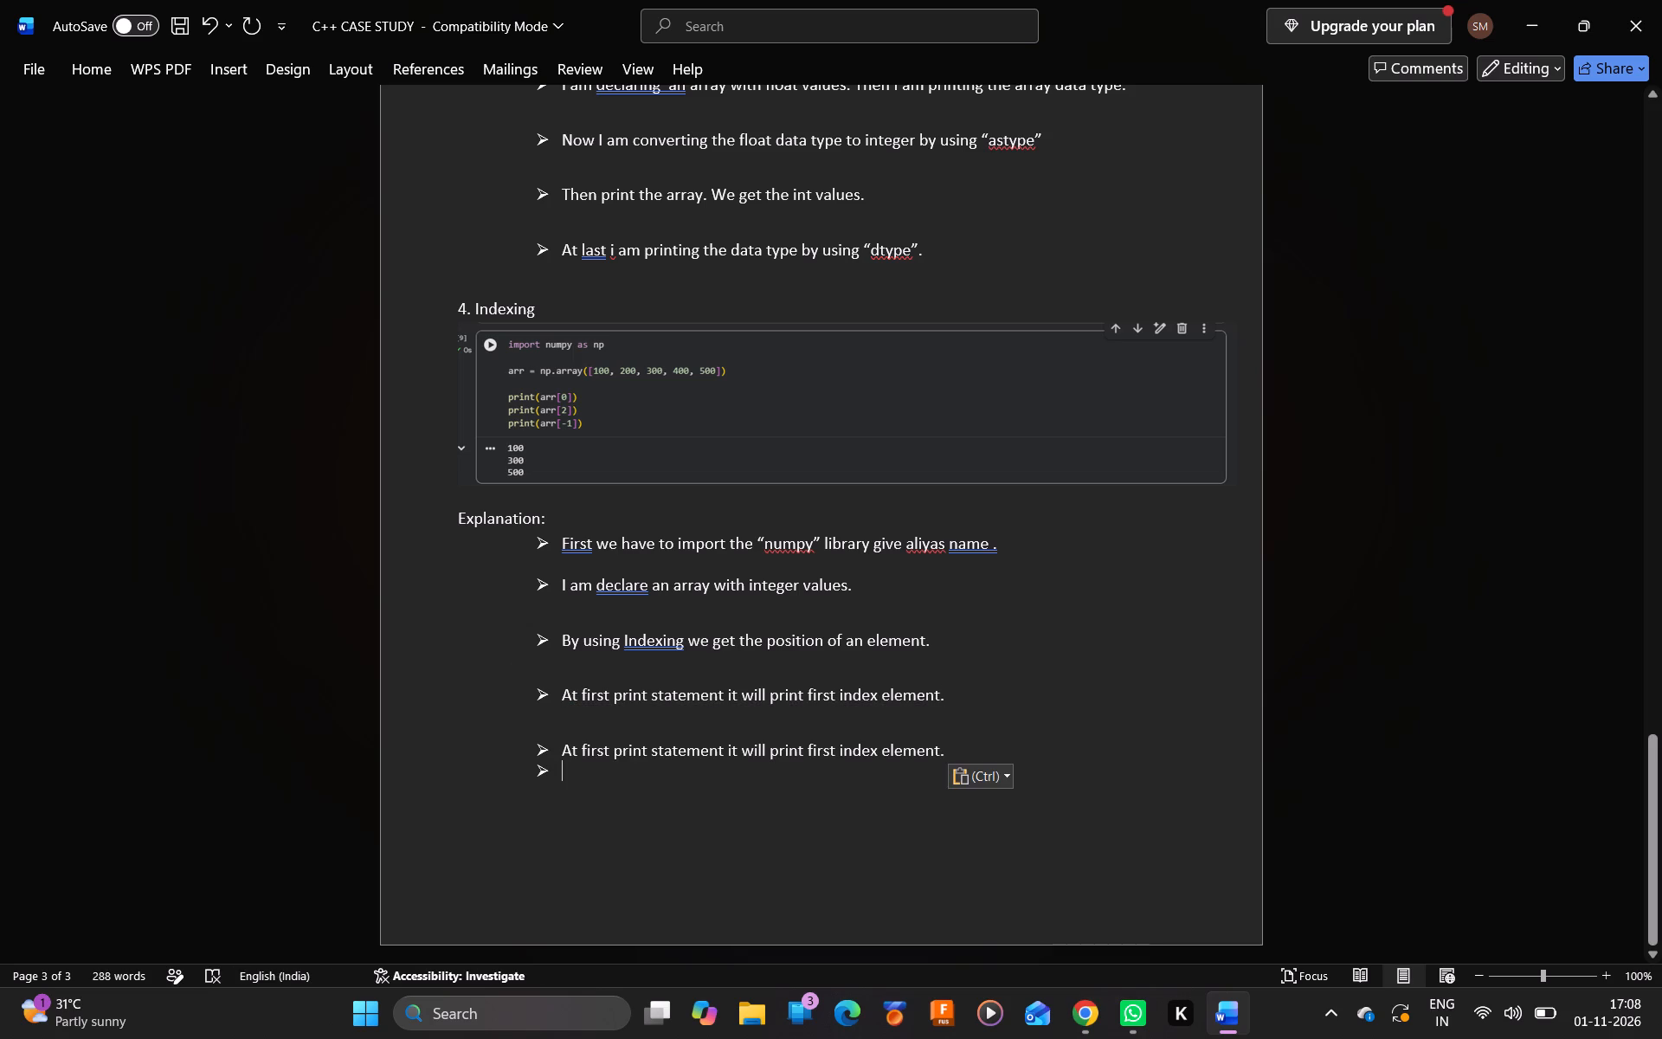
In the duplicated bullet, replace "first" before "print statement" with "second".
{"action": "left_click", "coordinate": [610, 749]}
{"action": "key", "text": "BackSpace"}
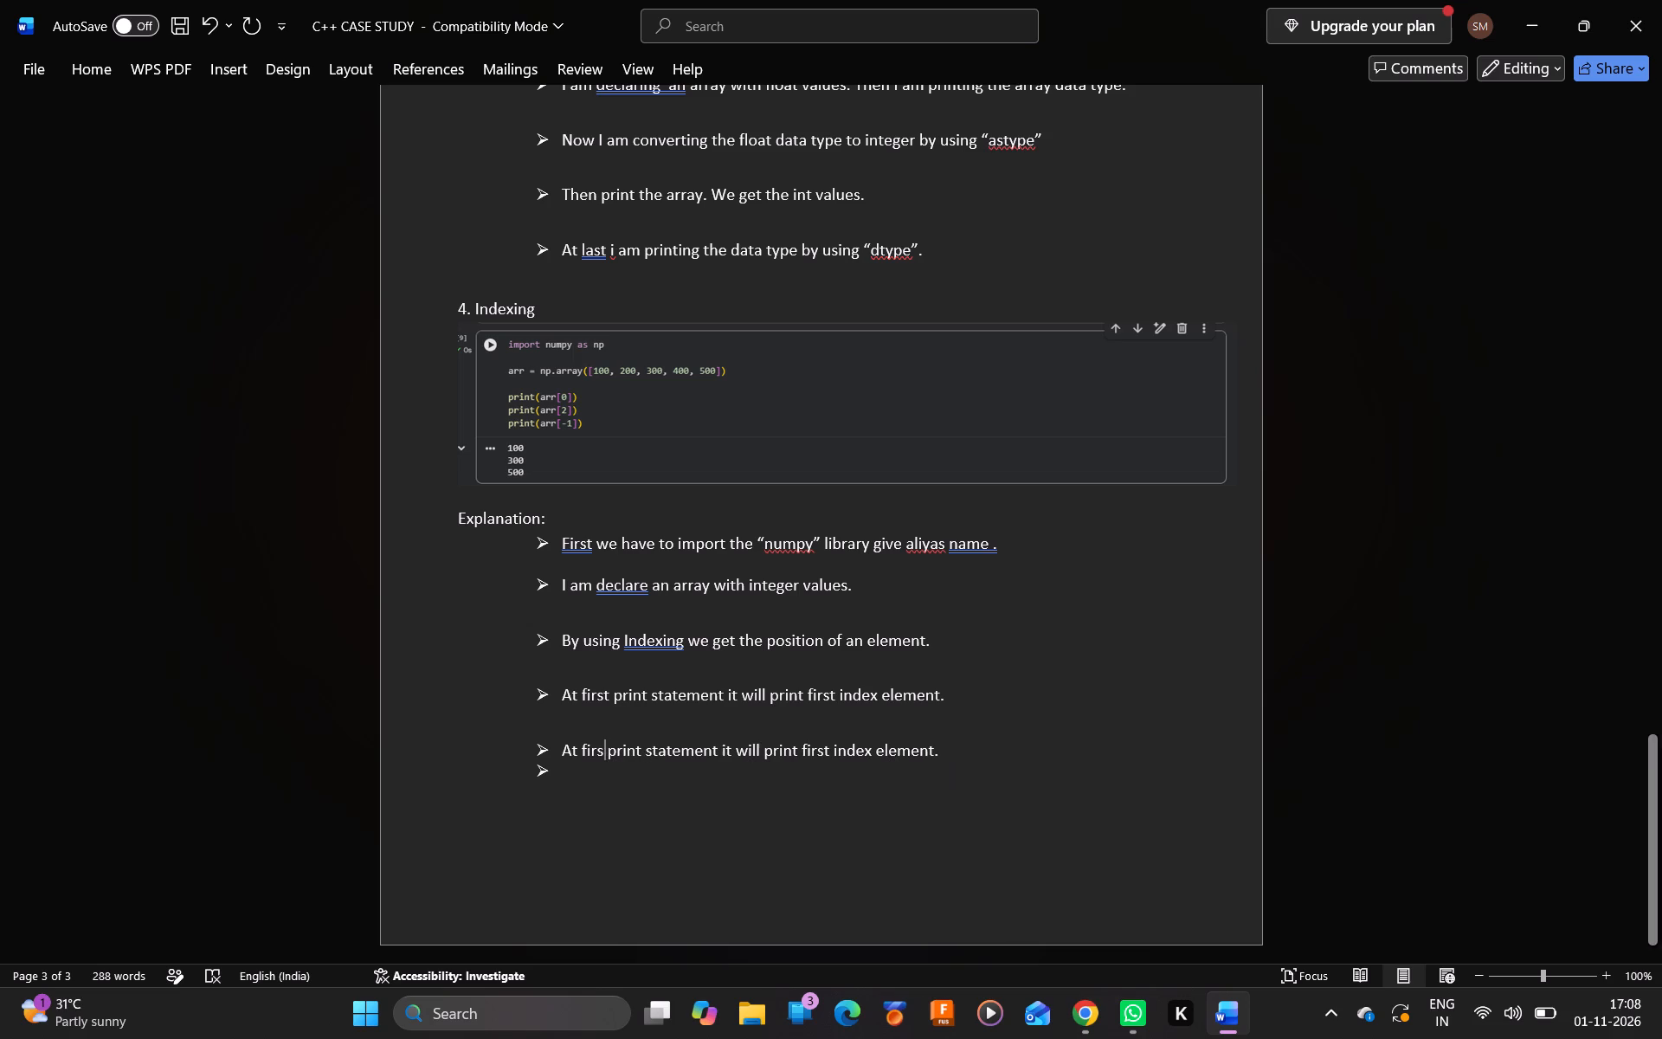
{"action": "key", "text": "BackSpace"}
{"action": "key", "text": "BackSpace"}
{"action": "key", "text": "BackSpace"}
{"action": "key", "text": "BackSpace"}
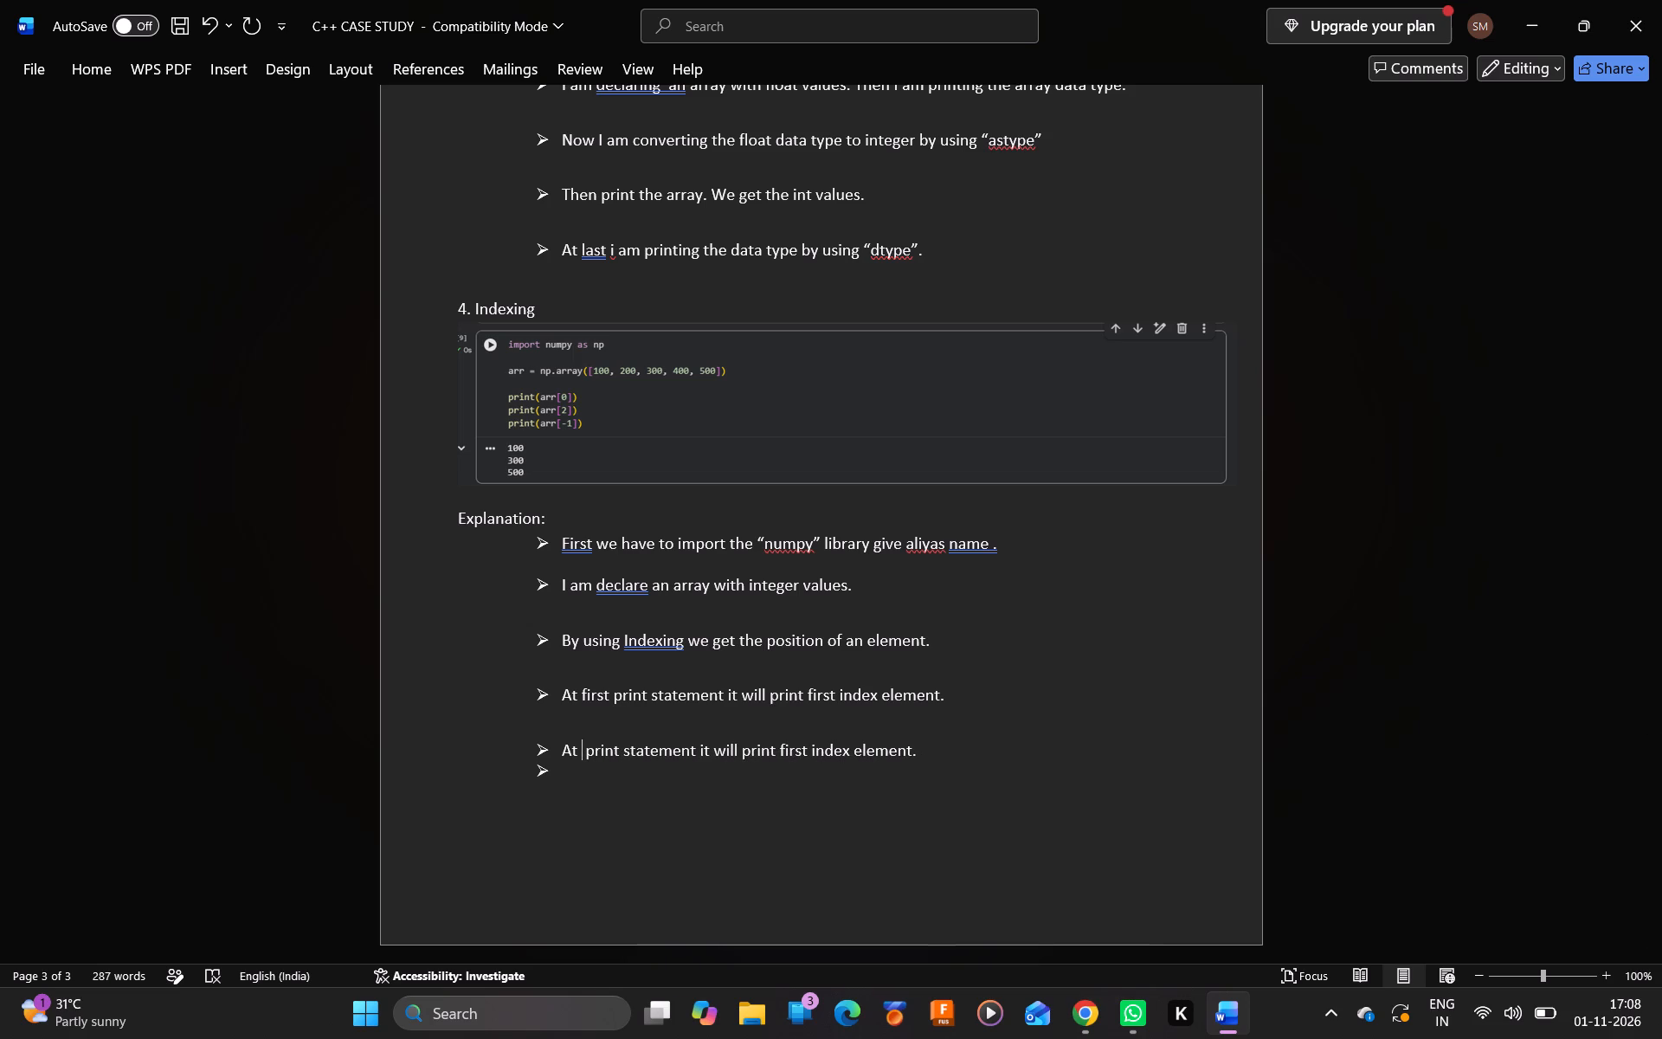
{"action": "type", "text": "second"}
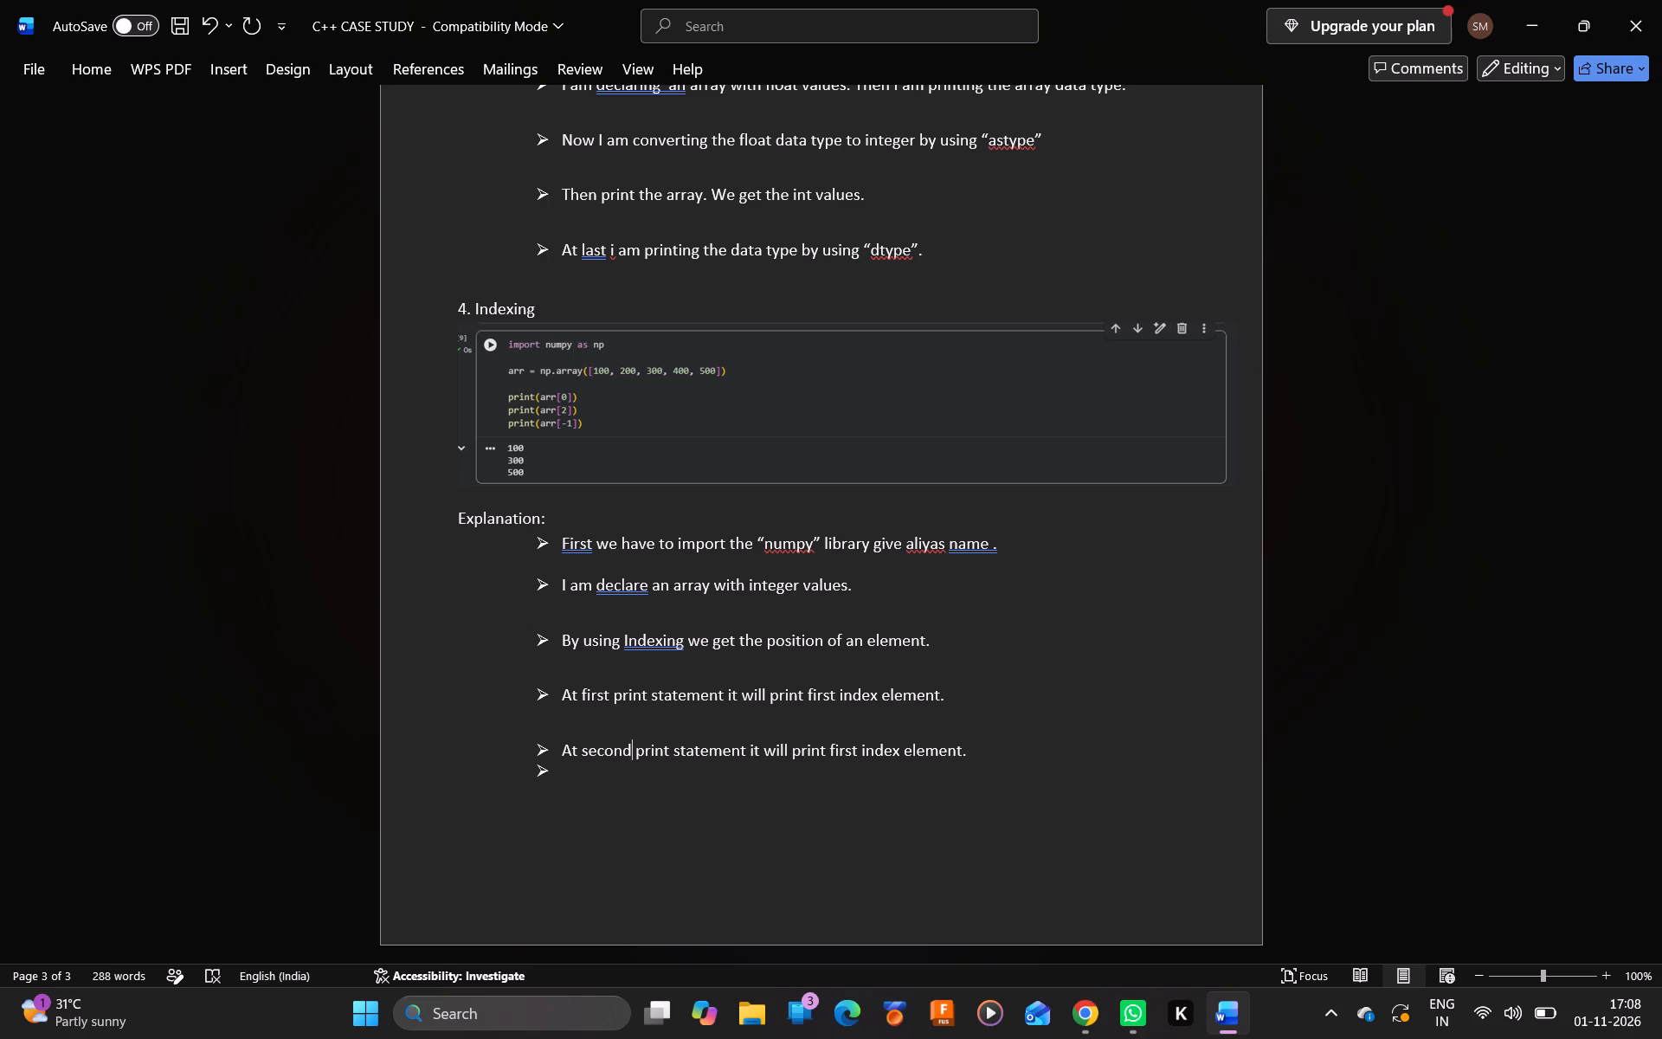
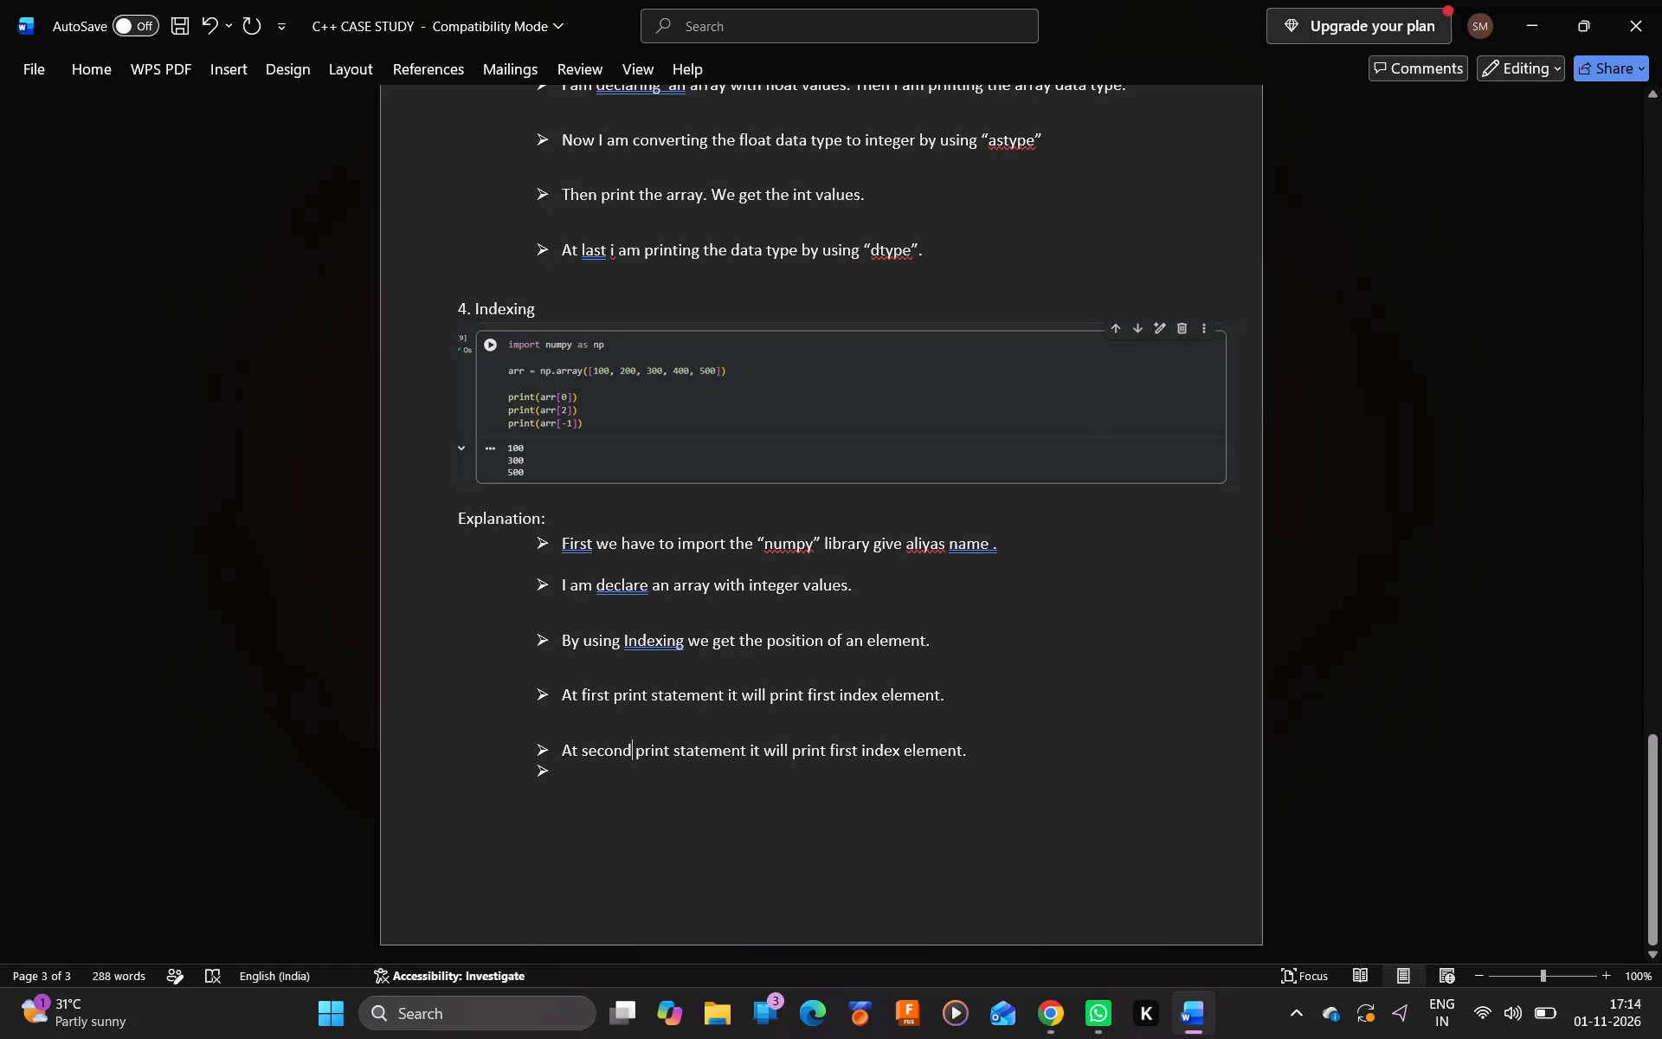
In the "At second print statement" bullet, replace "first" before "index element" with "third".
{"action": "left_click", "coordinate": [854, 752]}
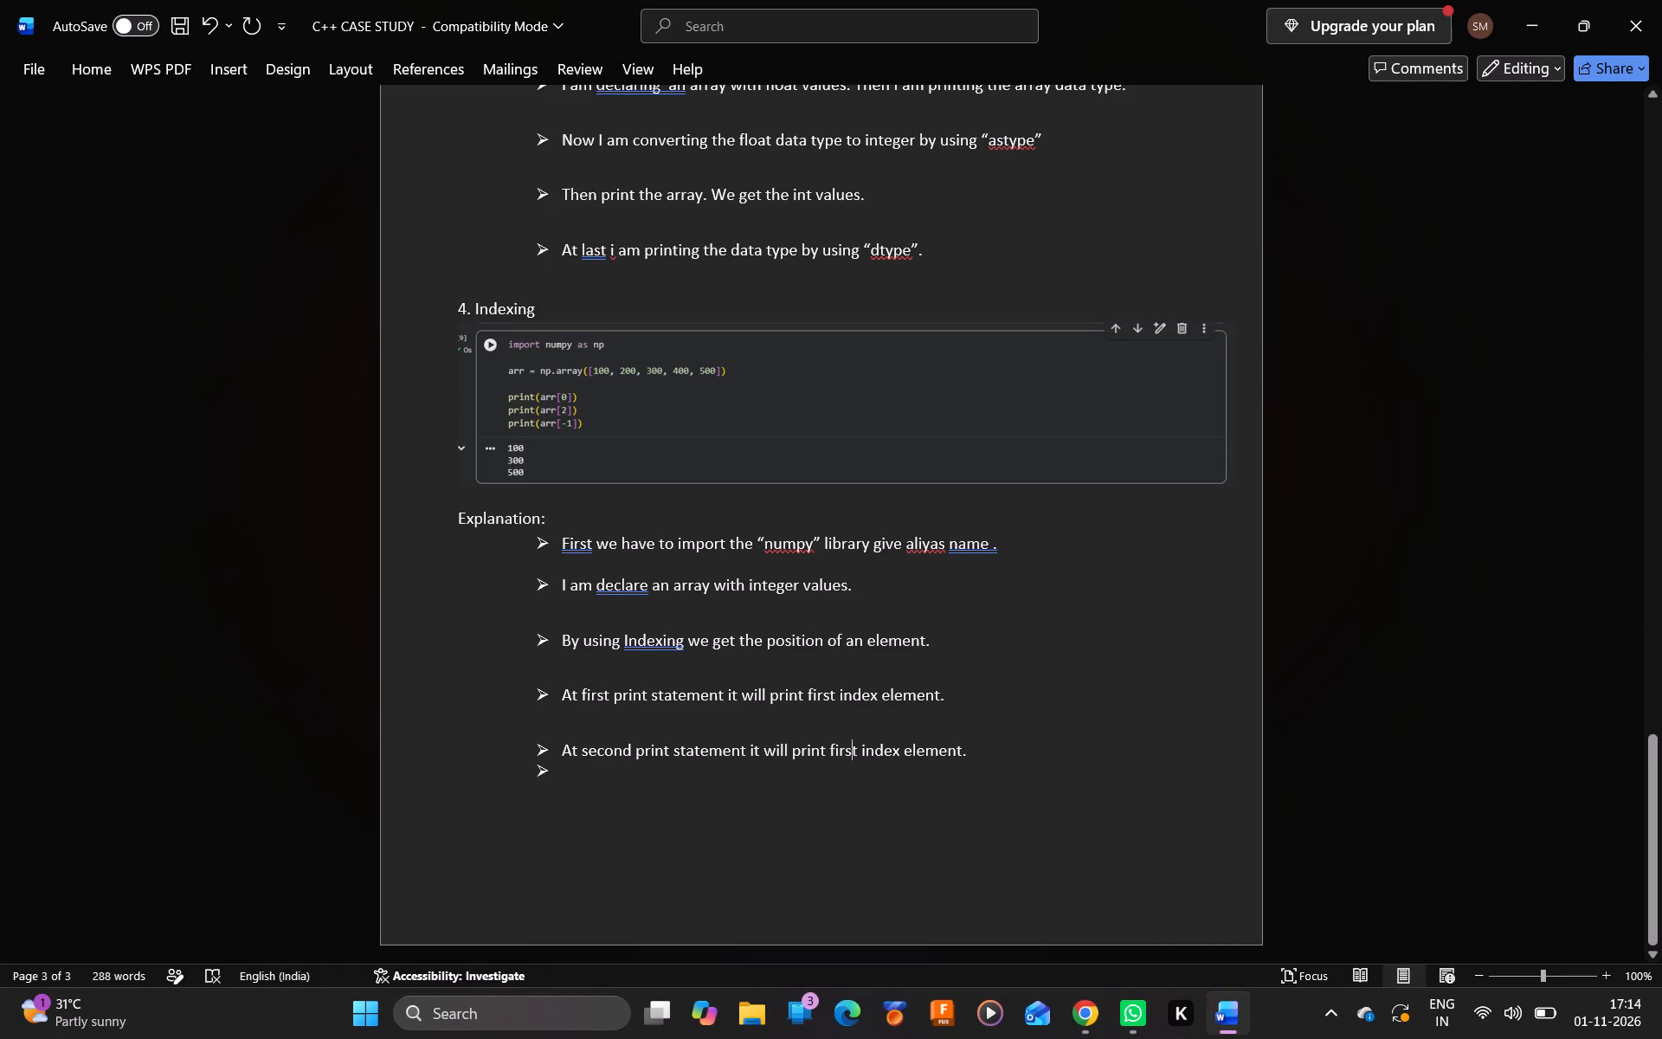
{"action": "key", "text": "Right"}
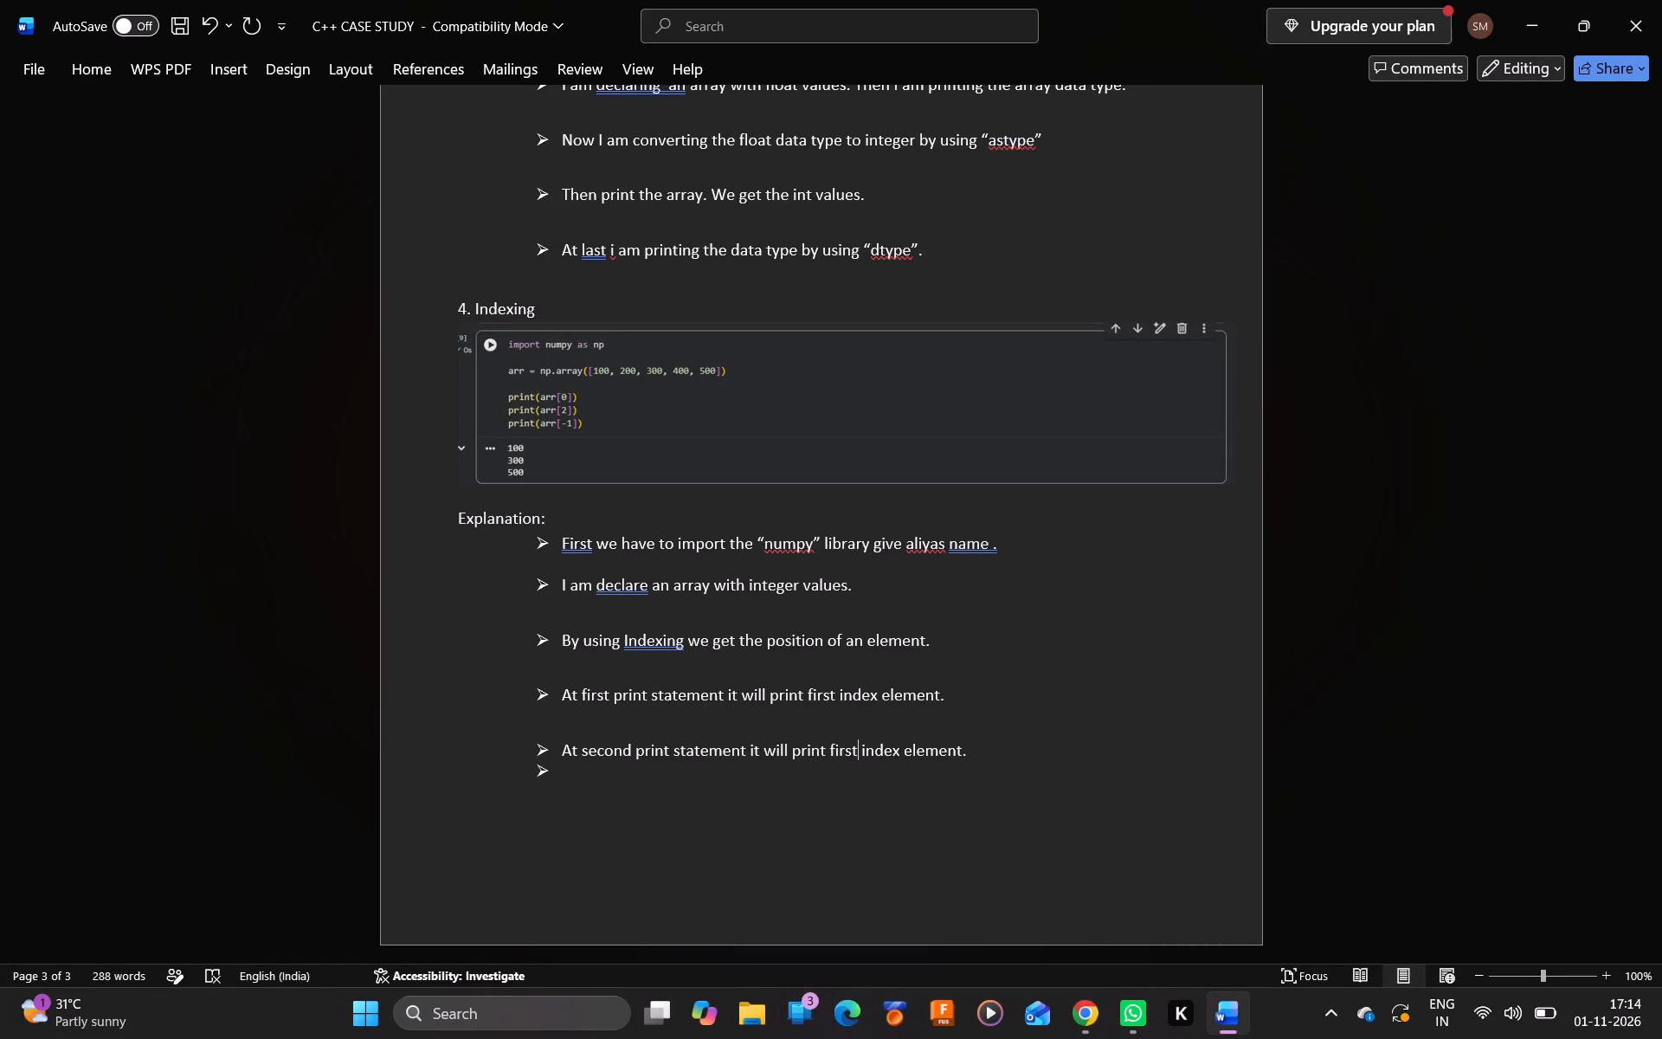
{"action": "key", "text": "BackSpace"}
{"action": "key", "text": "BackSpace"}
{"action": "key", "text": "BackSpace"}
{"action": "key", "text": "BackSpace"}
{"action": "key", "text": "BackSpace"}
{"action": "type", "text": "thard"}
{"action": "key", "text": "BackSpace"}
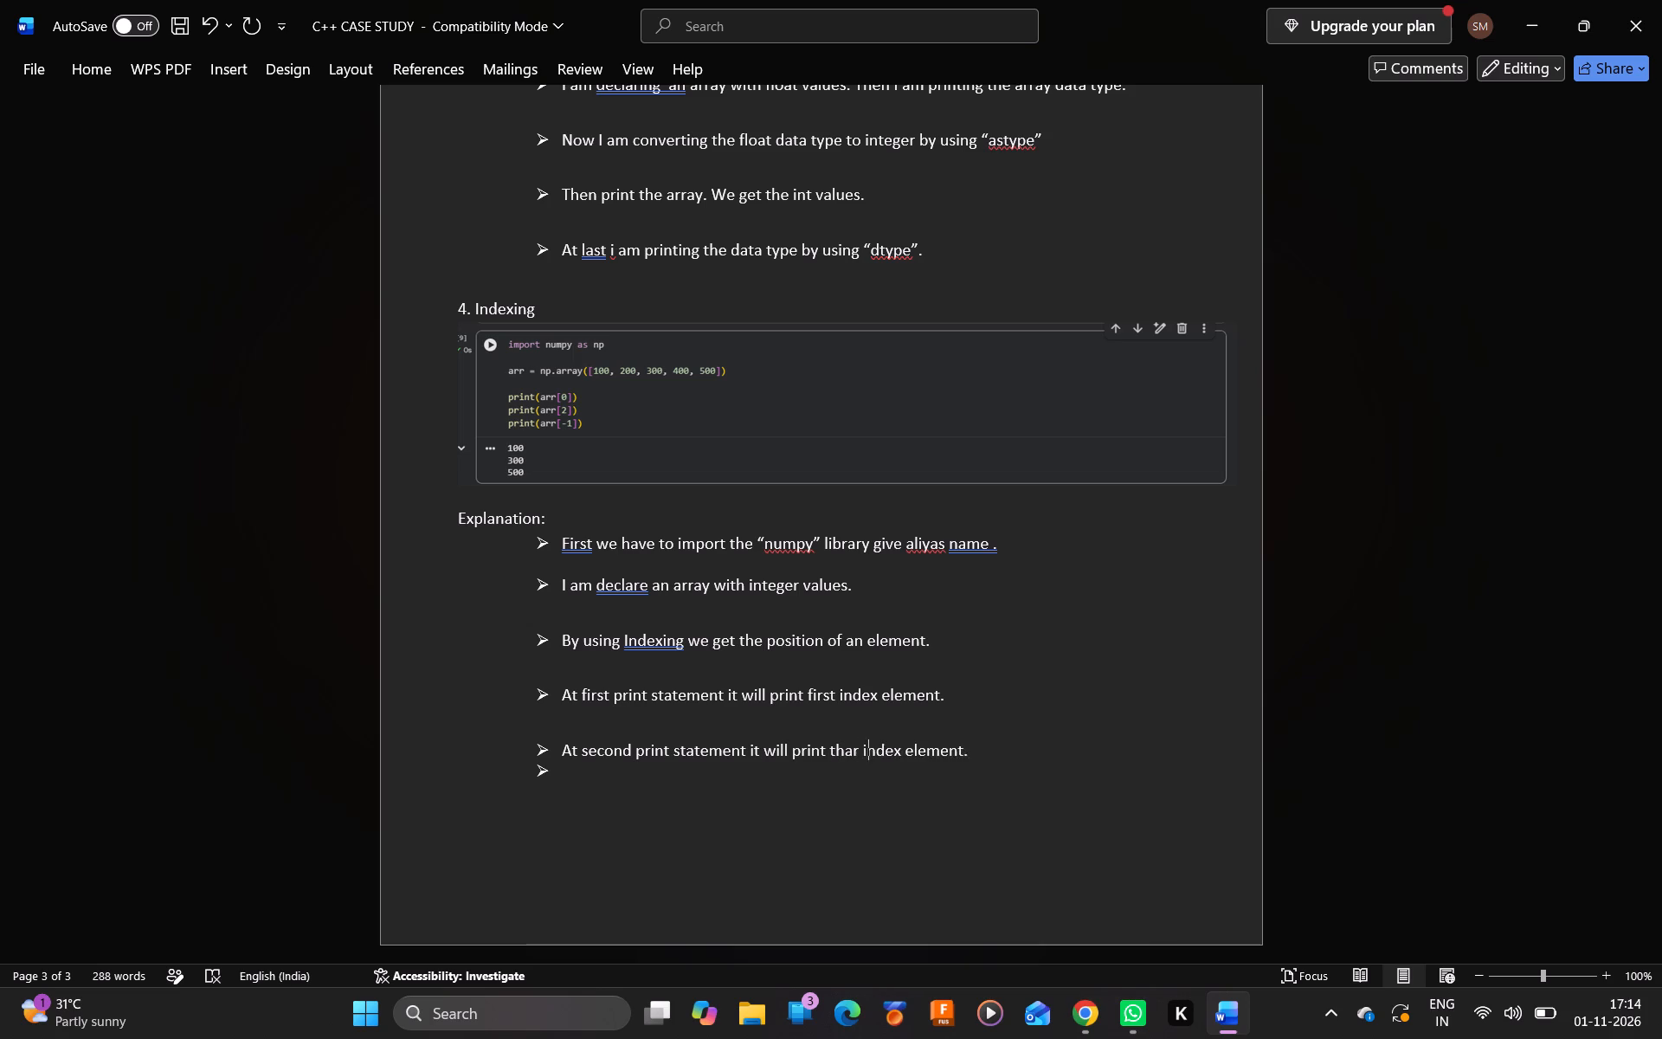
{"action": "key", "text": "BackSpace"}
{"action": "key", "text": "BackSpace"}
{"action": "key", "text": "BackSpace"}
{"action": "key", "text": "BackSpace"}
{"action": "type", "text": "ti"}
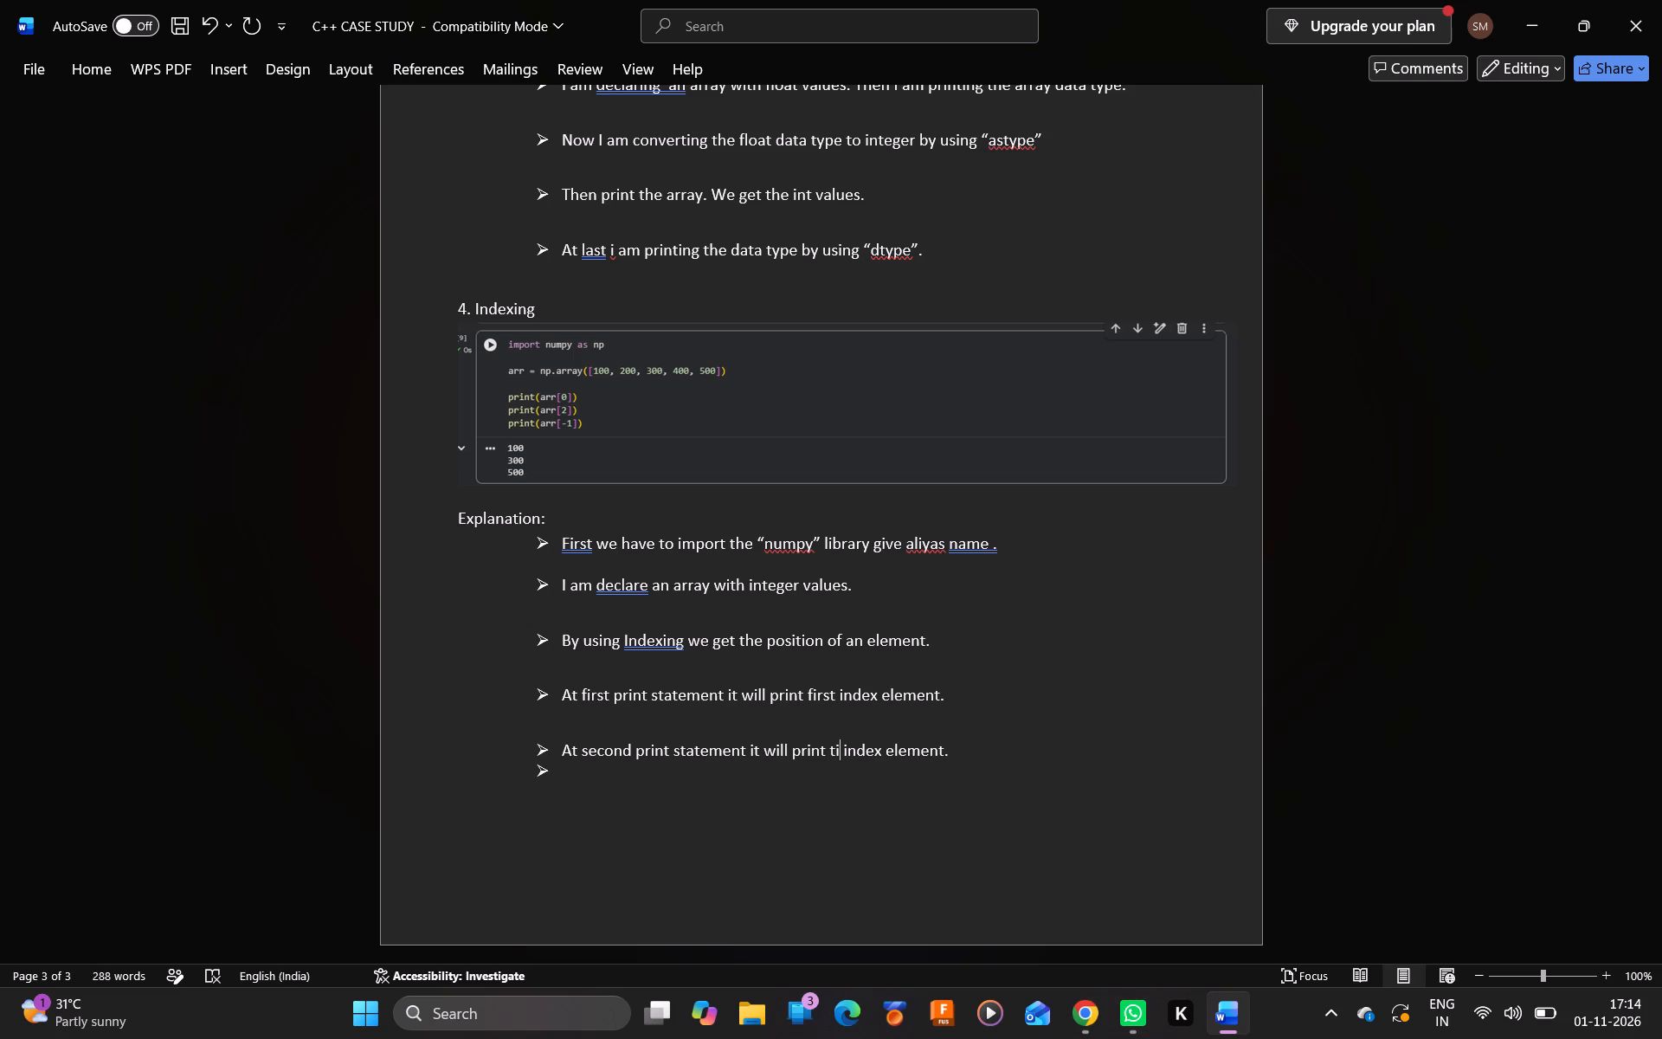
{"action": "key", "text": "BackSpace"}
{"action": "type", "text": "hird"}
Paste "At first print statement it will print first index element." as a new last bullet, clearing the empty bullets around it.
{"action": "left_click", "coordinate": [992, 758]}
{"action": "left_click", "coordinate": [635, 777]}
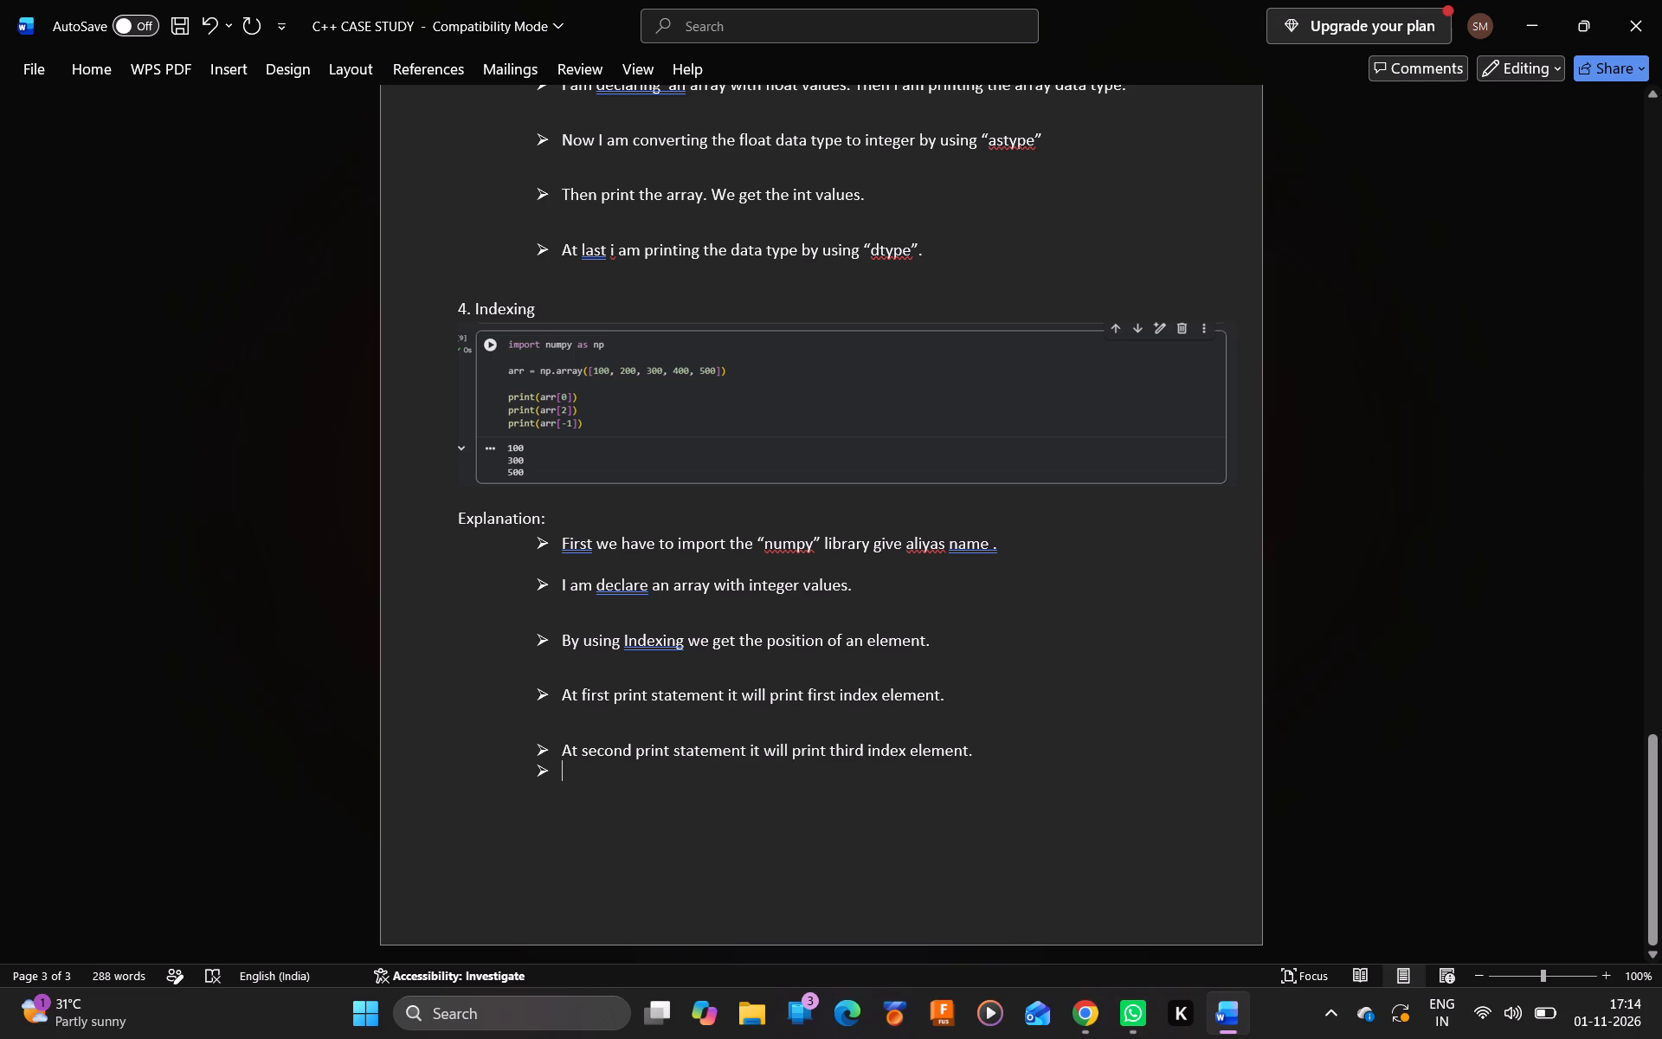
{"action": "key", "text": "BackSpace"}
{"action": "key", "text": "BackSpace"}
{"action": "key", "text": "BackSpace"}
{"action": "key", "text": "BackSpace"}
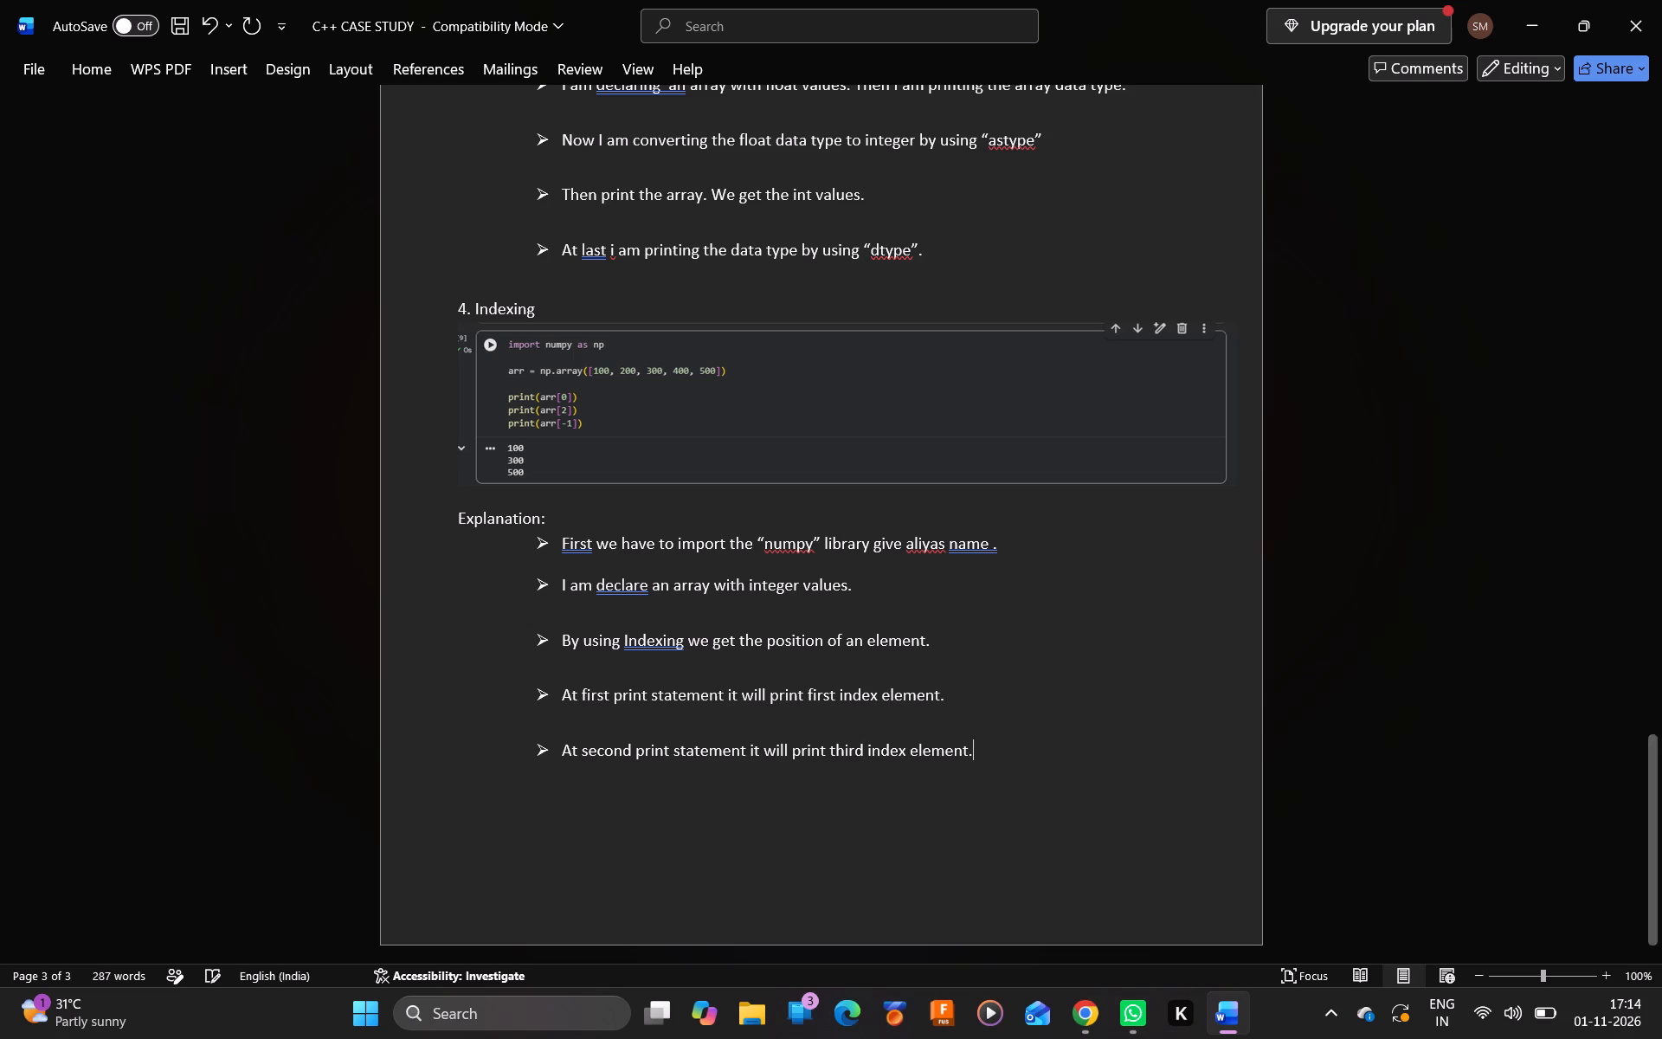
{"action": "key", "text": "Return"}
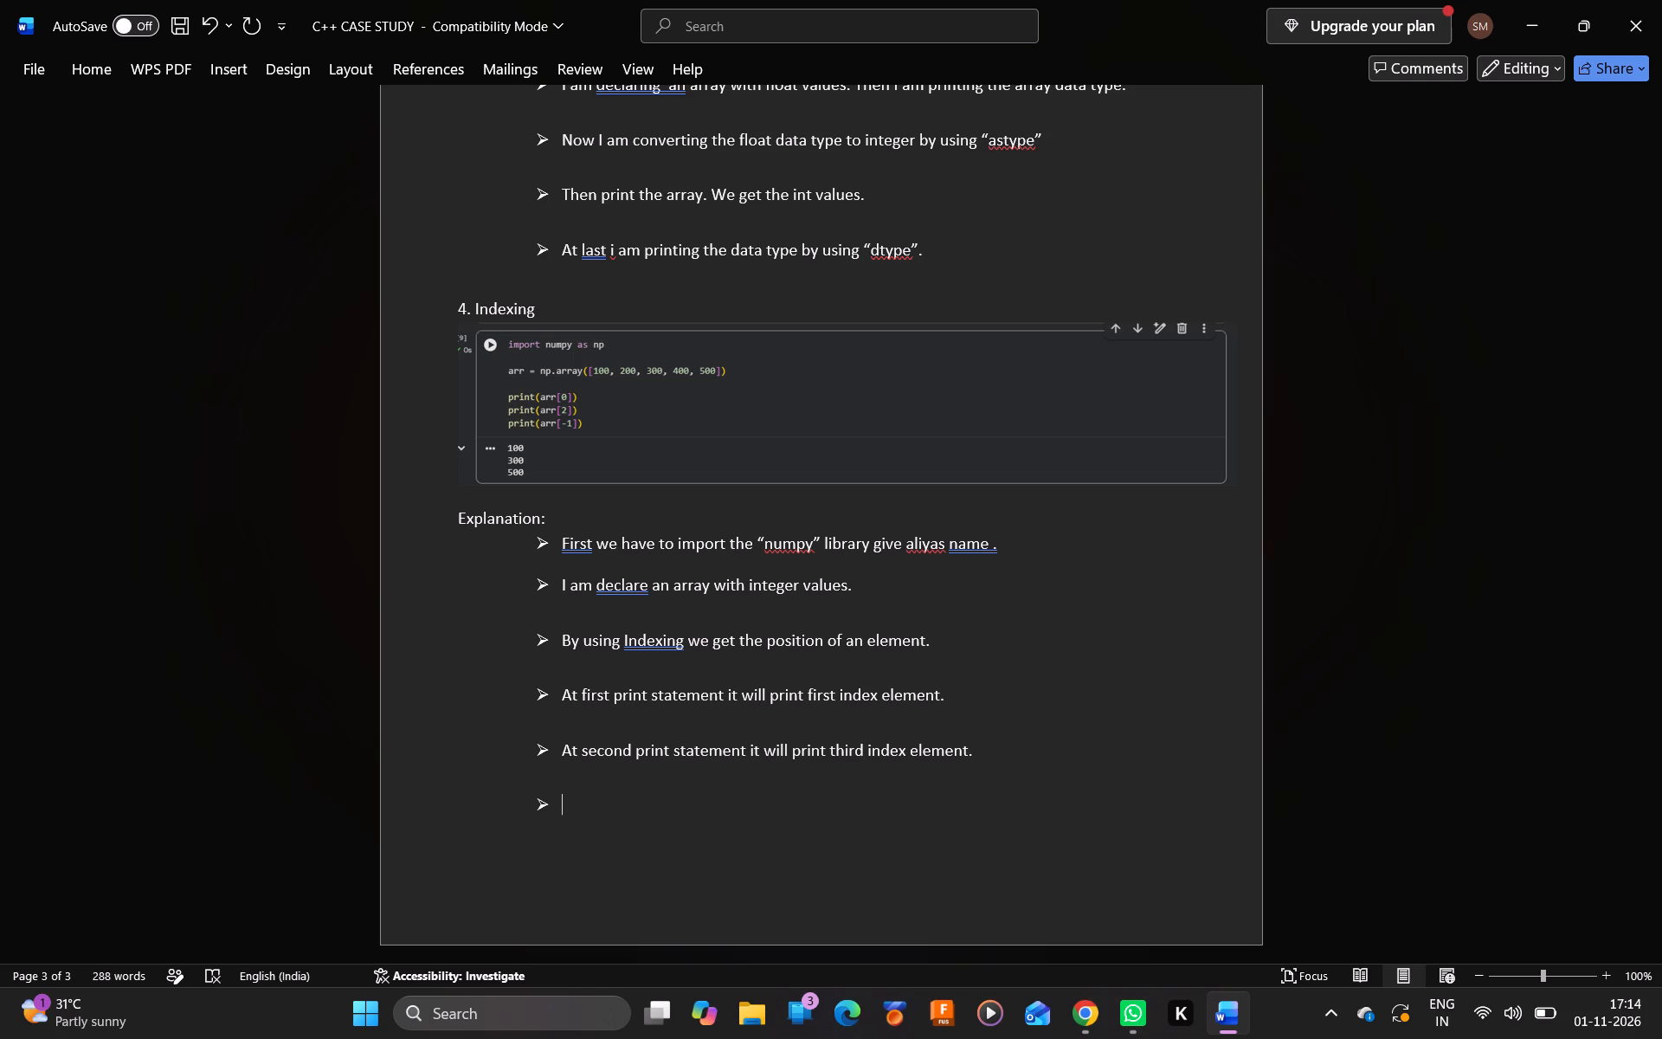
{"action": "key", "text": "ctrl+v"}
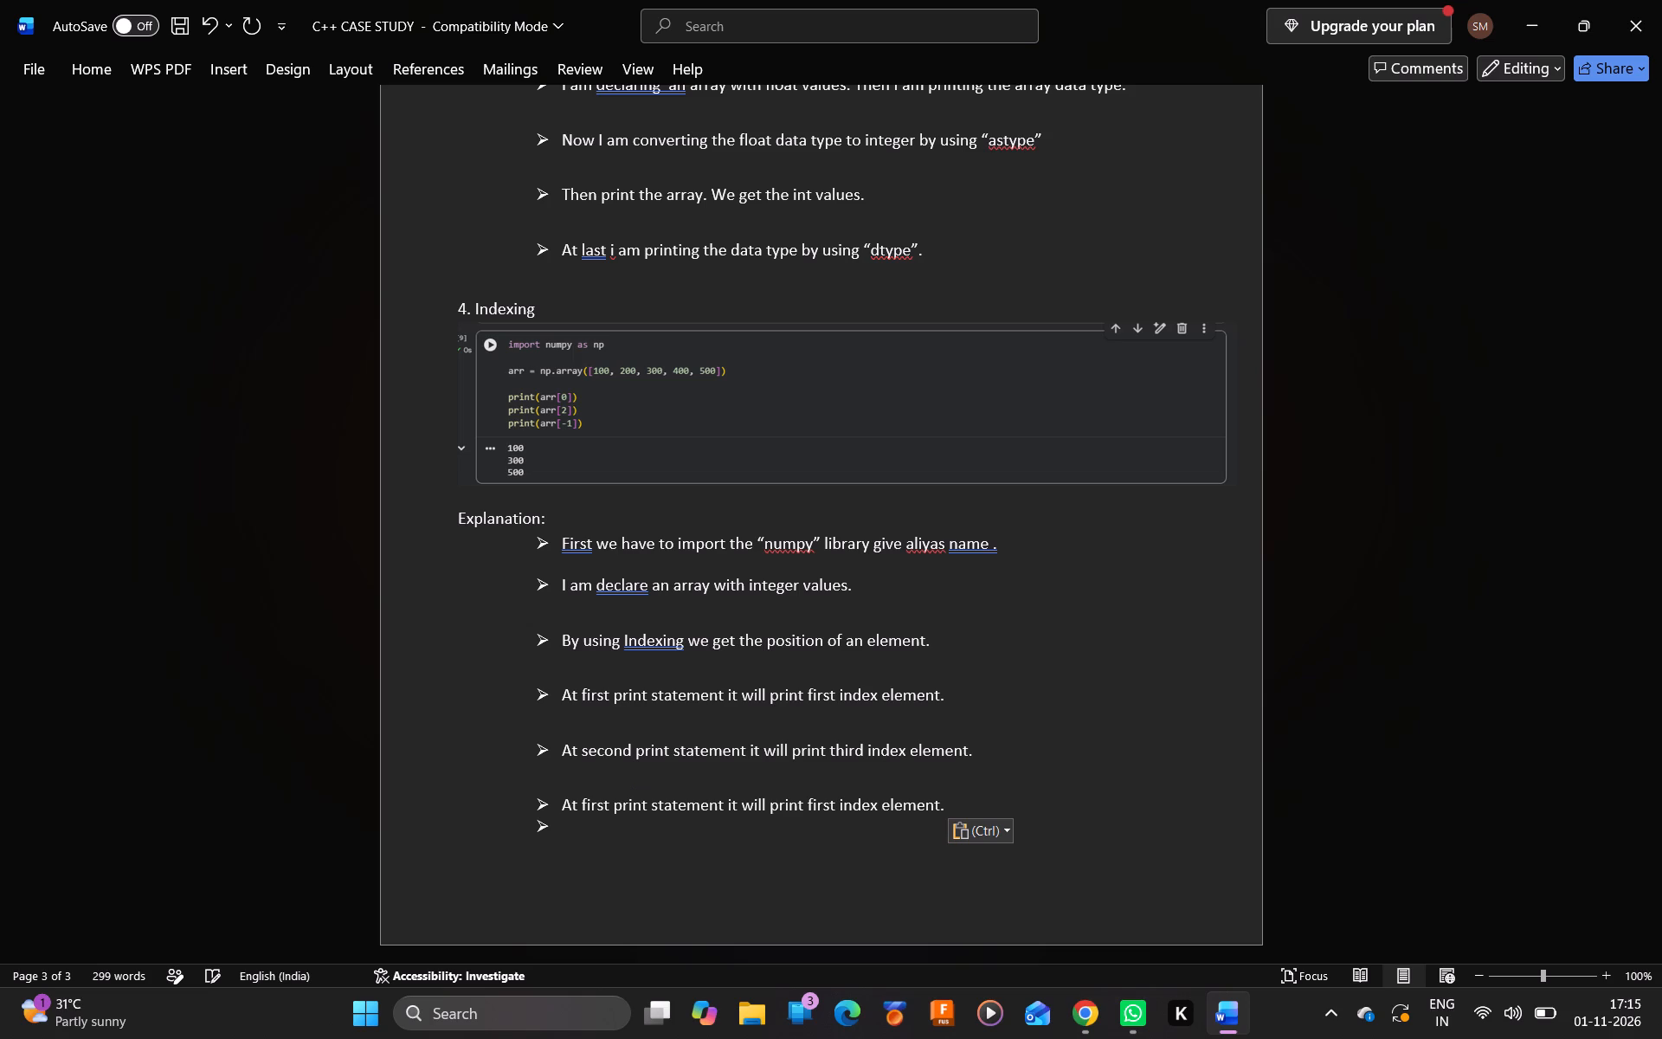
{"action": "left_click_drag", "start_coordinate": [635, 777], "coordinate": [582, 829]}
{"action": "left_click", "coordinate": [582, 829]}
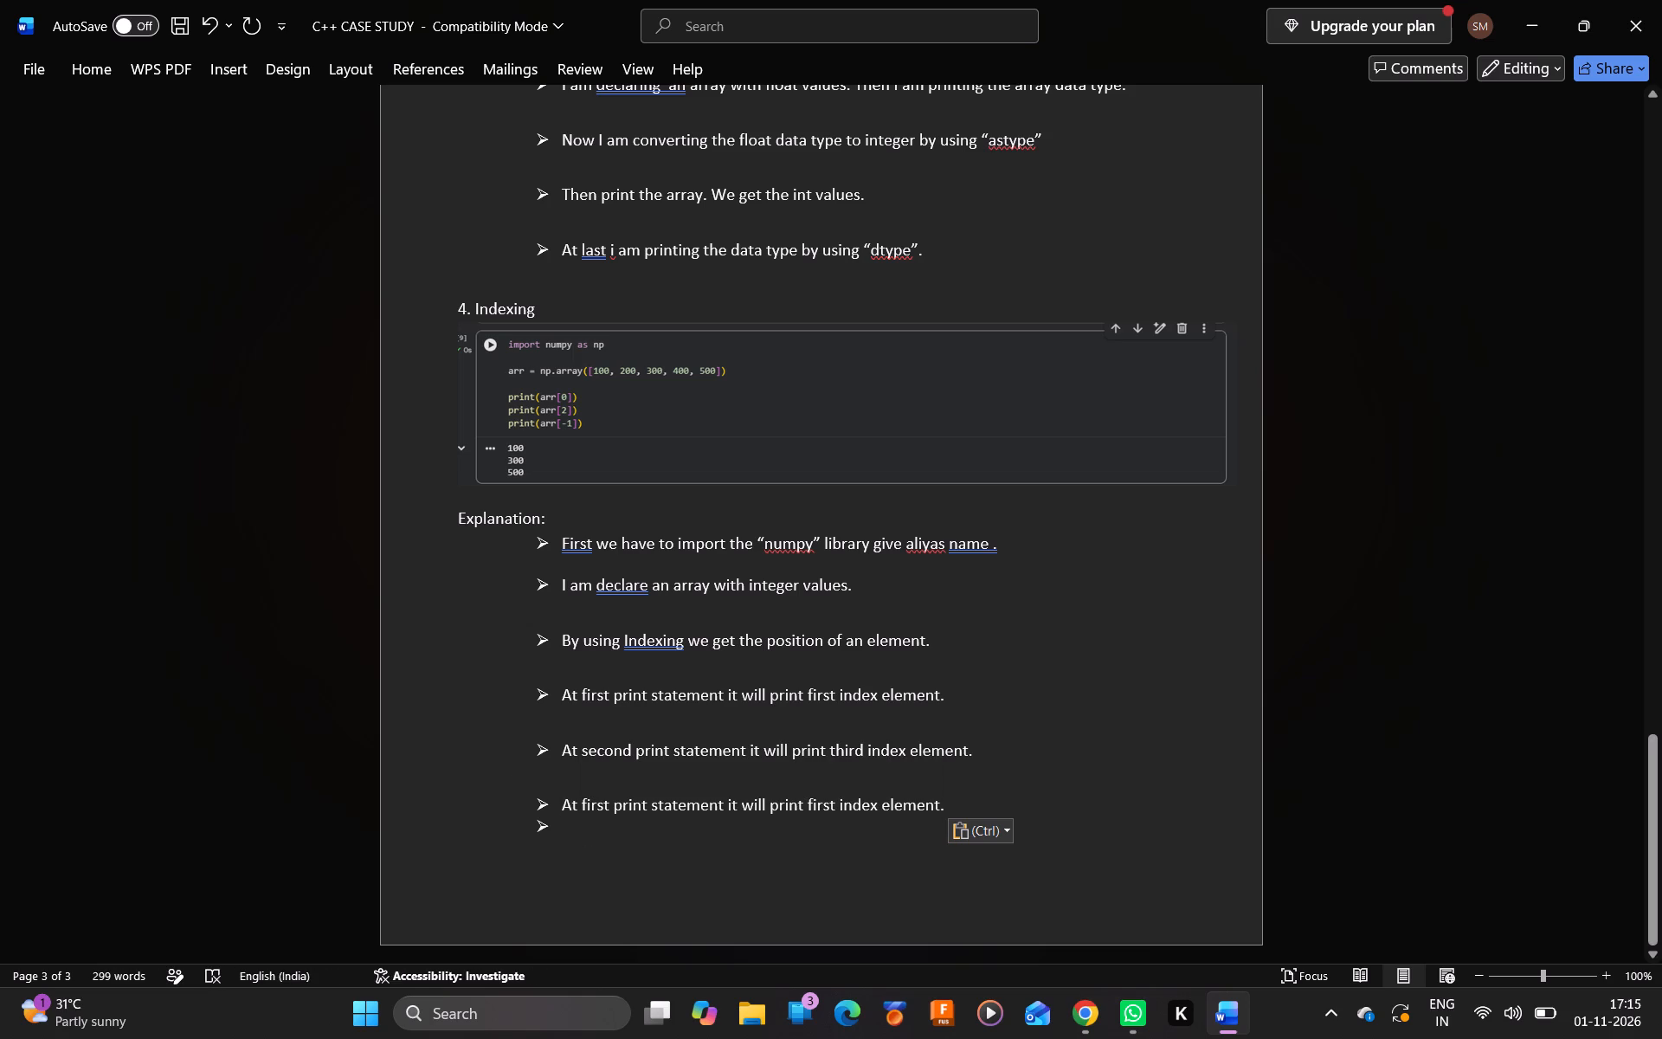
{"action": "key", "text": "BackSpace"}
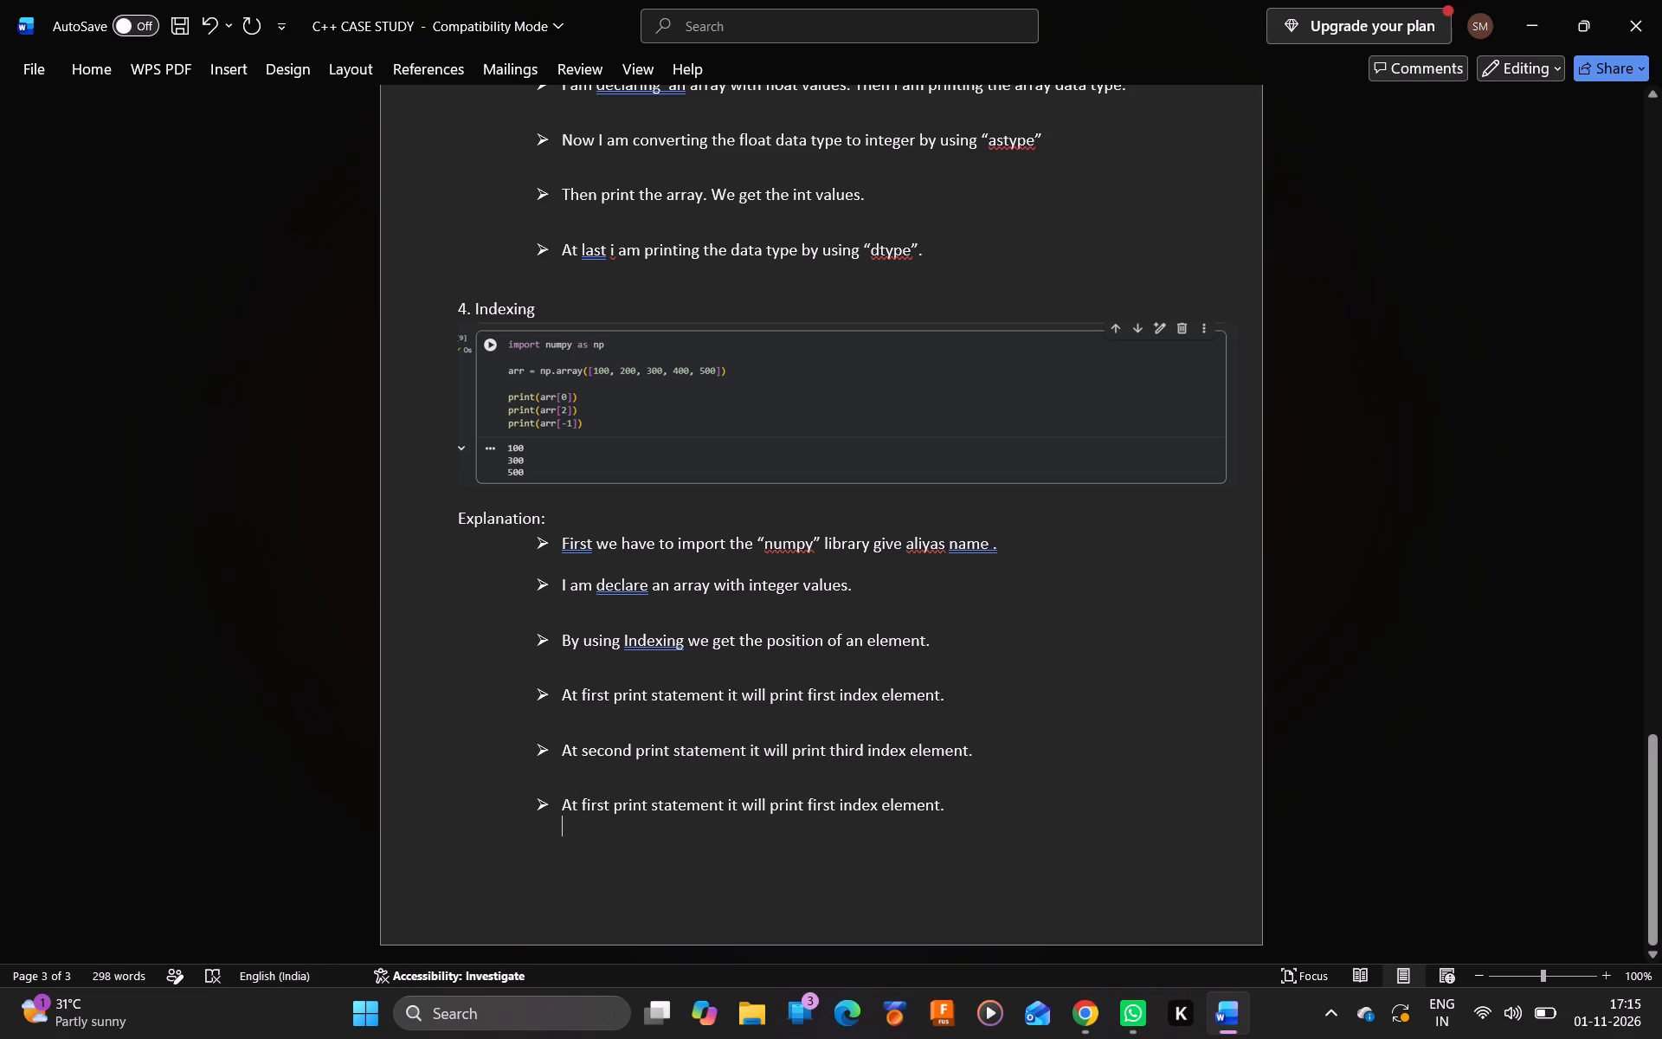
In the newly pasted last bullet, delete the word "first" before "print statement".
{"action": "left_click", "coordinate": [609, 810]}
{"action": "key", "text": "BackSpace"}
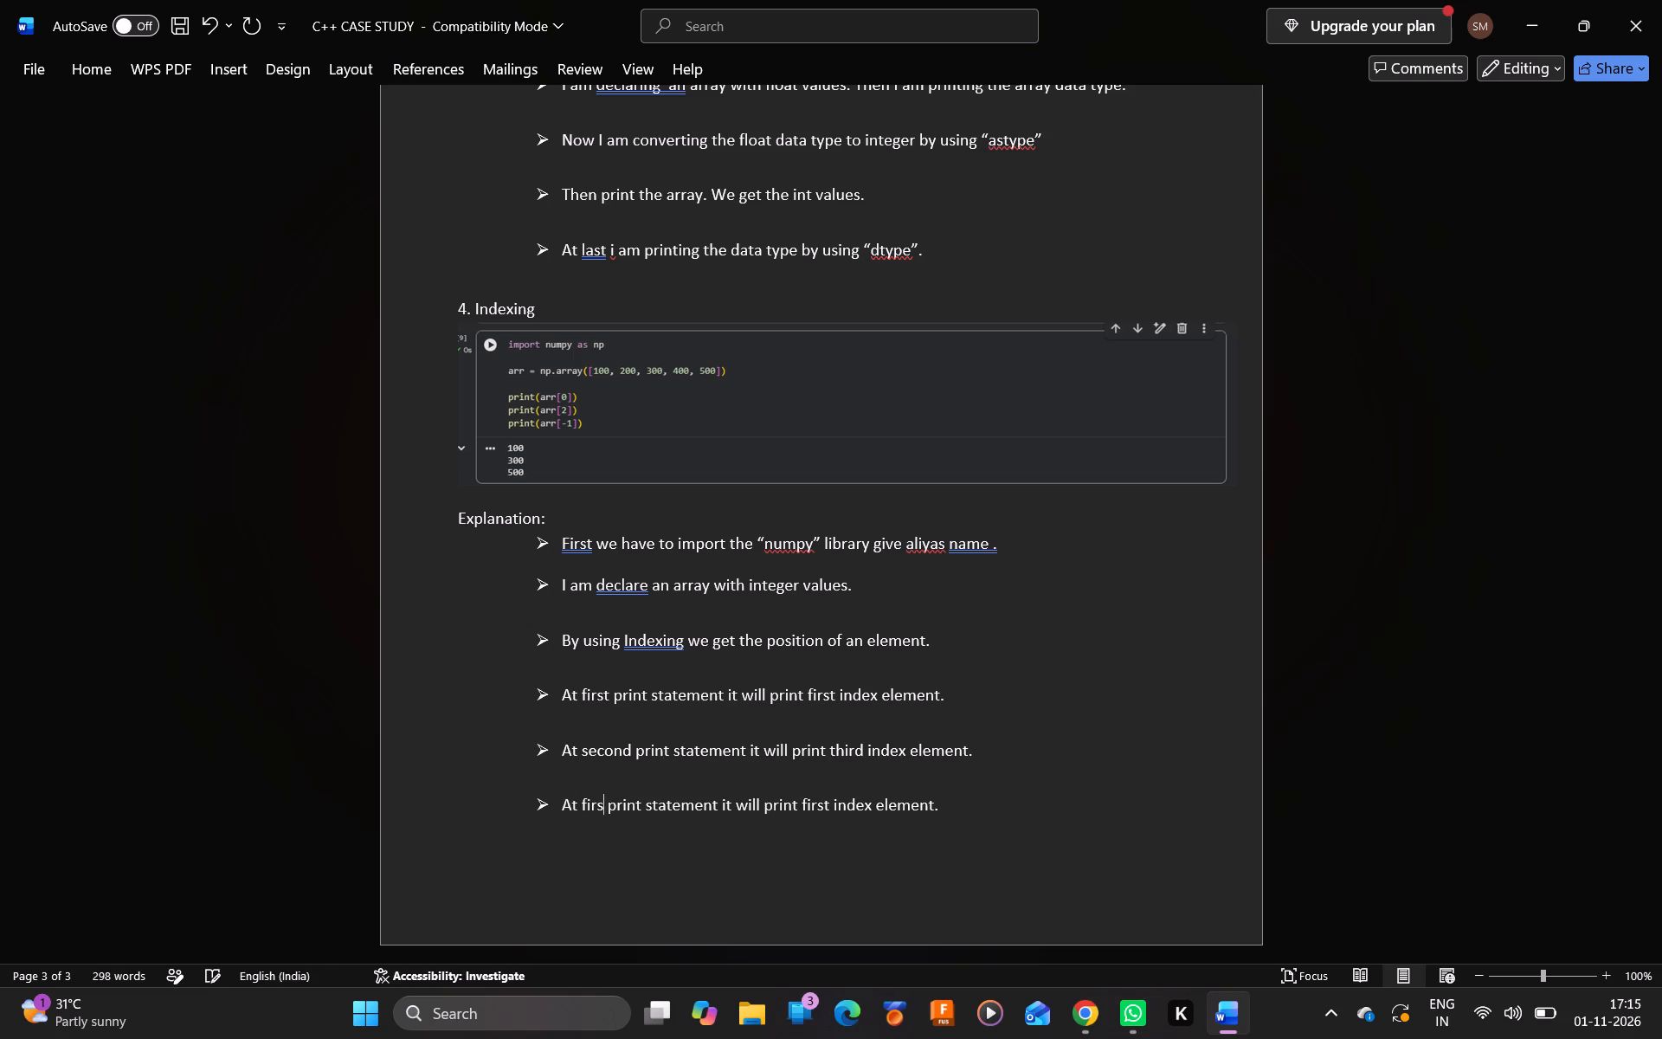
In the last bullet under Indexing, replace "first" before "print statement" with "third".
{"action": "key", "text": "BackSpace"}
{"action": "key", "text": "BackSpace"}
{"action": "key", "text": "BackSpace"}
{"action": "key", "text": "BackSpace"}
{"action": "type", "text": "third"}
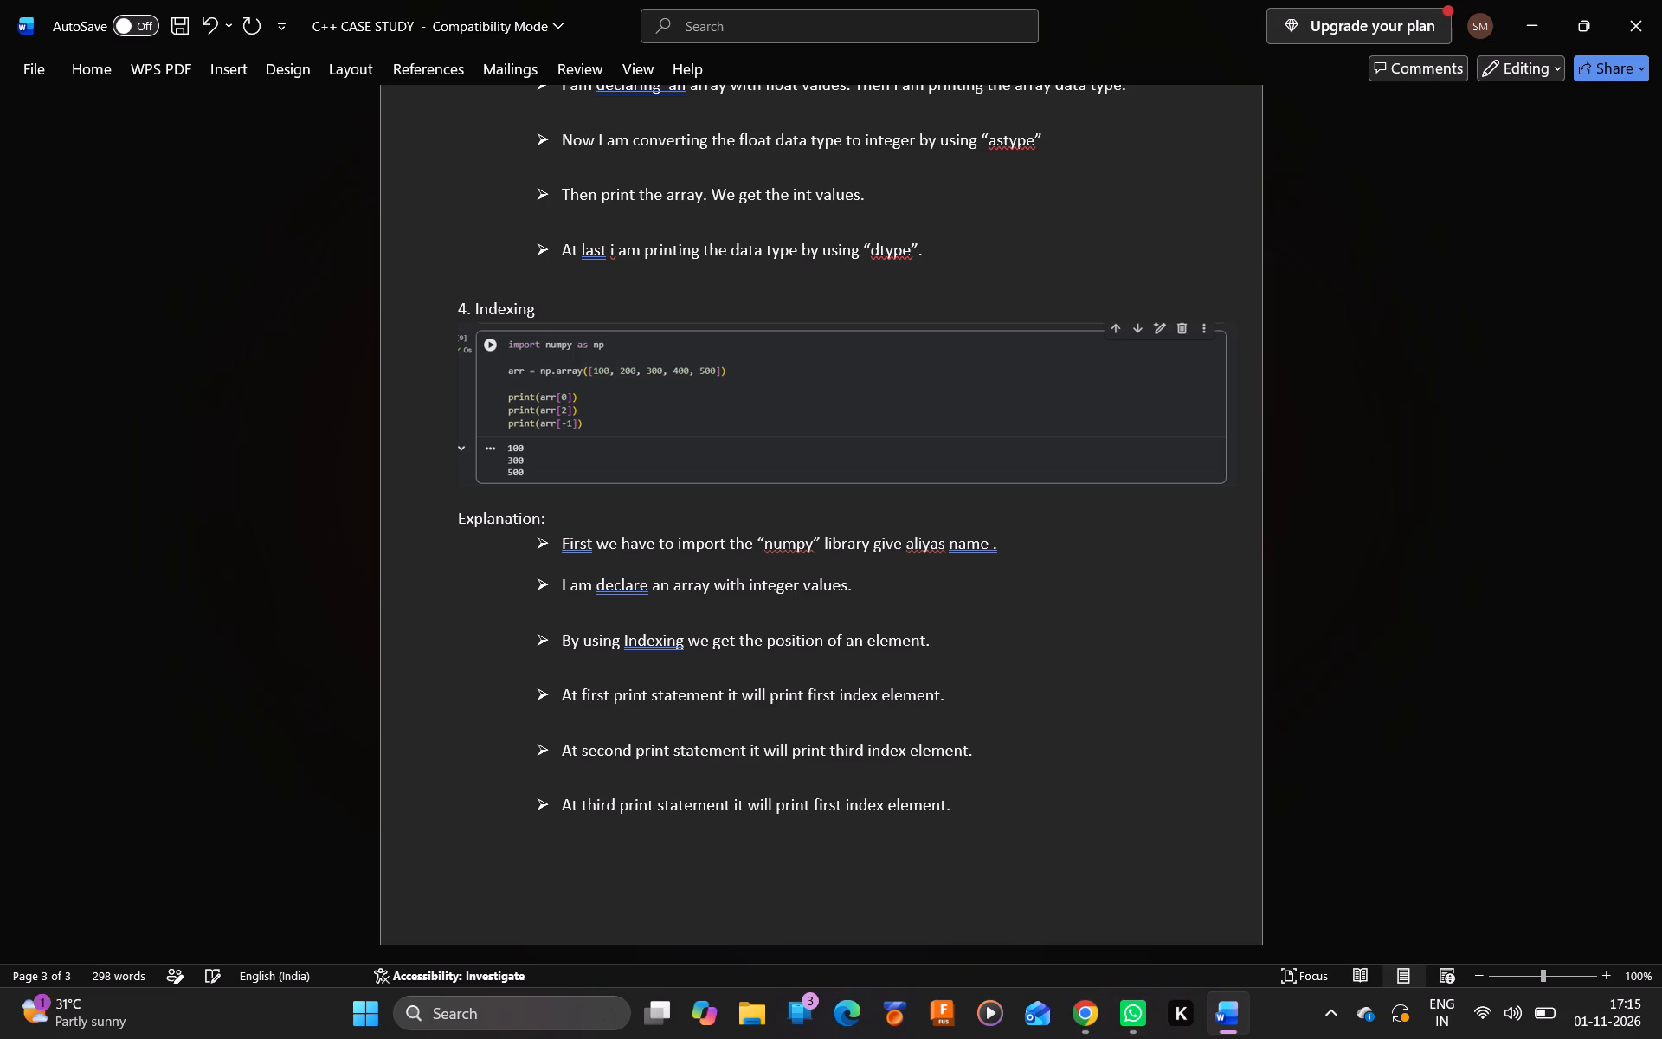
In the "At third print statement" bullet, replace "first" before "index element" with "last".
{"action": "left_click", "coordinate": [843, 803]}
{"action": "key", "text": "BackSpace"}
{"action": "key", "text": "BackSpace"}
{"action": "key", "text": "BackSpace"}
{"action": "key", "text": "BackSpace"}
{"action": "key", "text": "BackSpace"}
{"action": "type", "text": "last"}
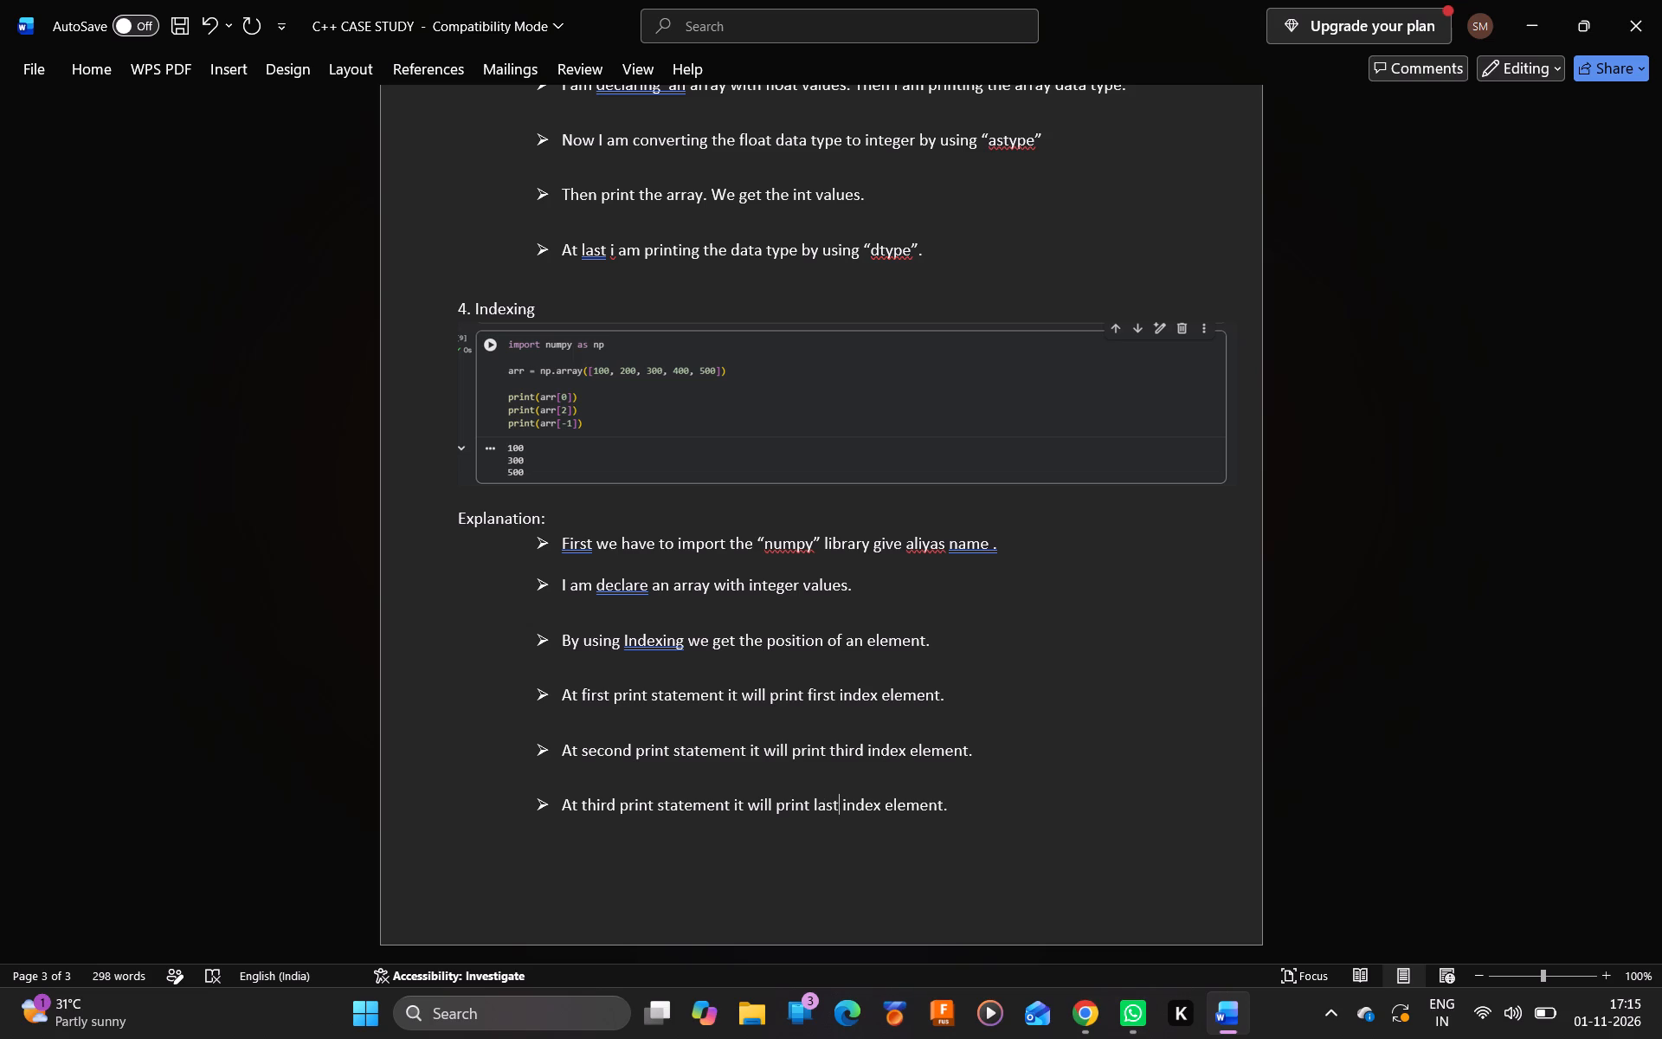
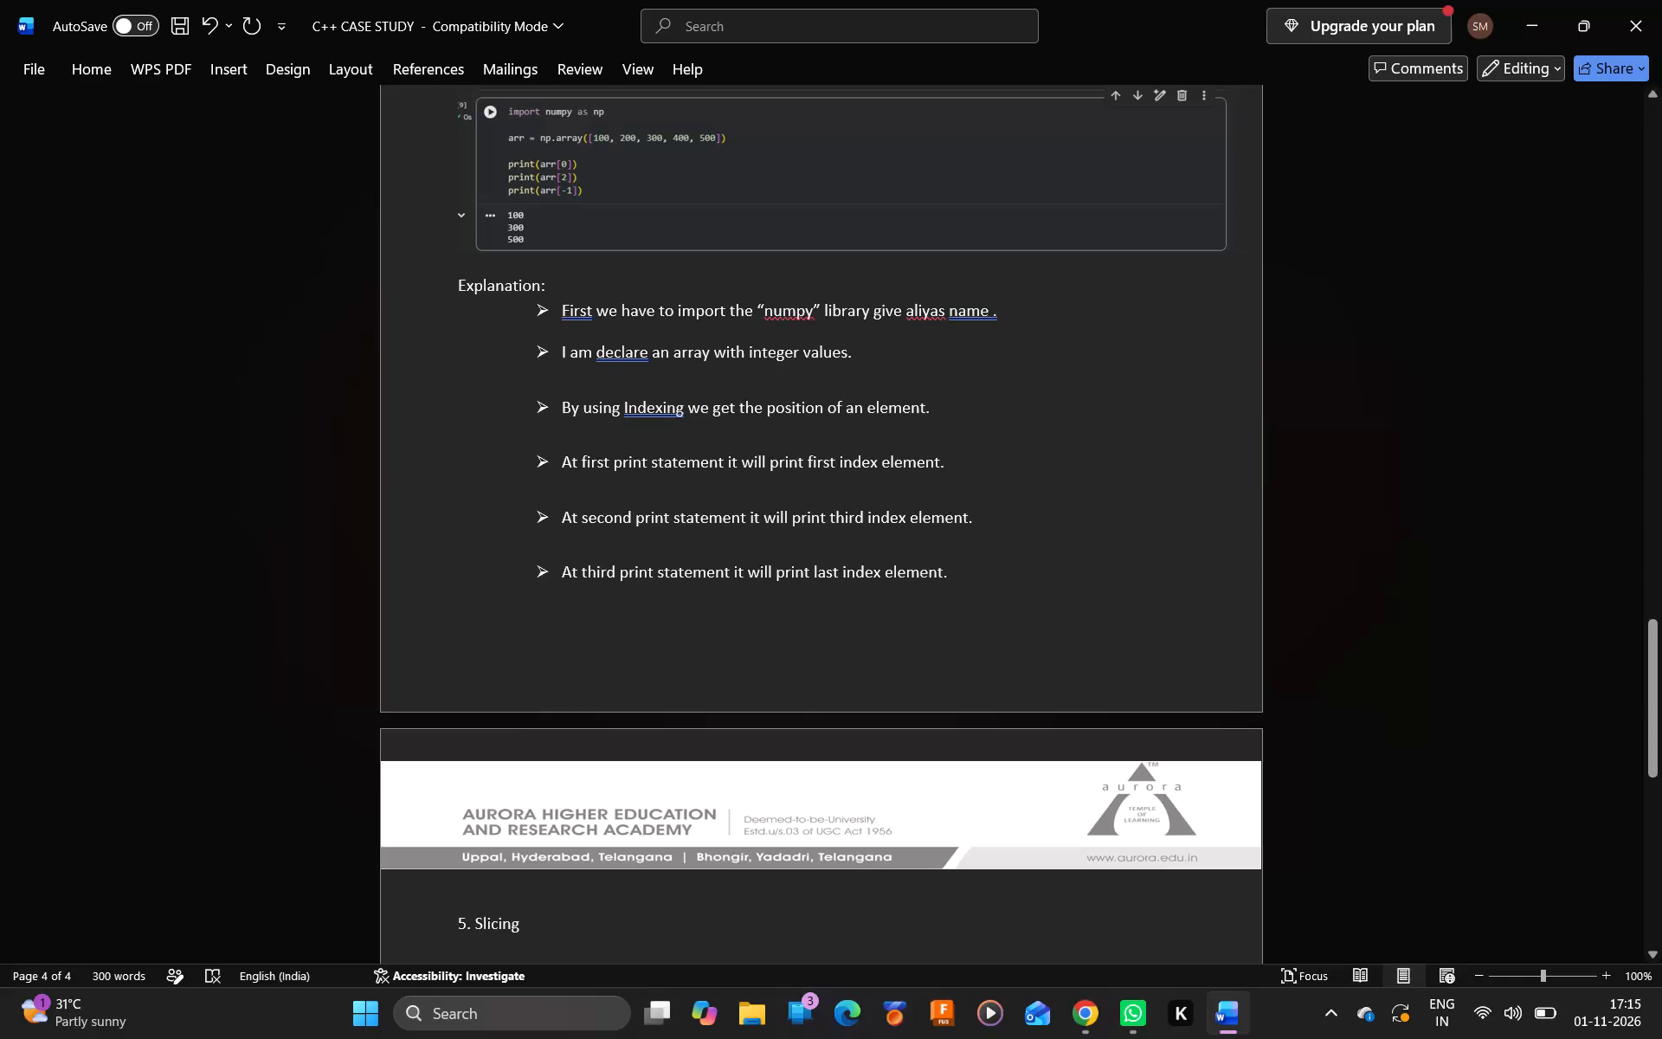
Complete the "5. Slicing" heading with a colon and start a new line below it.
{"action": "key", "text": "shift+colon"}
{"action": "key", "text": "Return"}
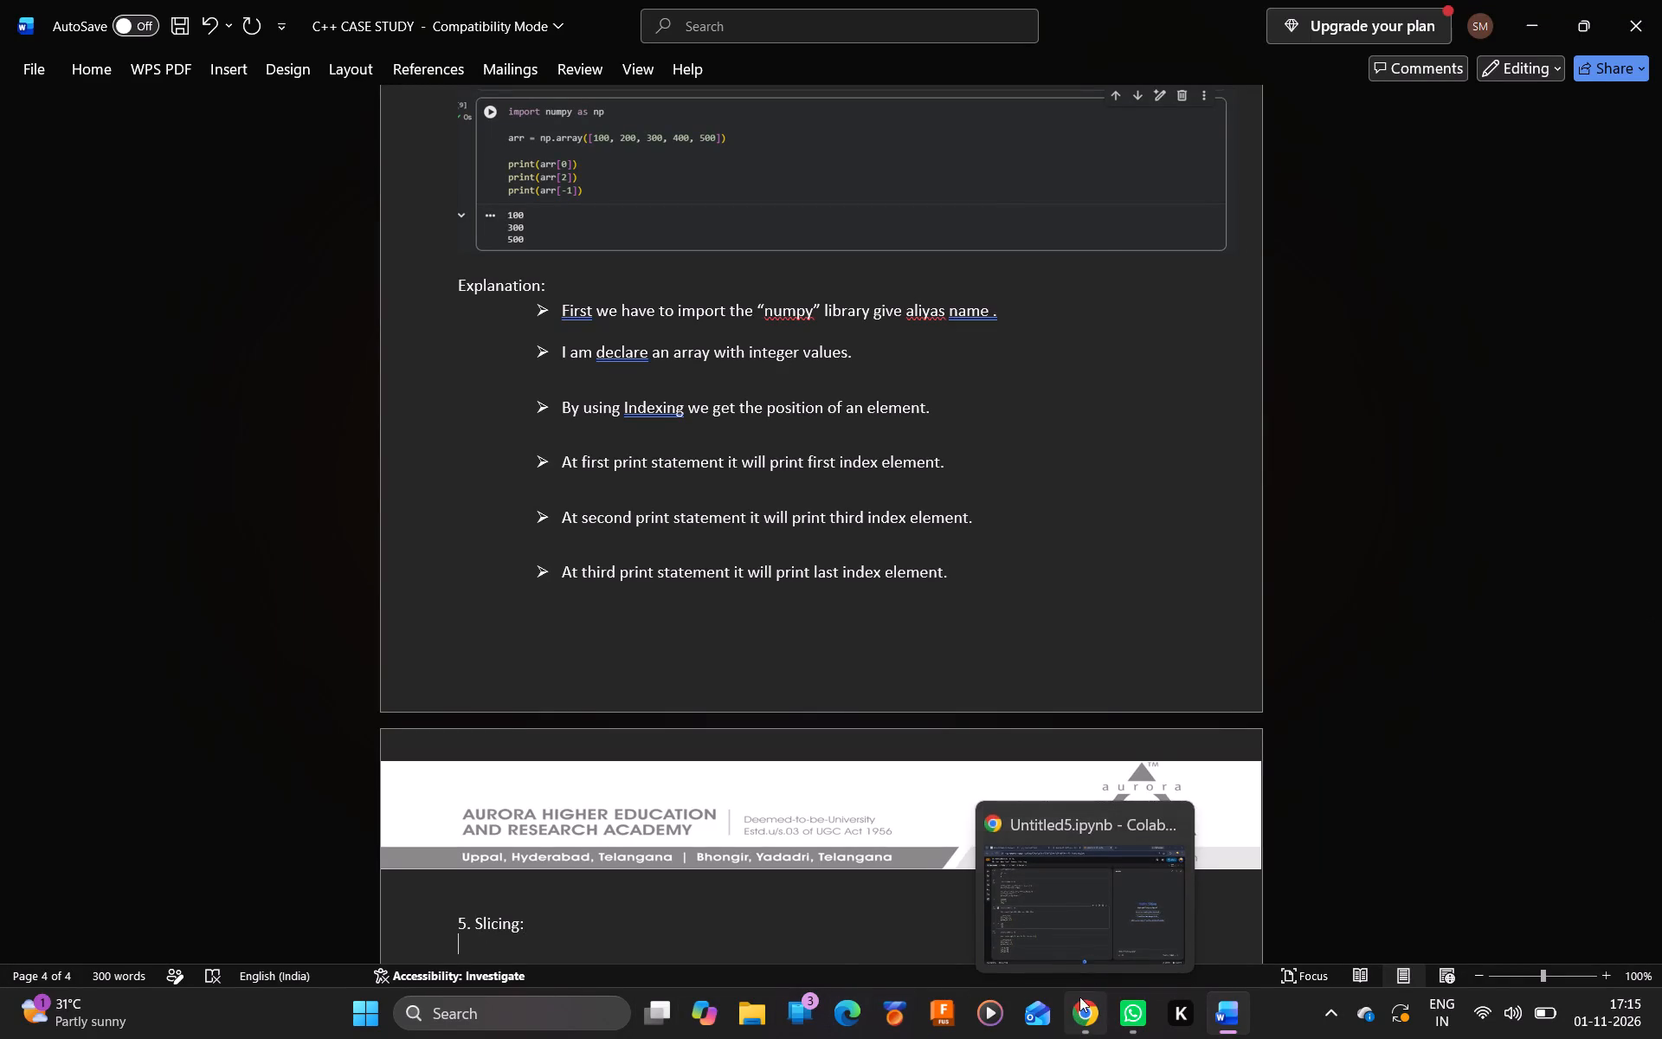
Switch to the Untitled5.ipynb Colab notebook in Chrome and find the array slicing code cell with its output.
{"action": "left_click", "coordinate": [1098, 923]}
{"action": "scroll", "coordinate": [249, 730], "scroll_direction": "down", "scroll_amount": 3}
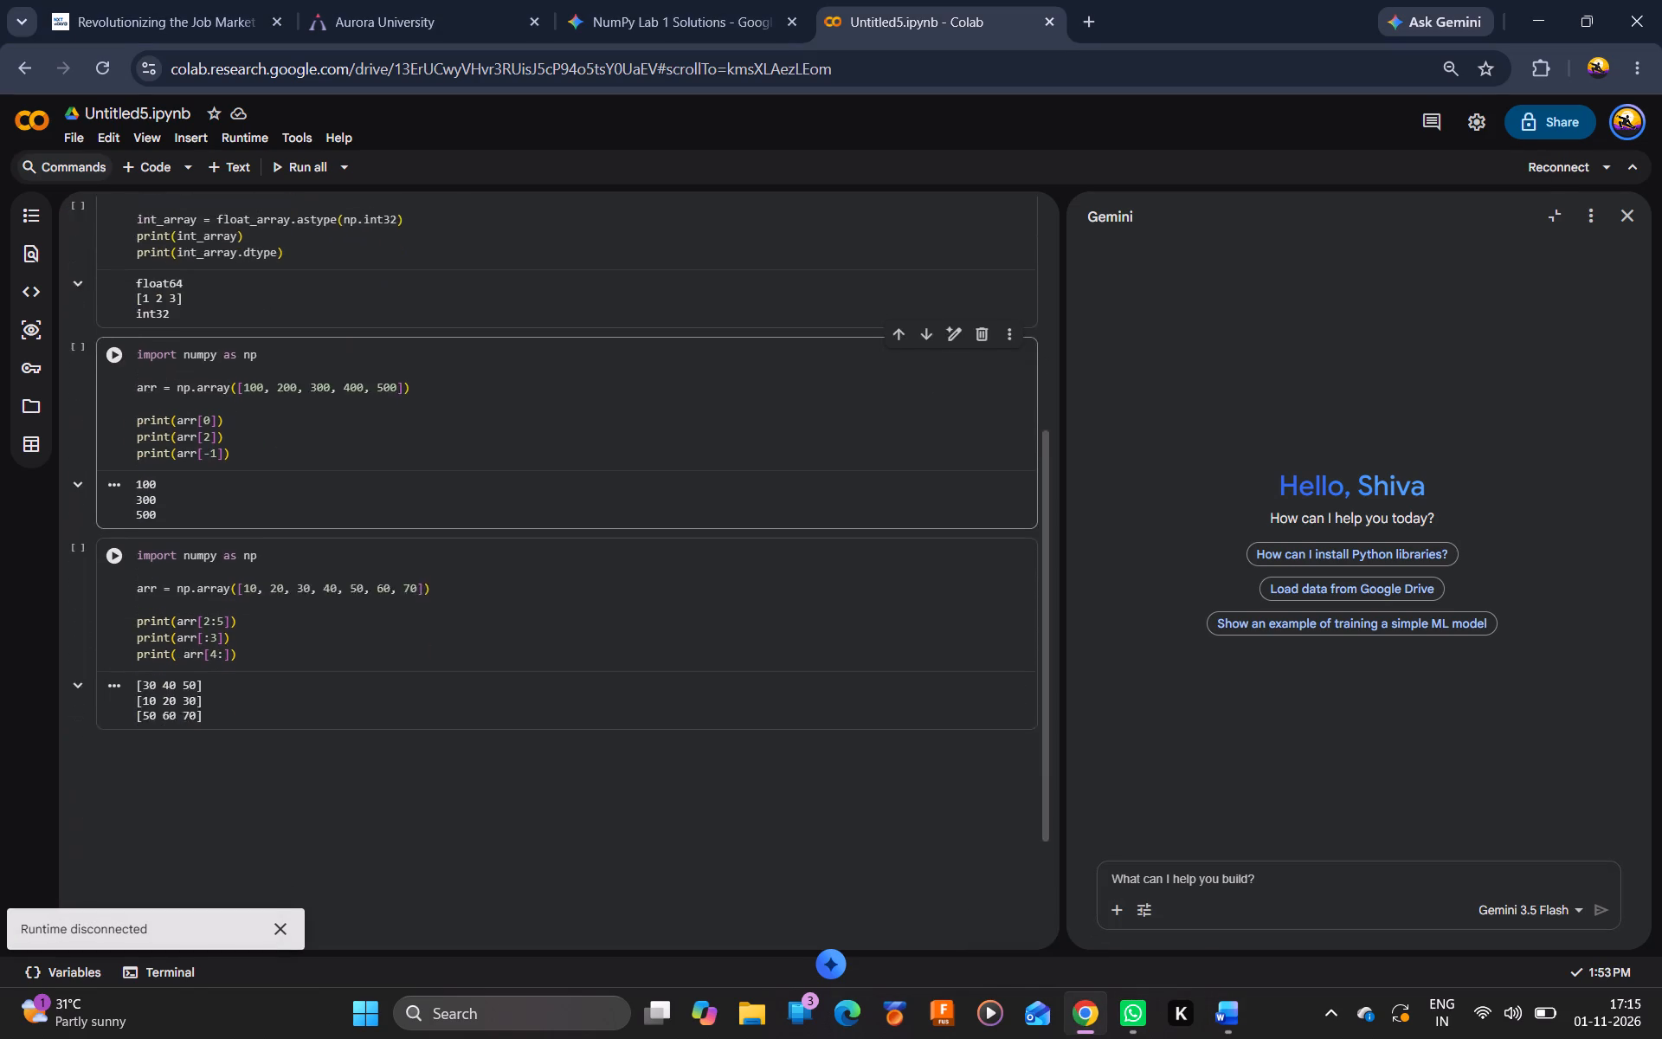
Run the notebook cell that prints the array slices [2:5], [:3] and [4:].
{"action": "scroll", "coordinate": [249, 730], "scroll_direction": "down", "scroll_amount": 3}
{"action": "left_click", "coordinate": [122, 390]}
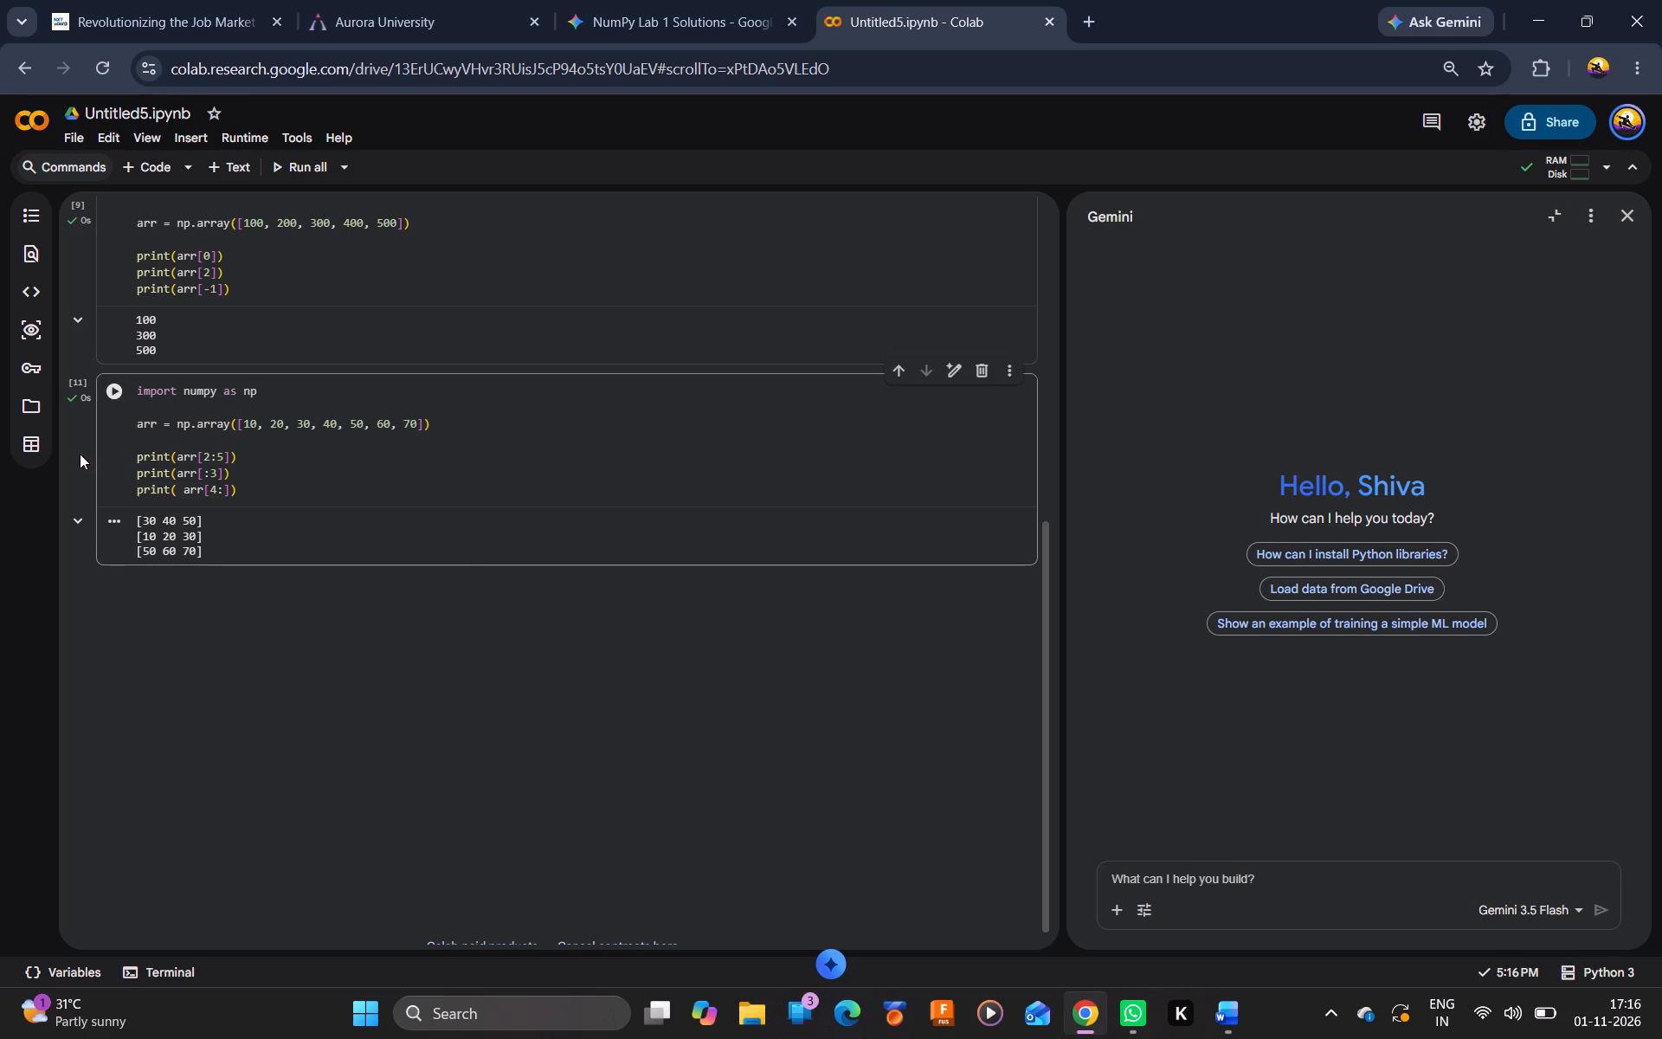
Capture the array-slicing code cell with its output using Google Lens and copy it as an image.
{"action": "right_click", "coordinate": [80, 454]}
{"action": "left_click", "coordinate": [215, 720]}
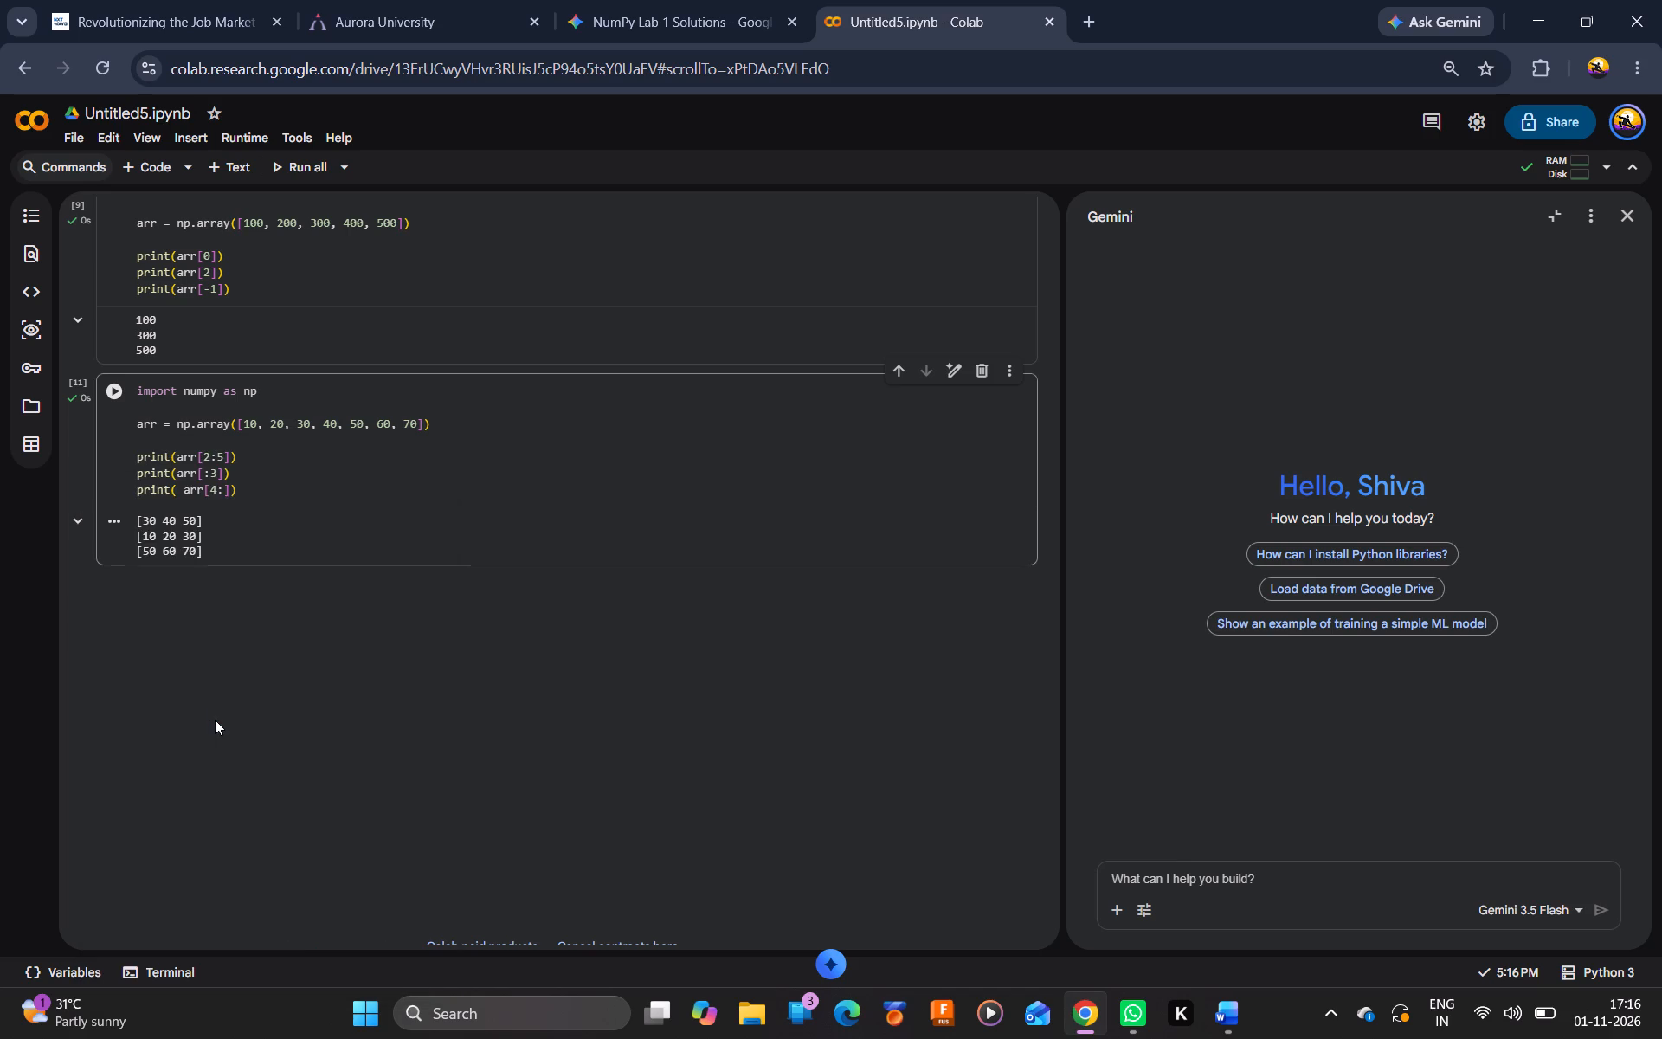
{"action": "left_click_drag", "start_coordinate": [60, 365], "coordinate": [745, 603]}
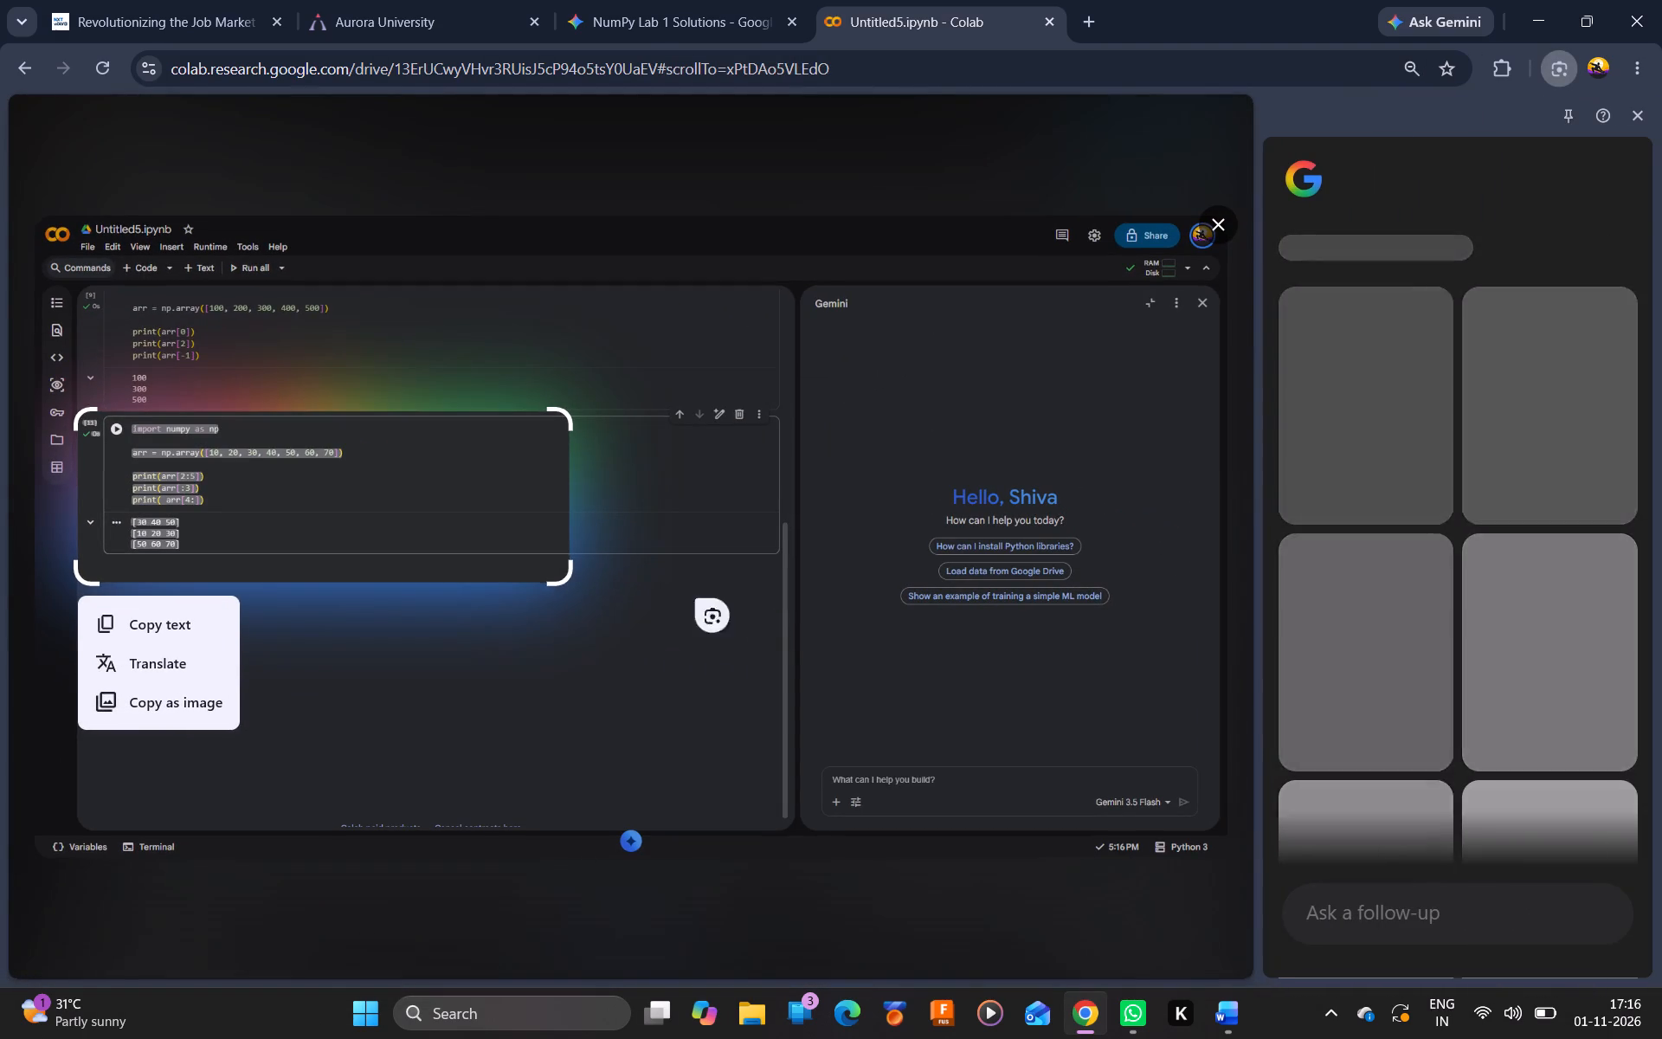
{"action": "left_click_drag", "start_coordinate": [561, 577], "coordinate": [630, 541]}
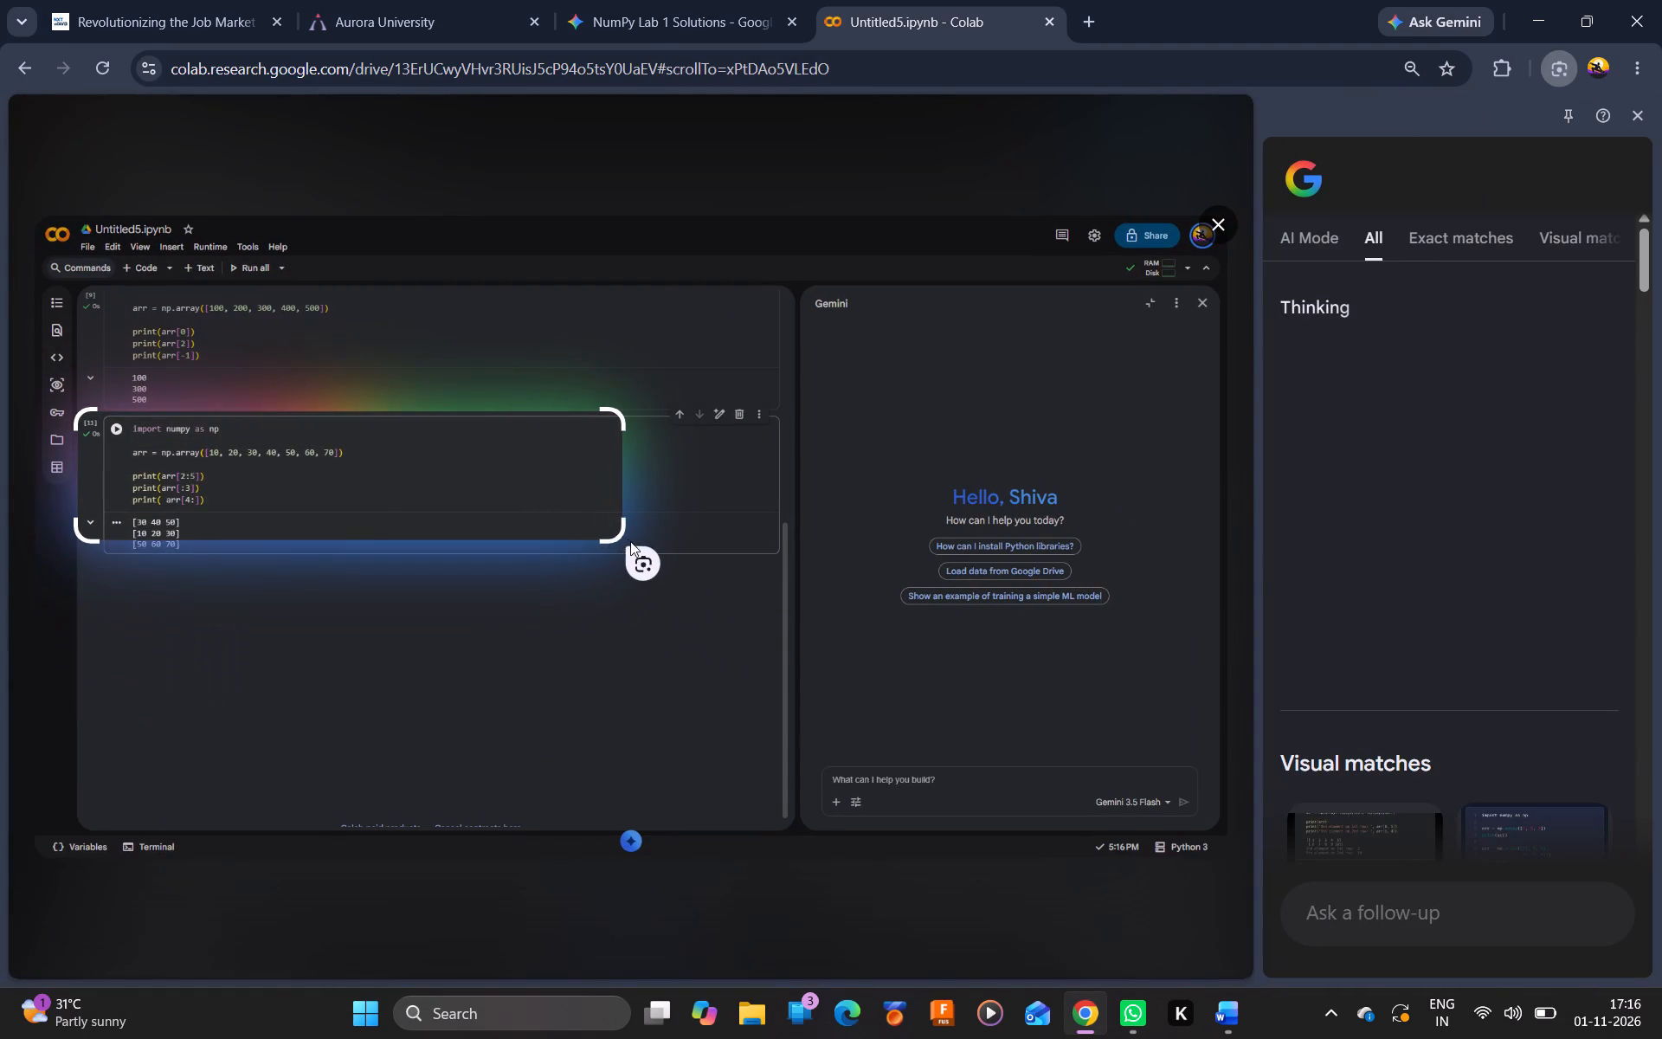
{"action": "left_click_drag", "start_coordinate": [630, 541], "coordinate": [781, 547]}
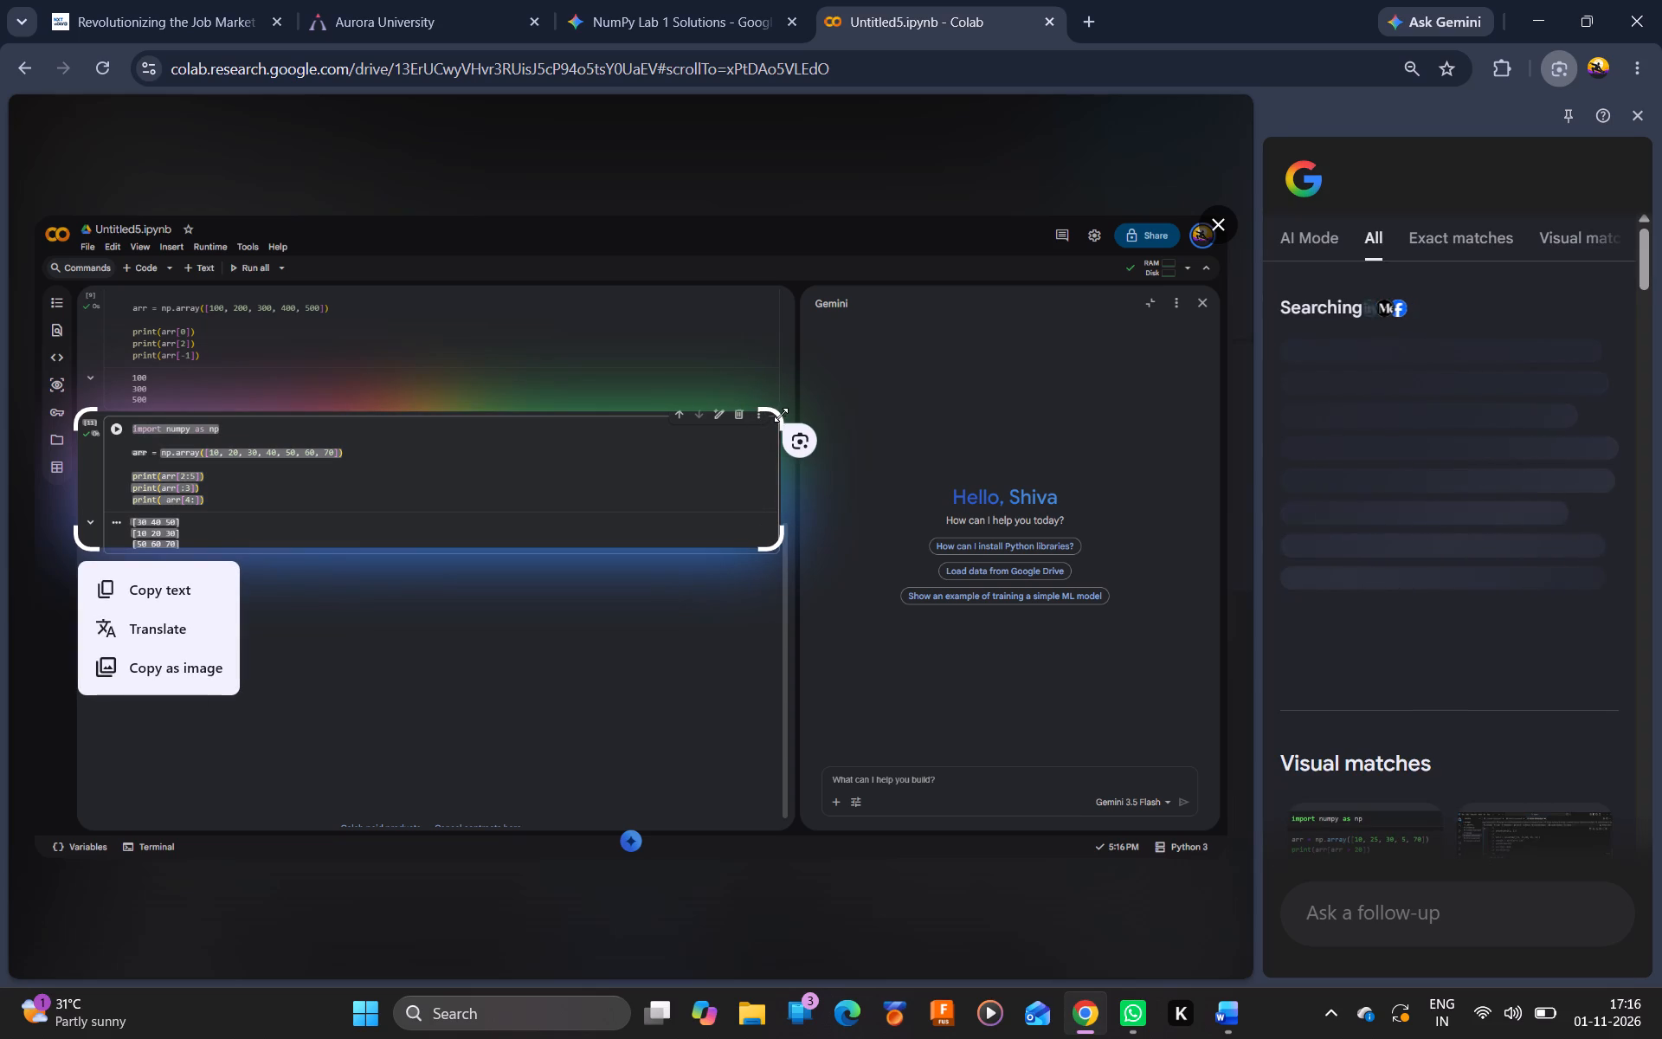
{"action": "left_click", "coordinate": [781, 415]}
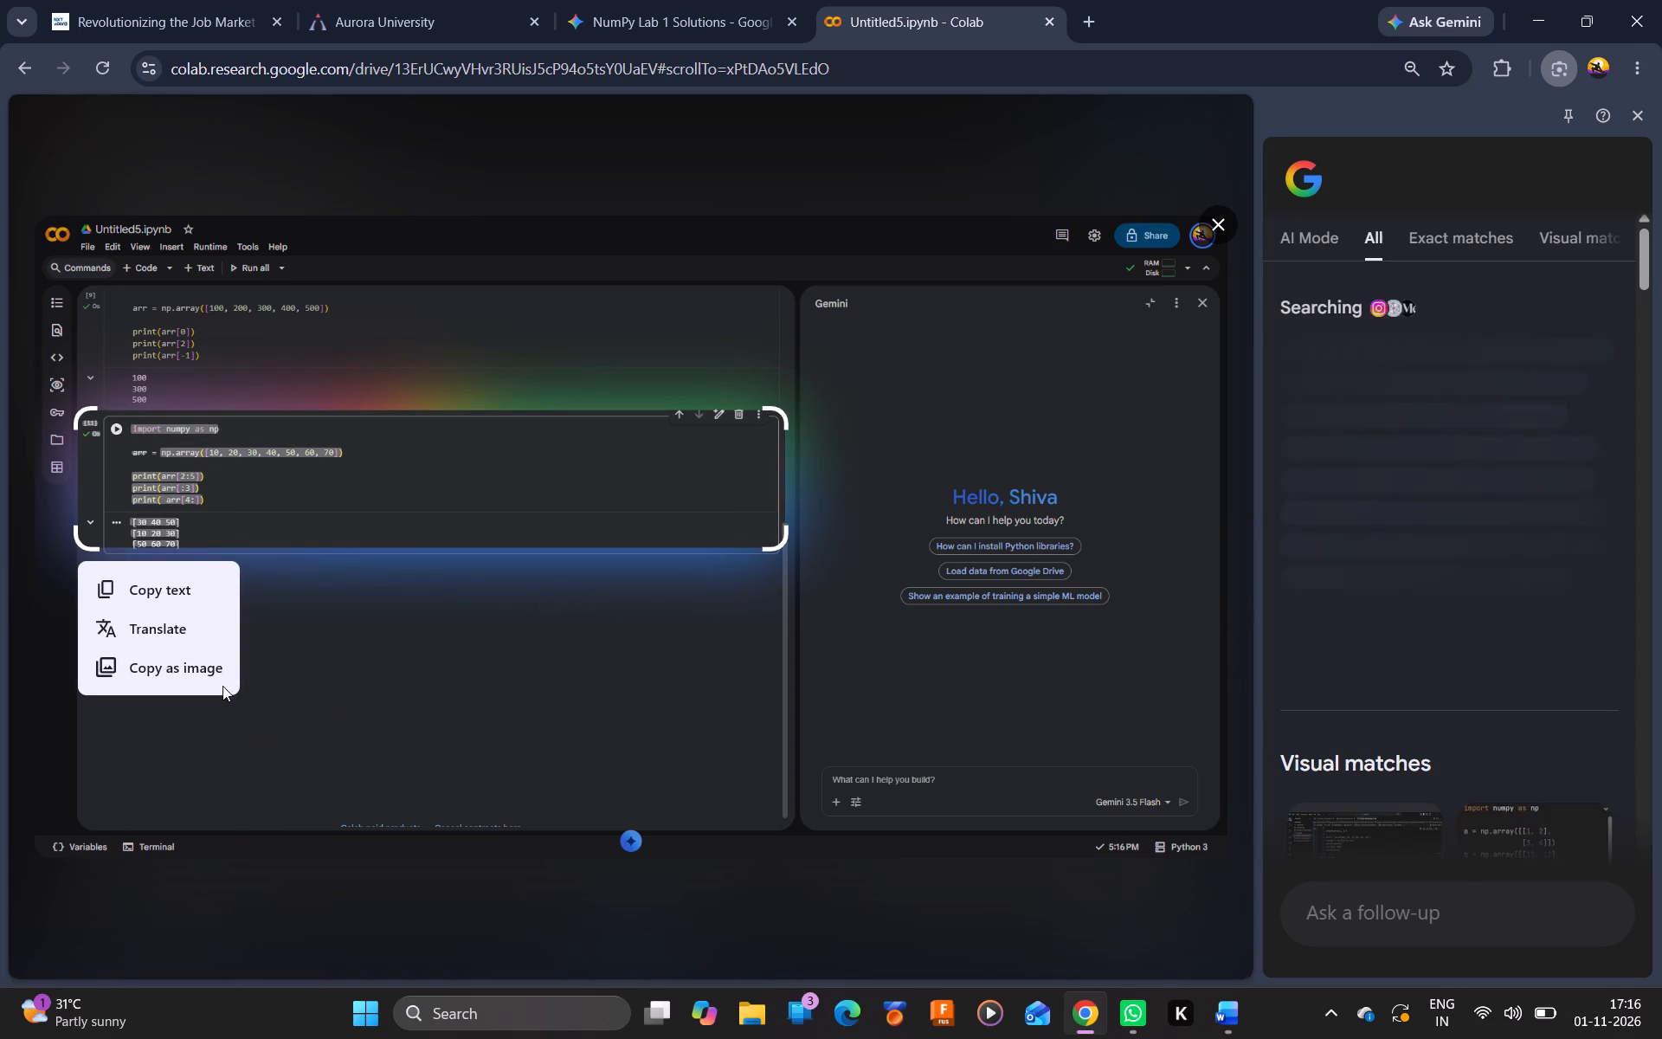
{"action": "left_click", "coordinate": [219, 674]}
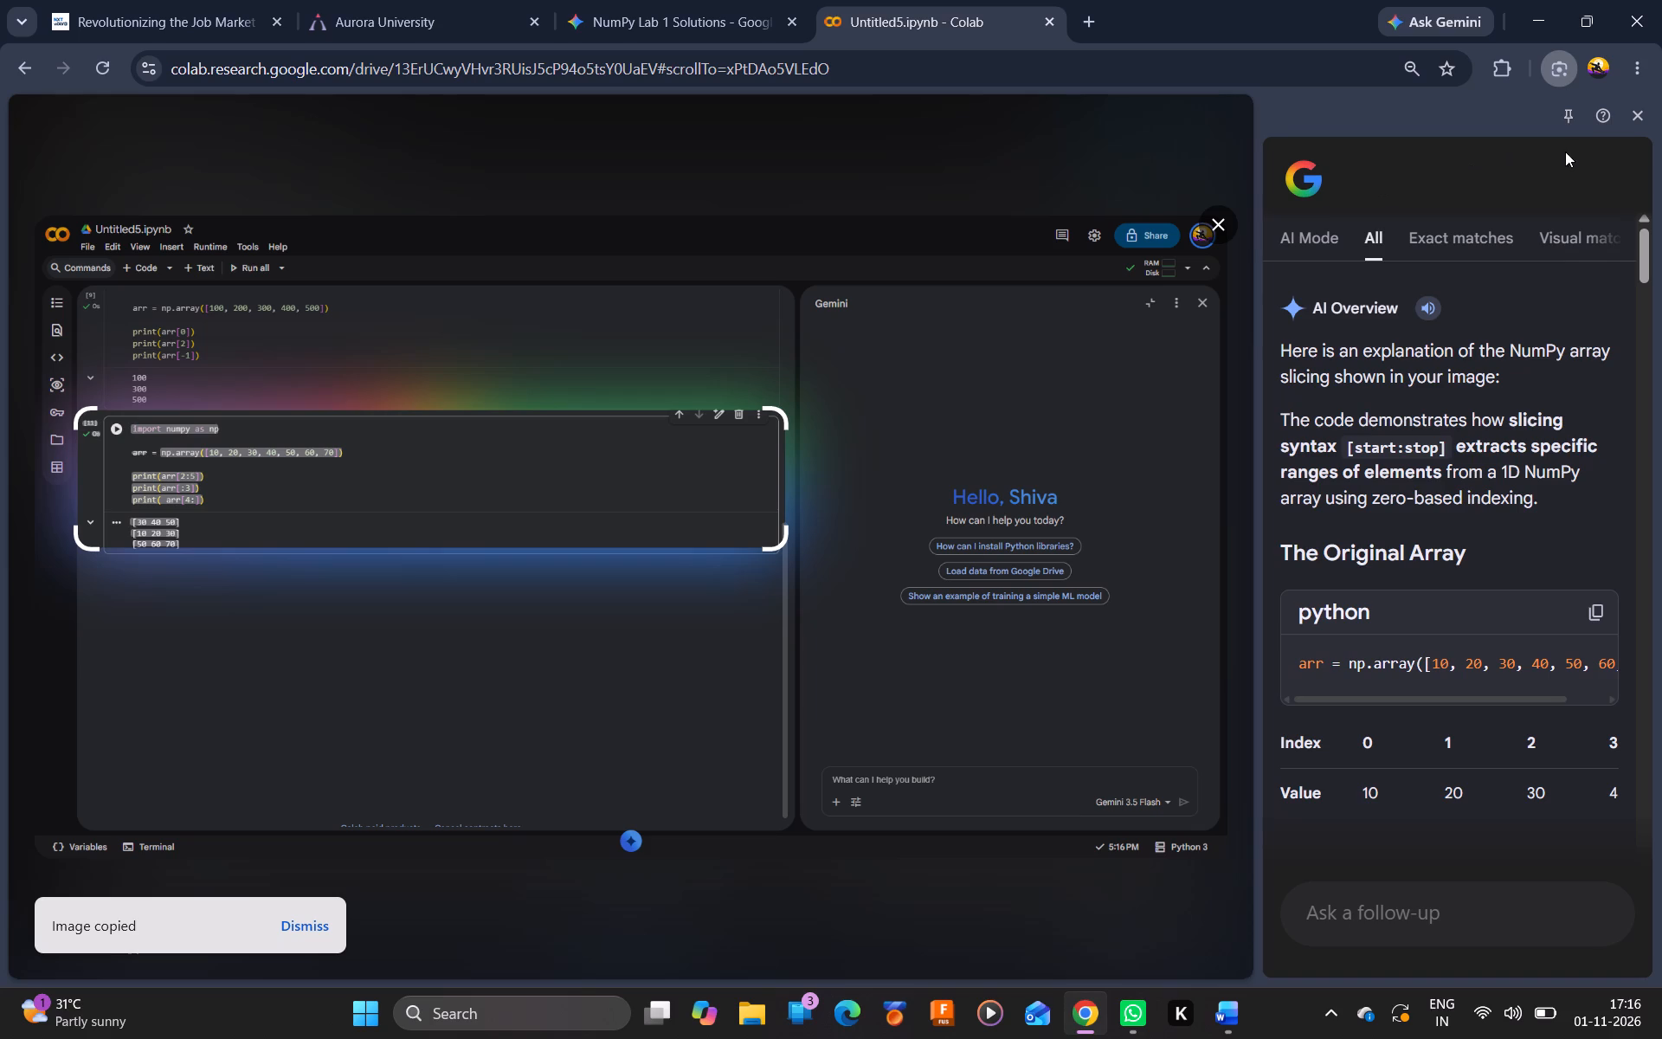
{"action": "left_click", "coordinate": [1639, 108]}
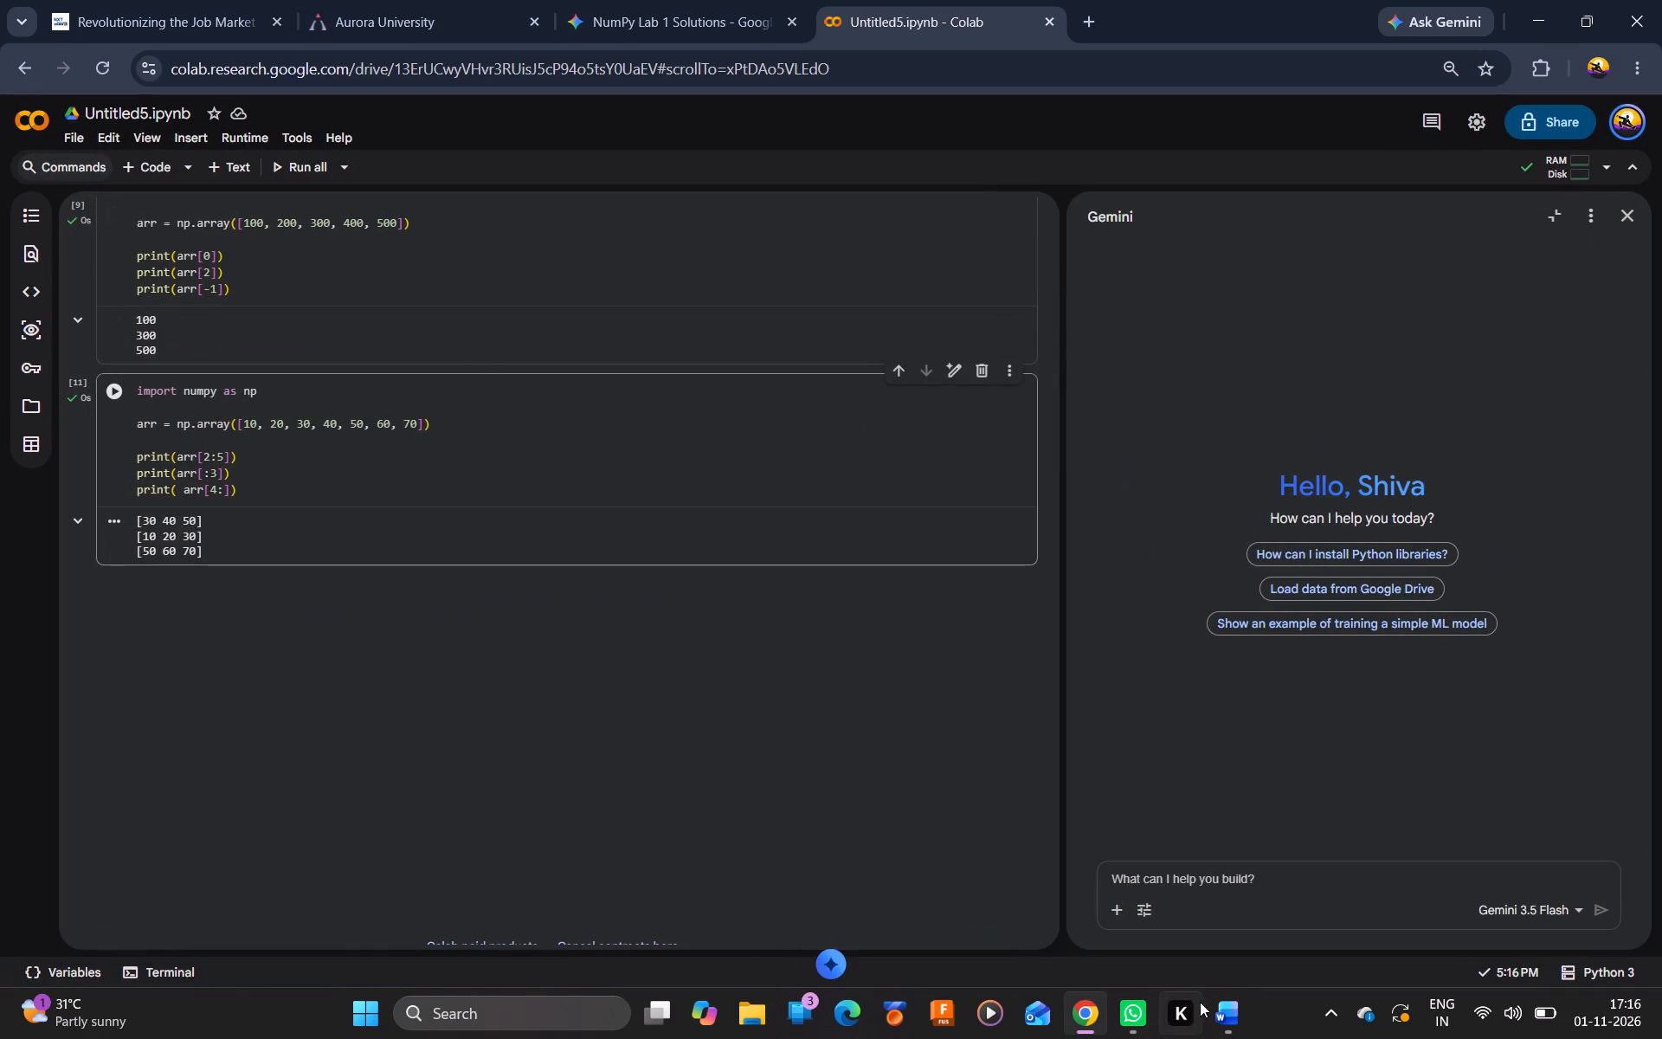
Switch to the Word case study document and paste the copied cell image on a new line under the "5. Slicing:" heading.
{"action": "left_click", "coordinate": [1269, 872]}
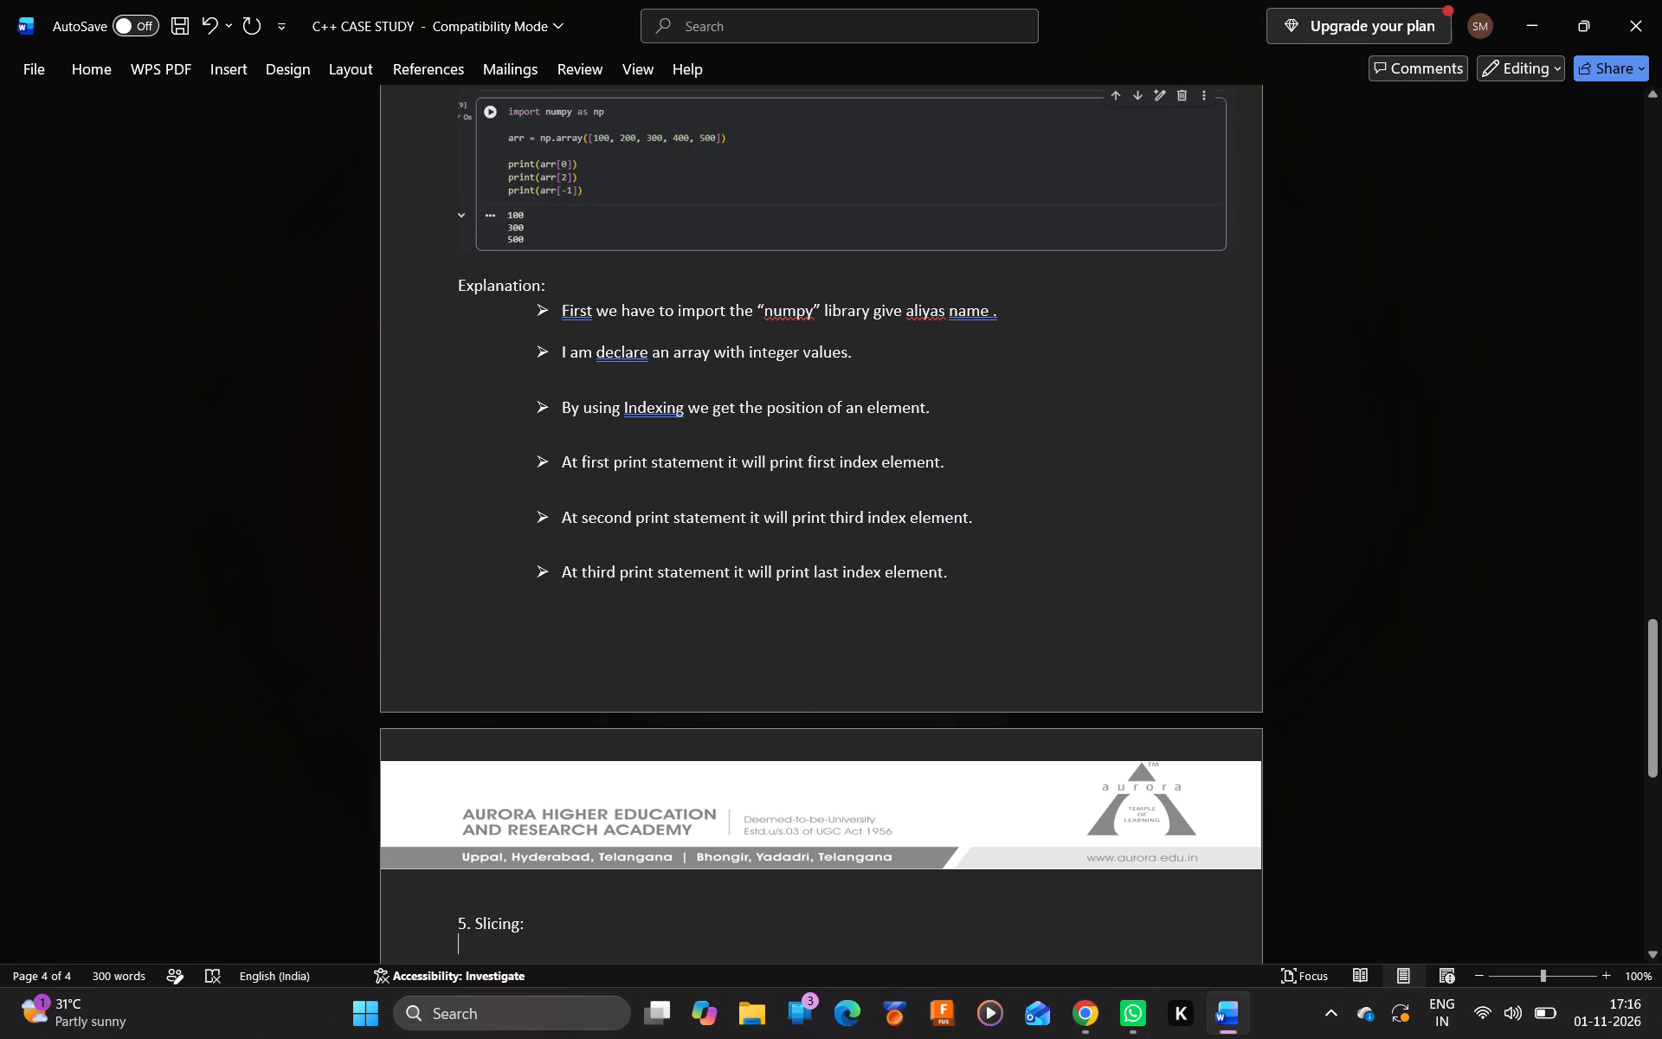
{"action": "key", "text": "Return"}
{"action": "key", "text": "ctrl+b"}
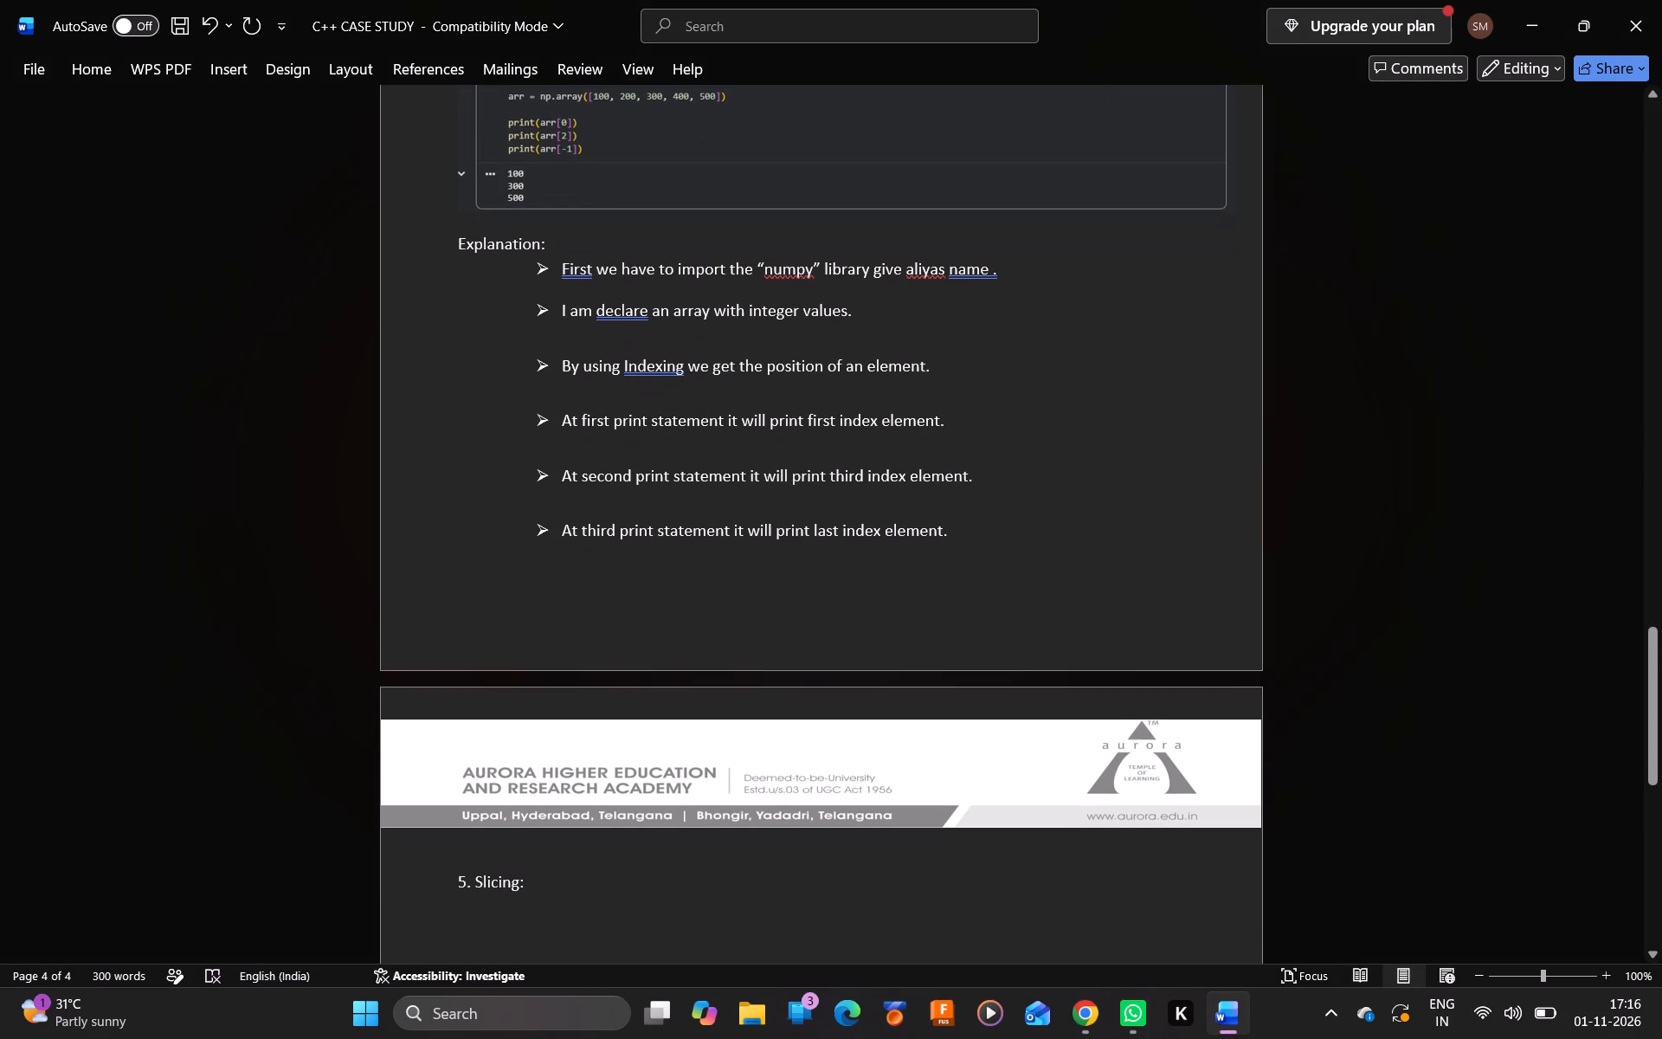
{"action": "key", "text": "ctrl+v"}
{"action": "scroll", "coordinate": [1084, 886], "scroll_direction": "down", "scroll_amount": 2}
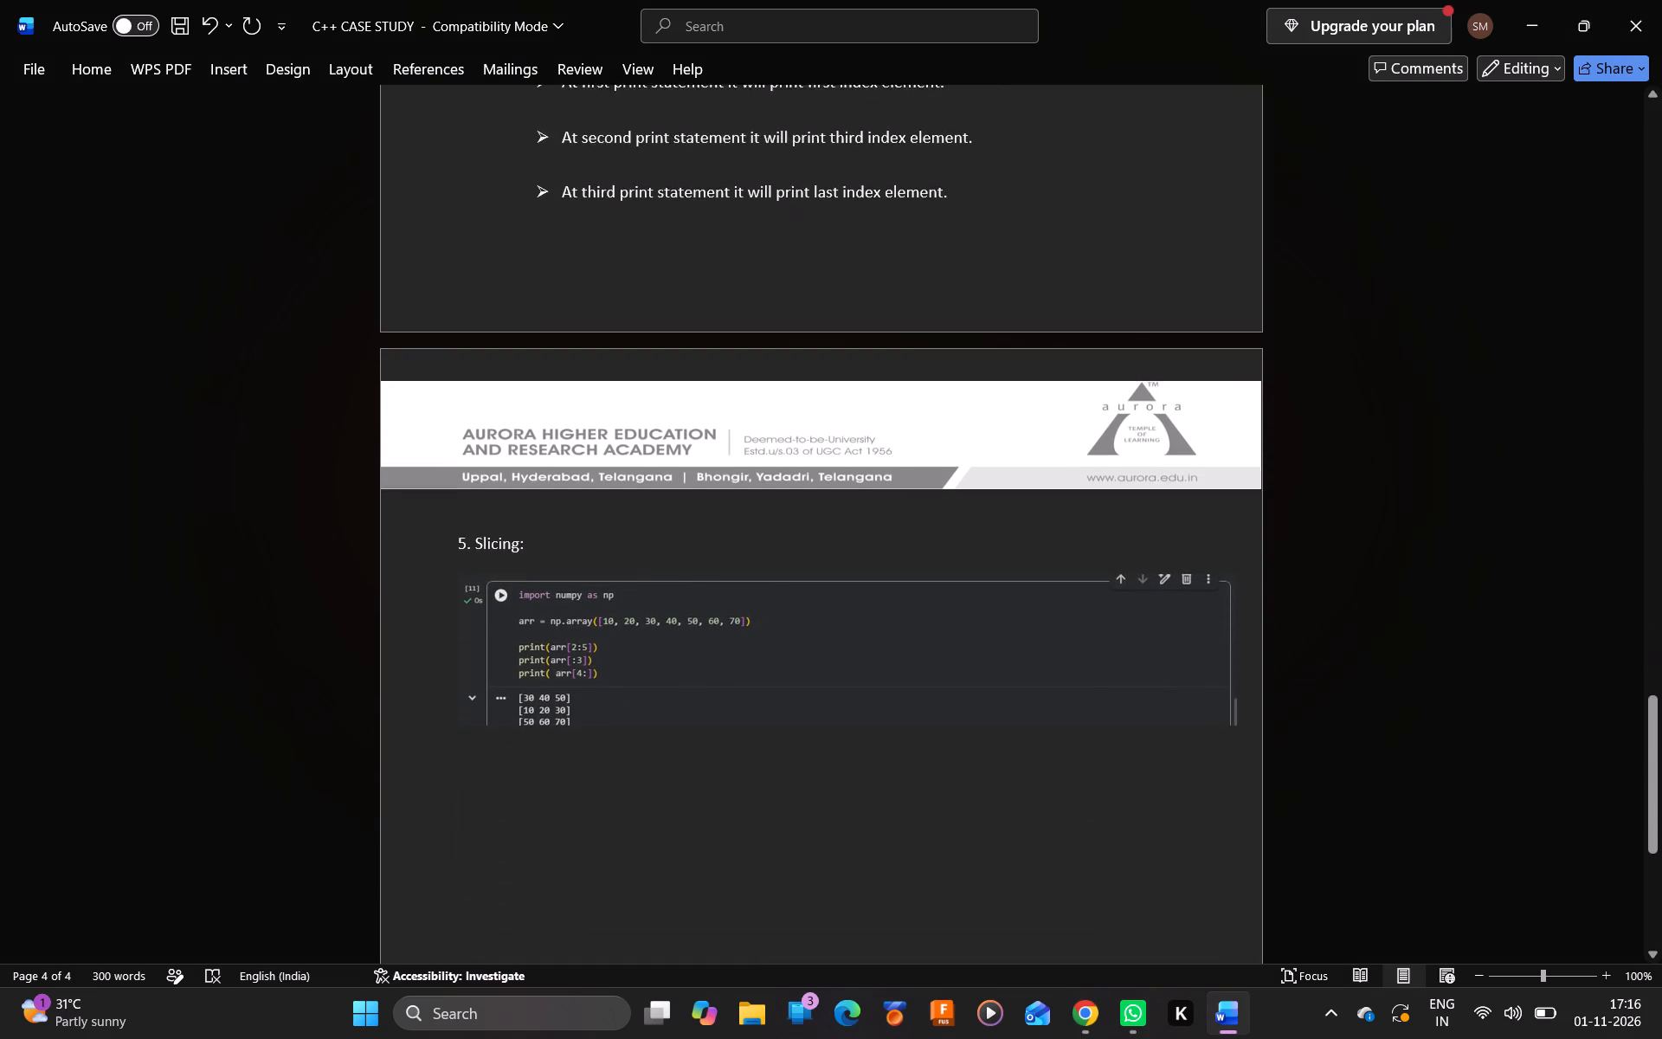
{"action": "scroll", "coordinate": [1084, 886], "scroll_direction": "down", "scroll_amount": 1}
{"action": "scroll", "coordinate": [1084, 886], "scroll_direction": "up", "scroll_amount": 2}
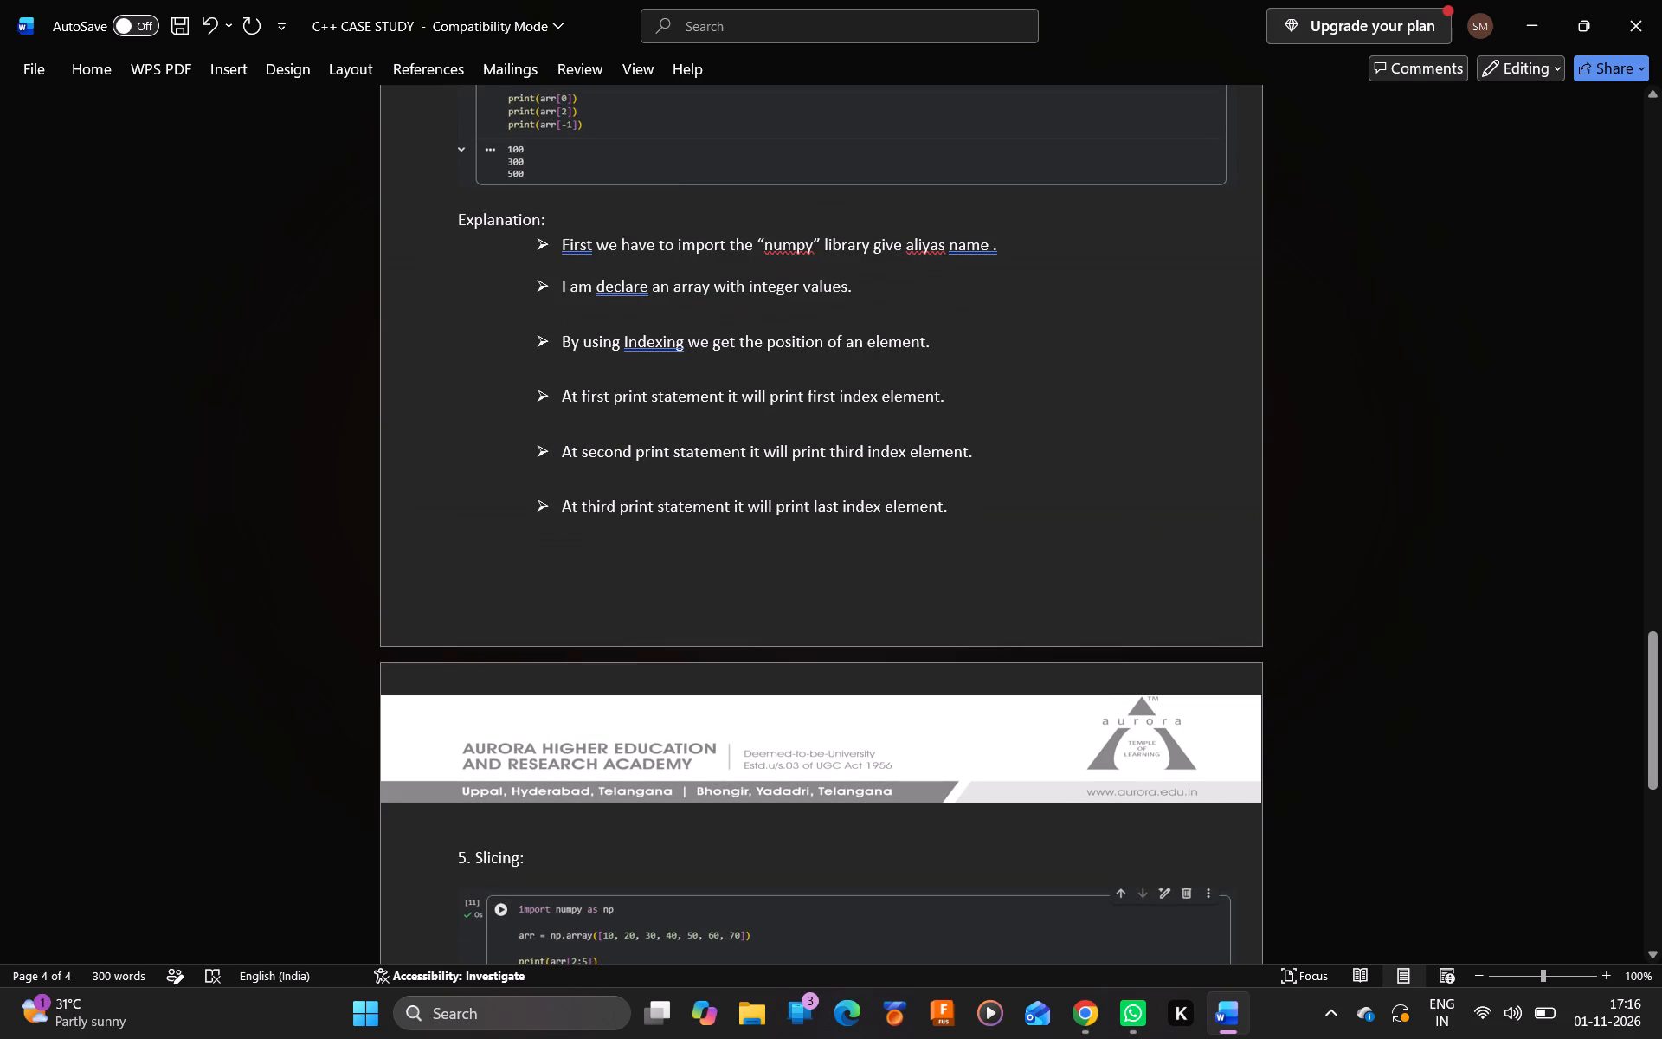
{"action": "scroll", "coordinate": [1084, 886], "scroll_direction": "up", "scroll_amount": 1}
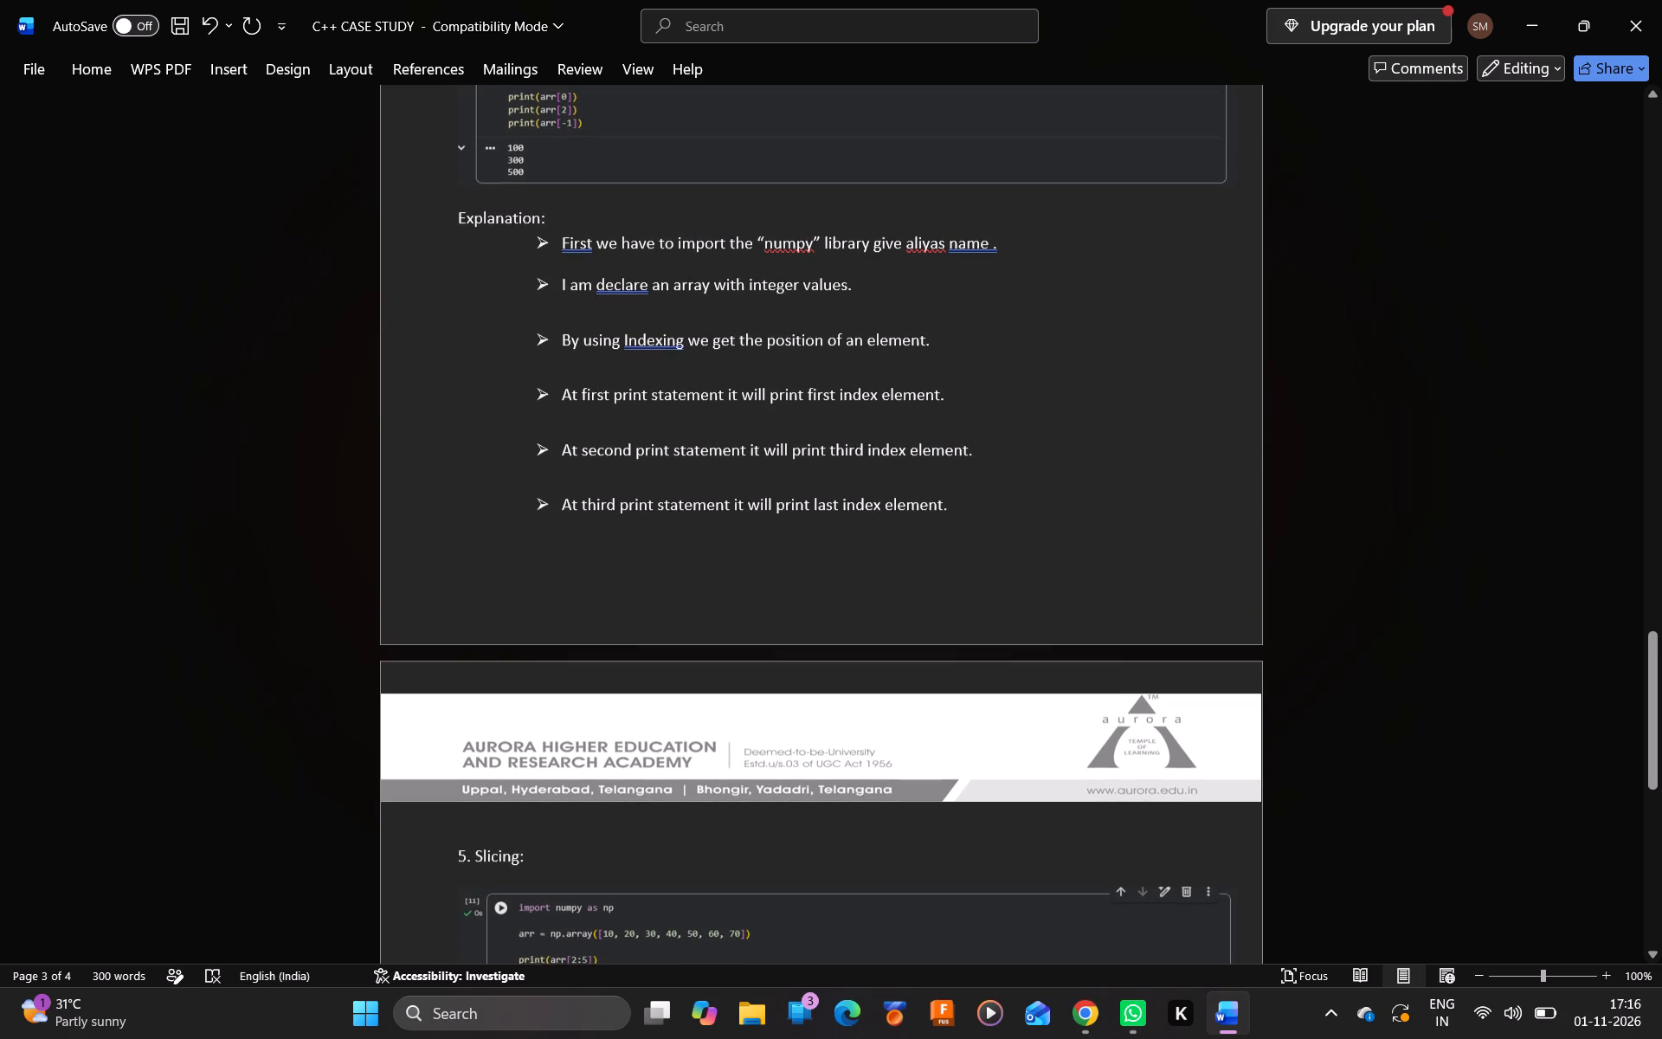
{"action": "scroll", "coordinate": [1084, 886], "scroll_direction": "down", "scroll_amount": 2}
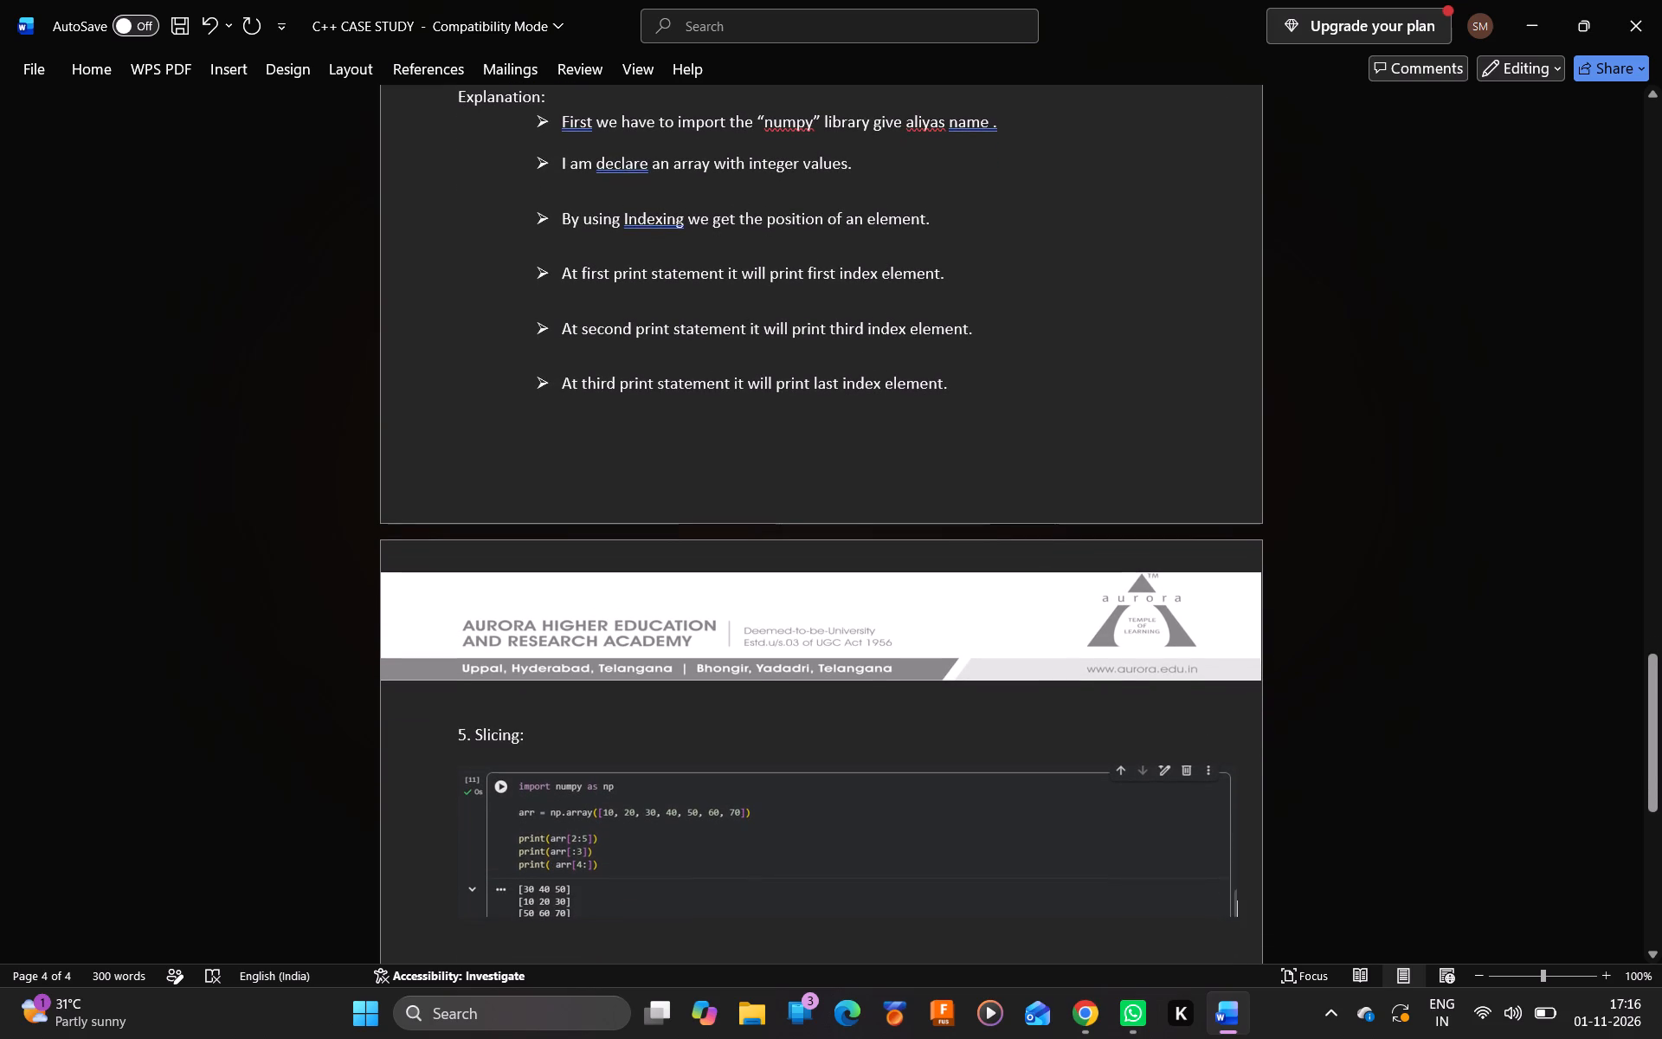
{"action": "scroll", "coordinate": [1084, 886], "scroll_direction": "down", "scroll_amount": 2}
Copy the "Explanation:" heading and first two bullets from the Indexing section to below the Slicing image, leaving a blank line.
{"action": "key", "text": "Return"}
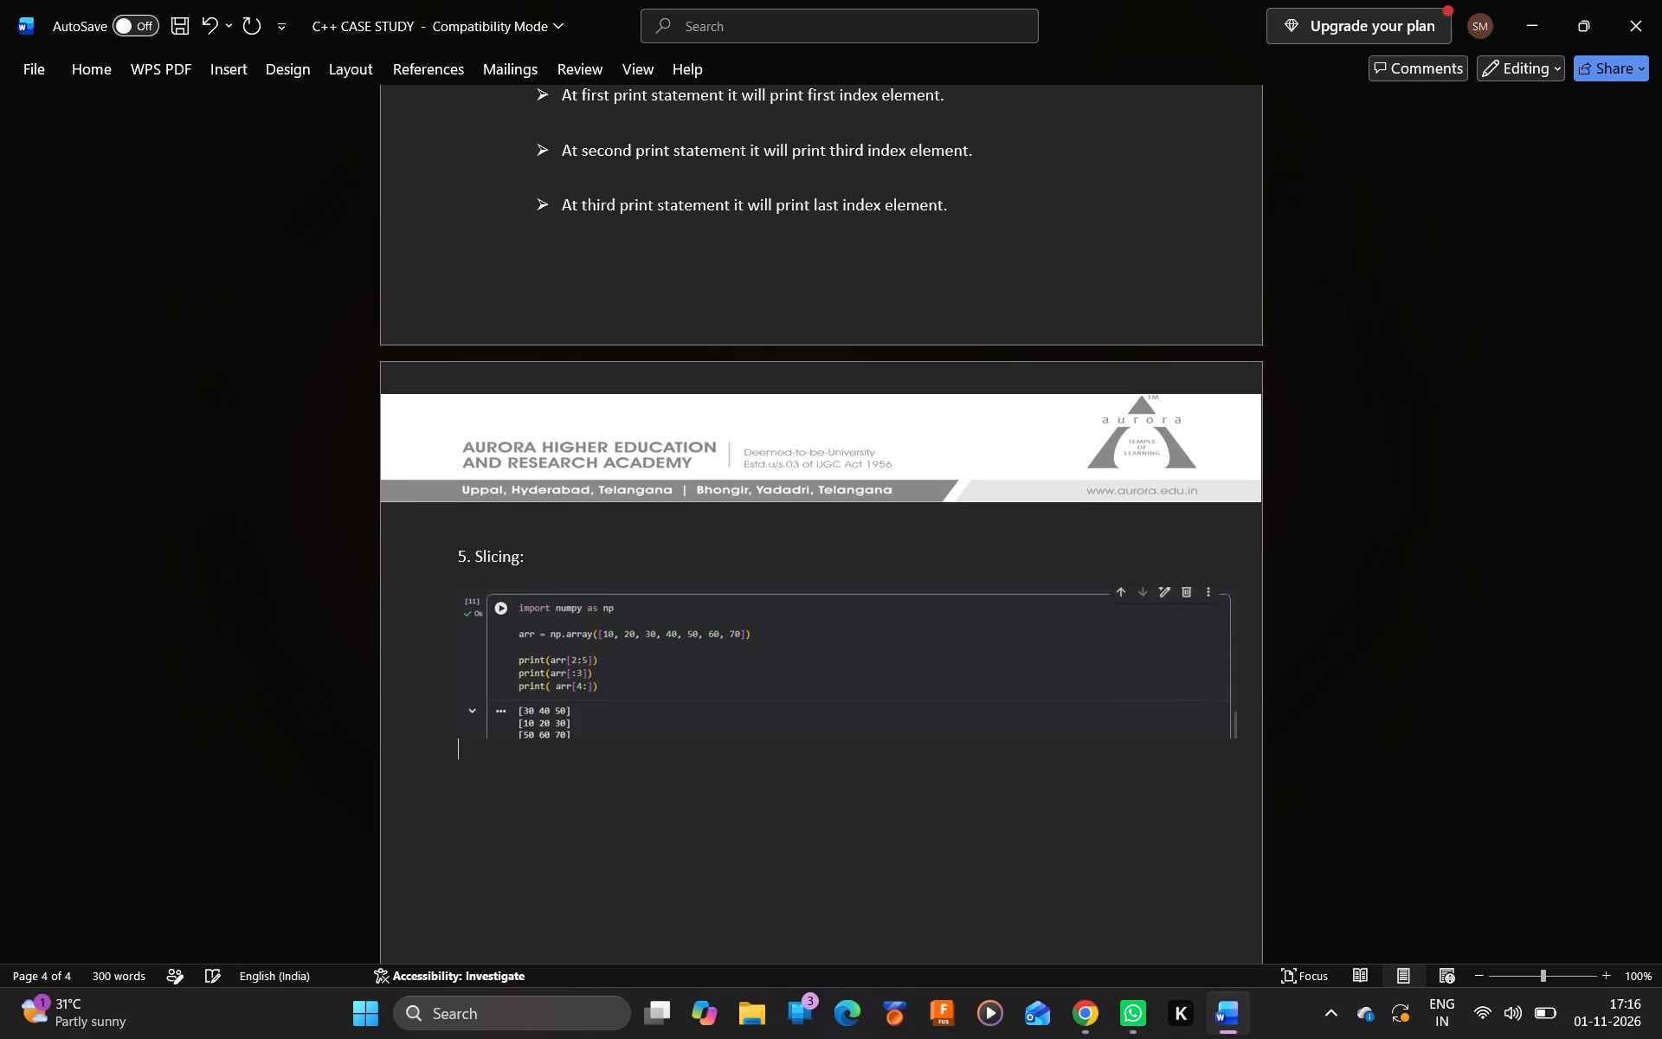
{"action": "key", "text": "Return"}
{"action": "scroll", "coordinate": [1013, 493], "scroll_direction": "up", "scroll_amount": 3}
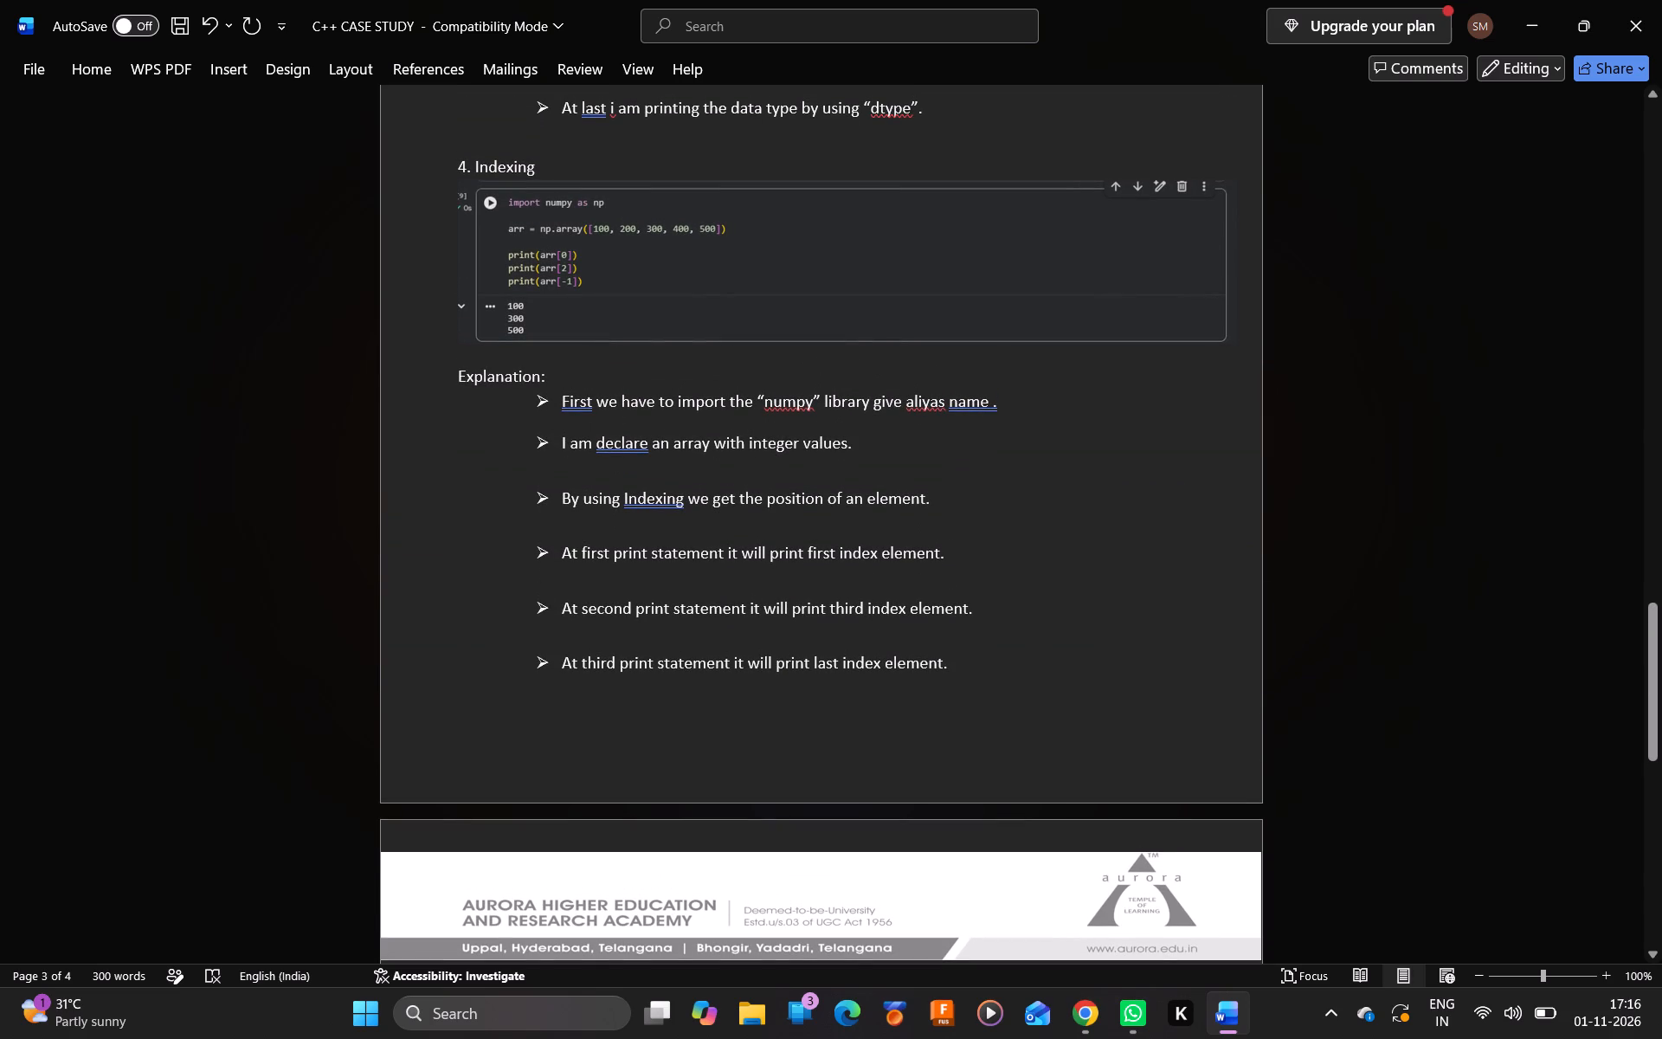
{"action": "left_click_drag", "start_coordinate": [857, 448], "coordinate": [480, 383]}
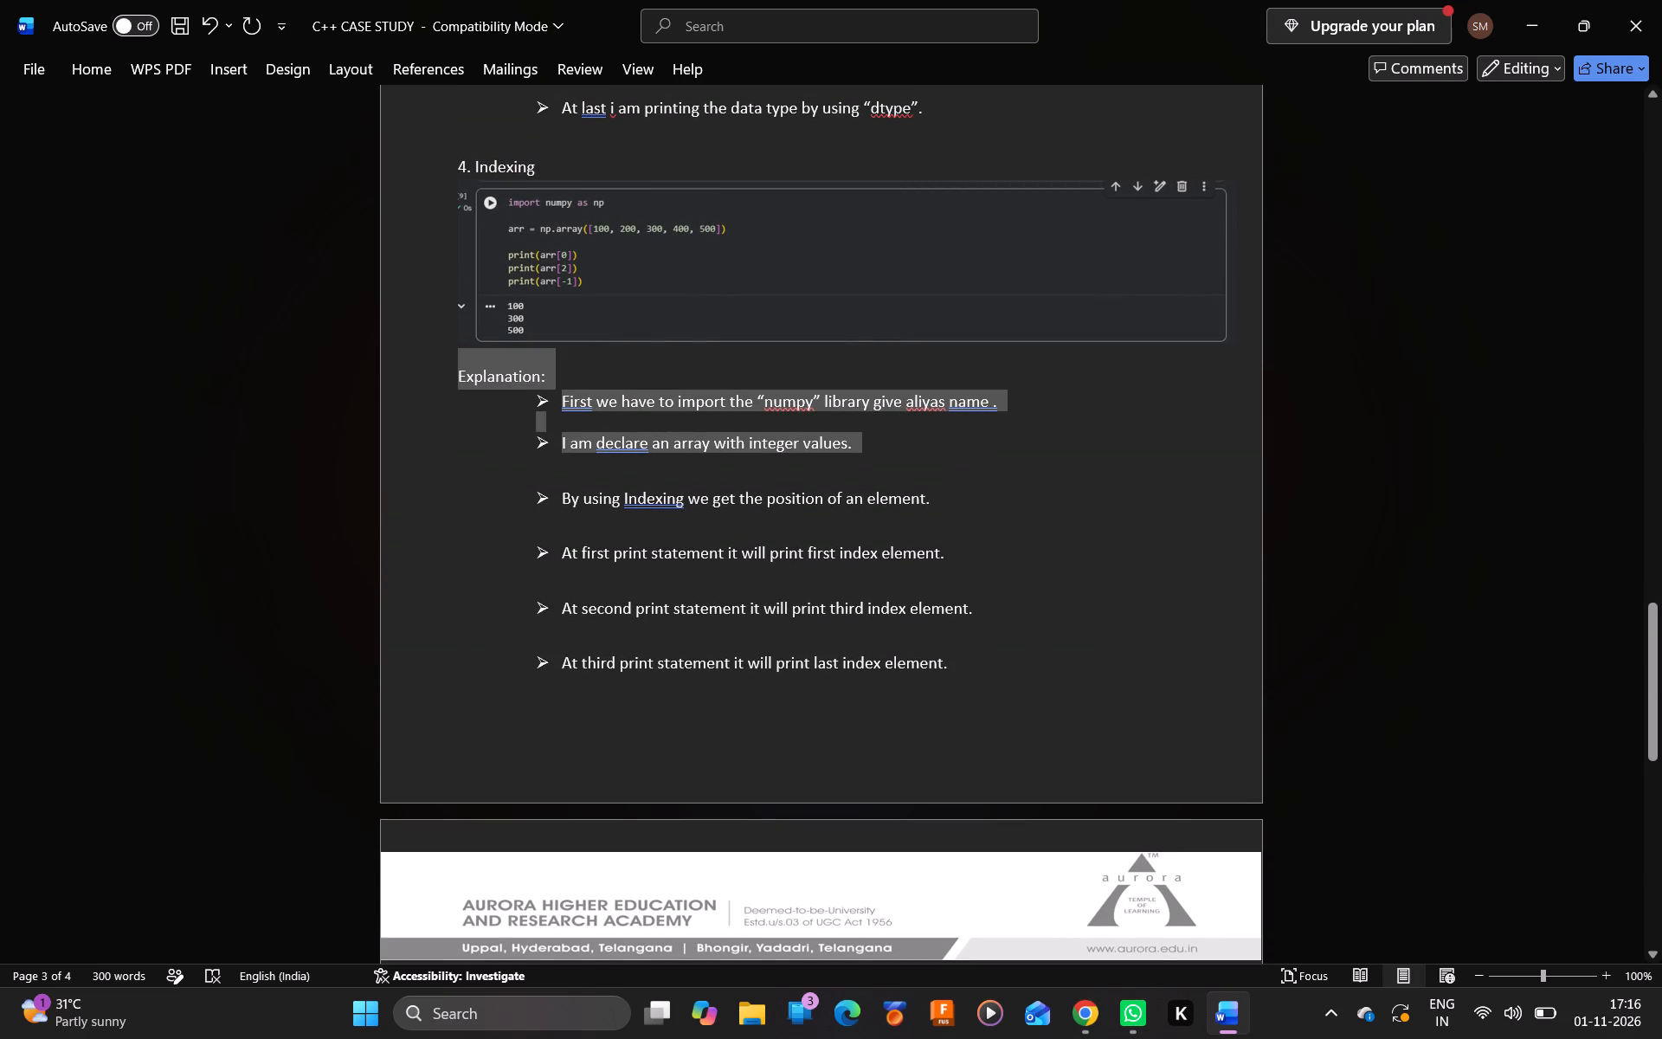
{"action": "left_click_drag", "start_coordinate": [480, 383], "coordinate": [456, 378]}
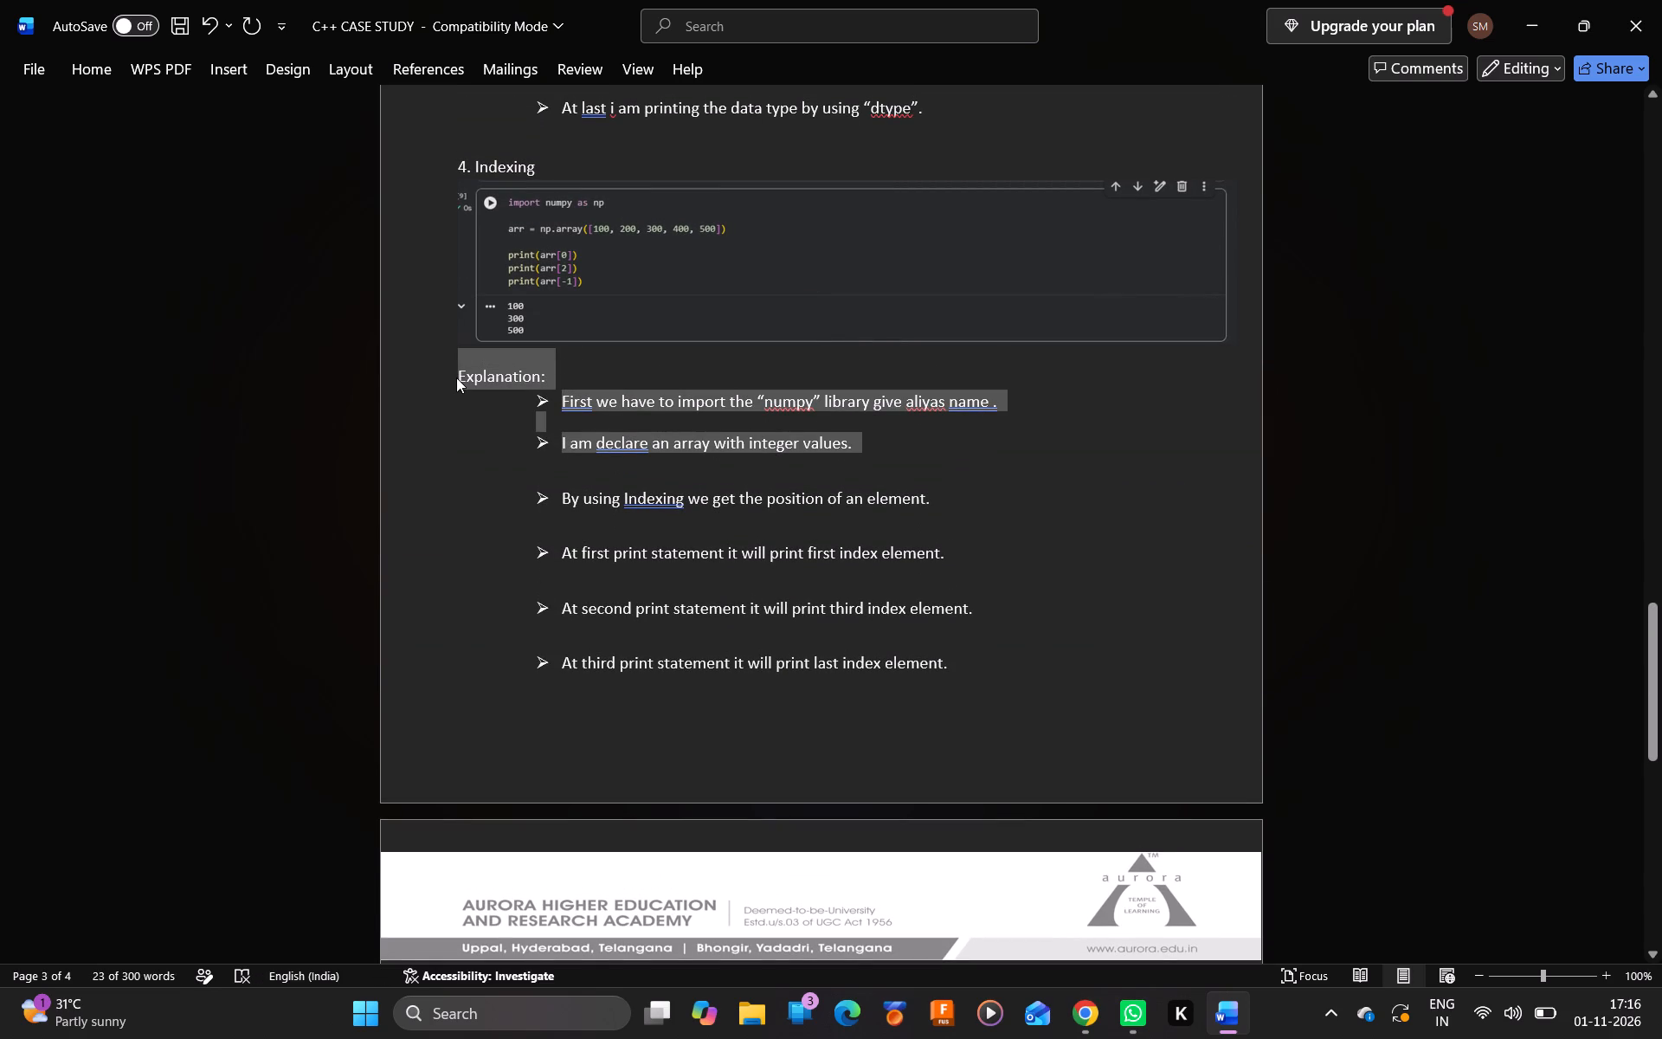
{"action": "key", "text": "ctrl+c"}
{"action": "left_click", "coordinate": [512, 646]}
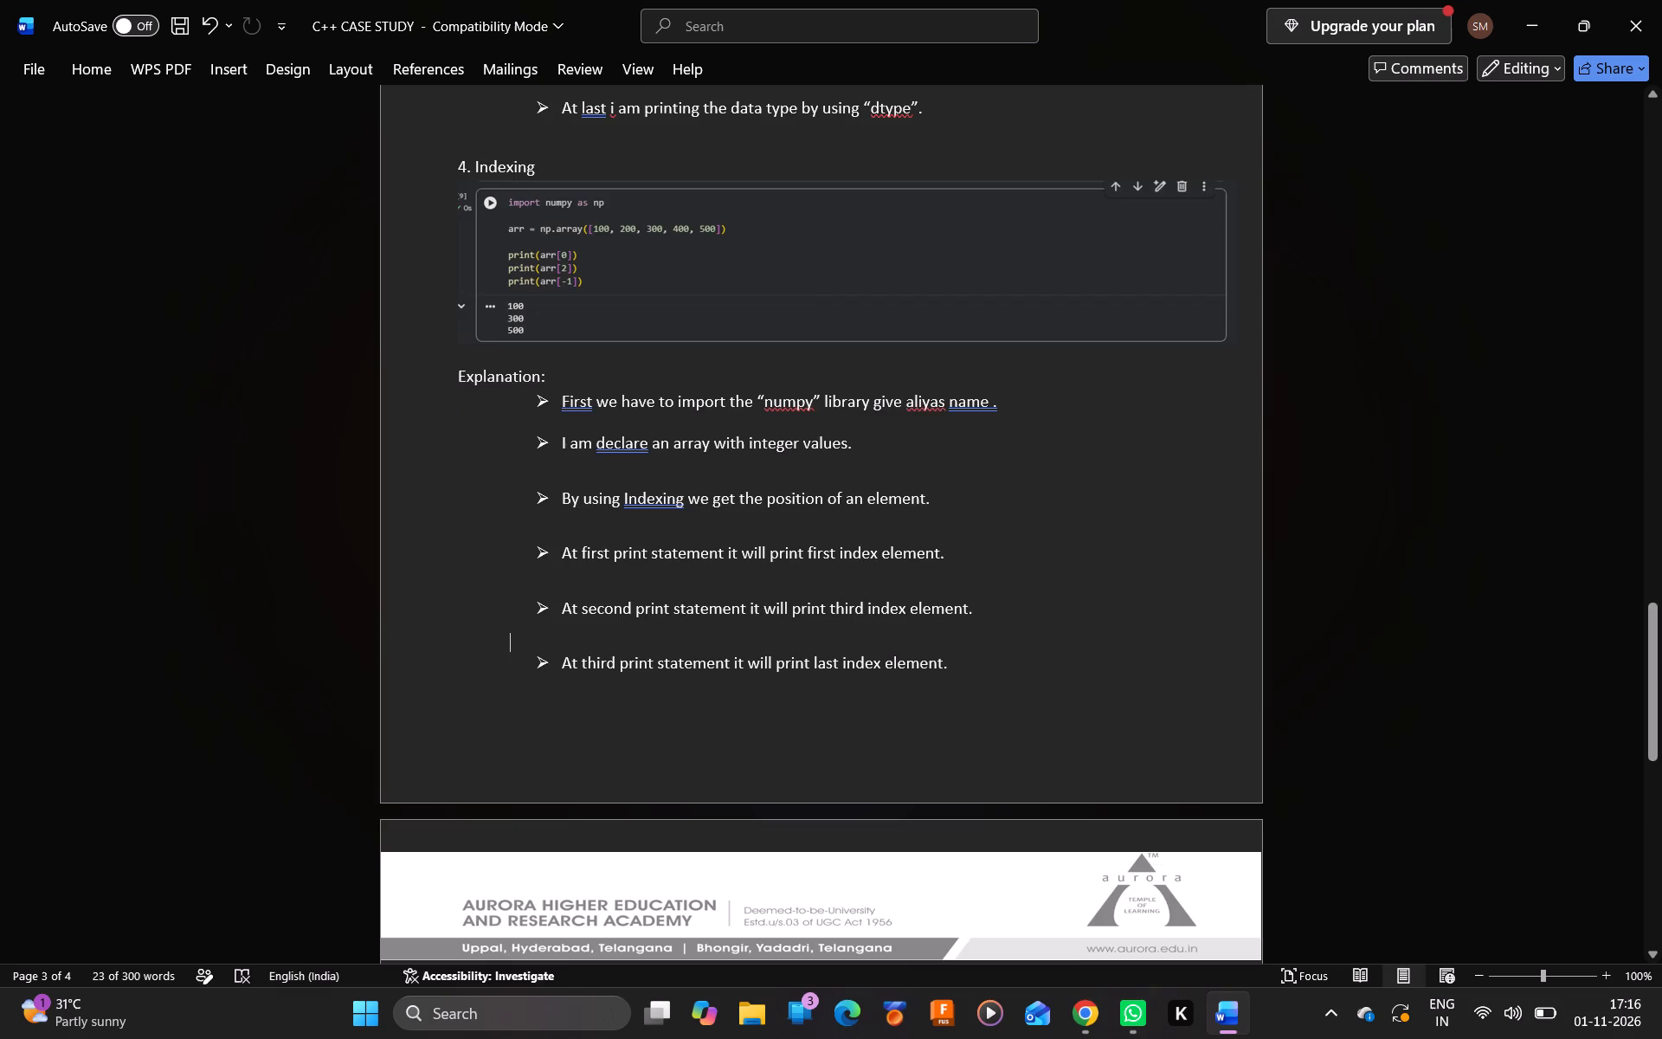
{"action": "scroll", "coordinate": [512, 646], "scroll_direction": "down", "scroll_amount": 6}
{"action": "left_click", "coordinate": [509, 707]}
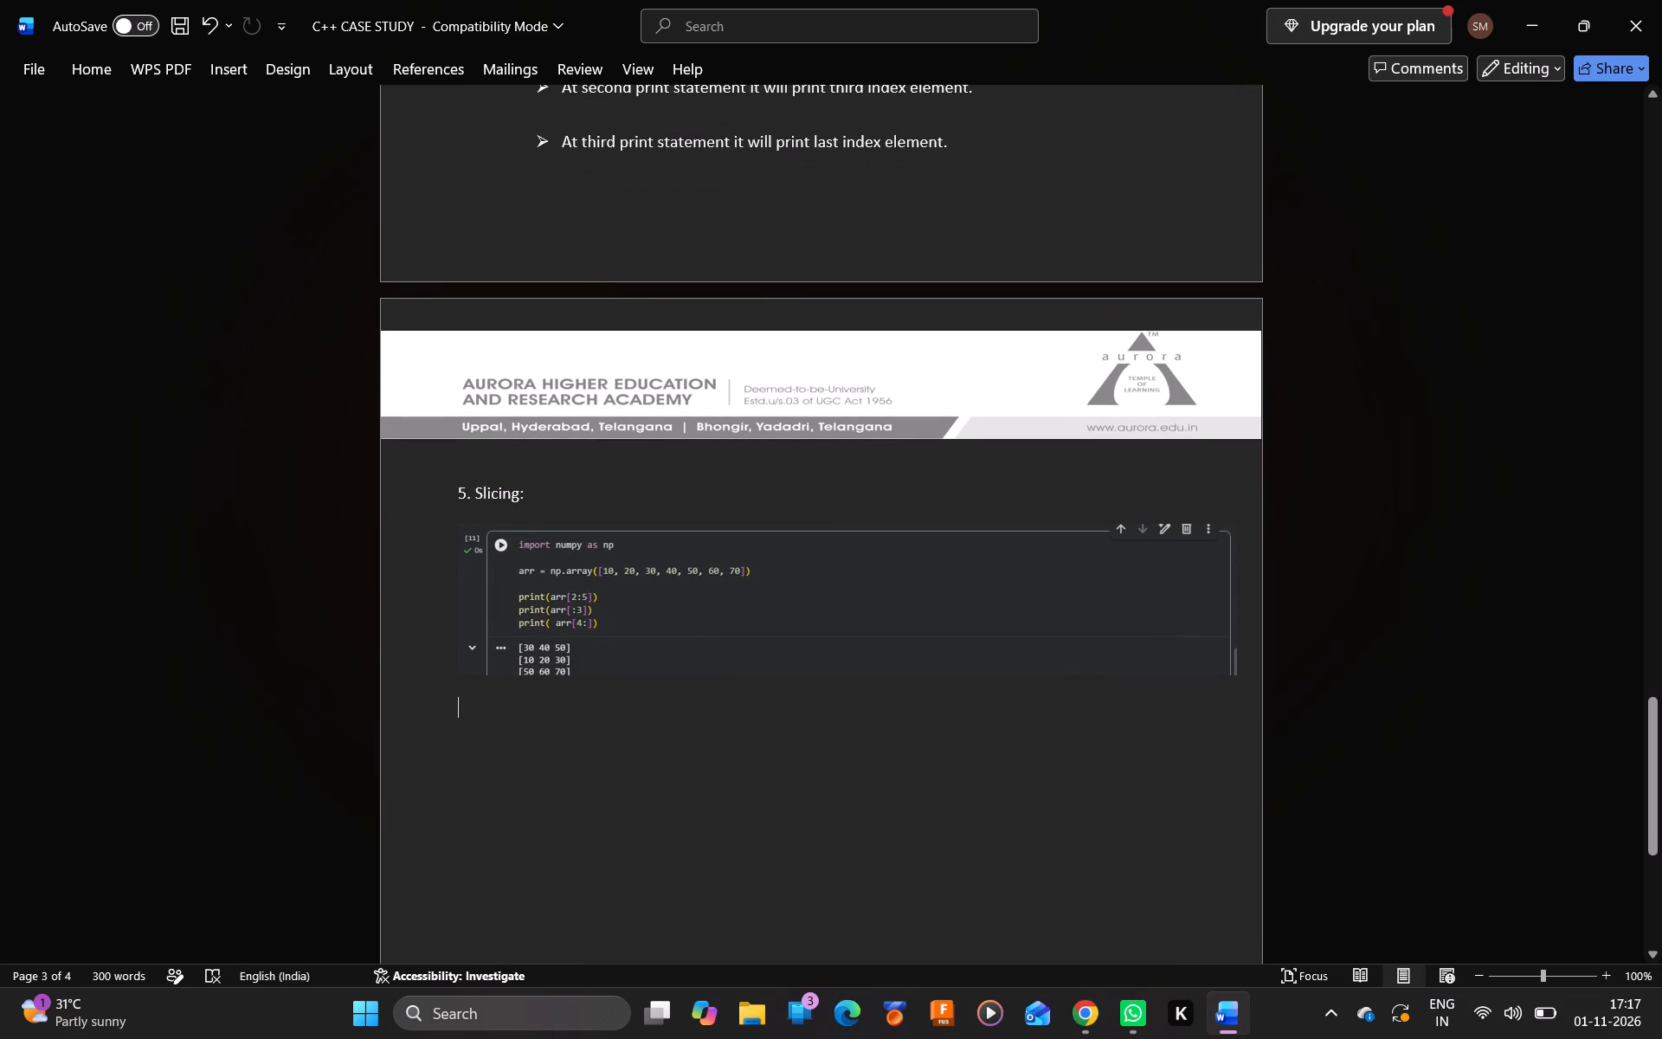
{"action": "key", "text": "ctrl+v"}
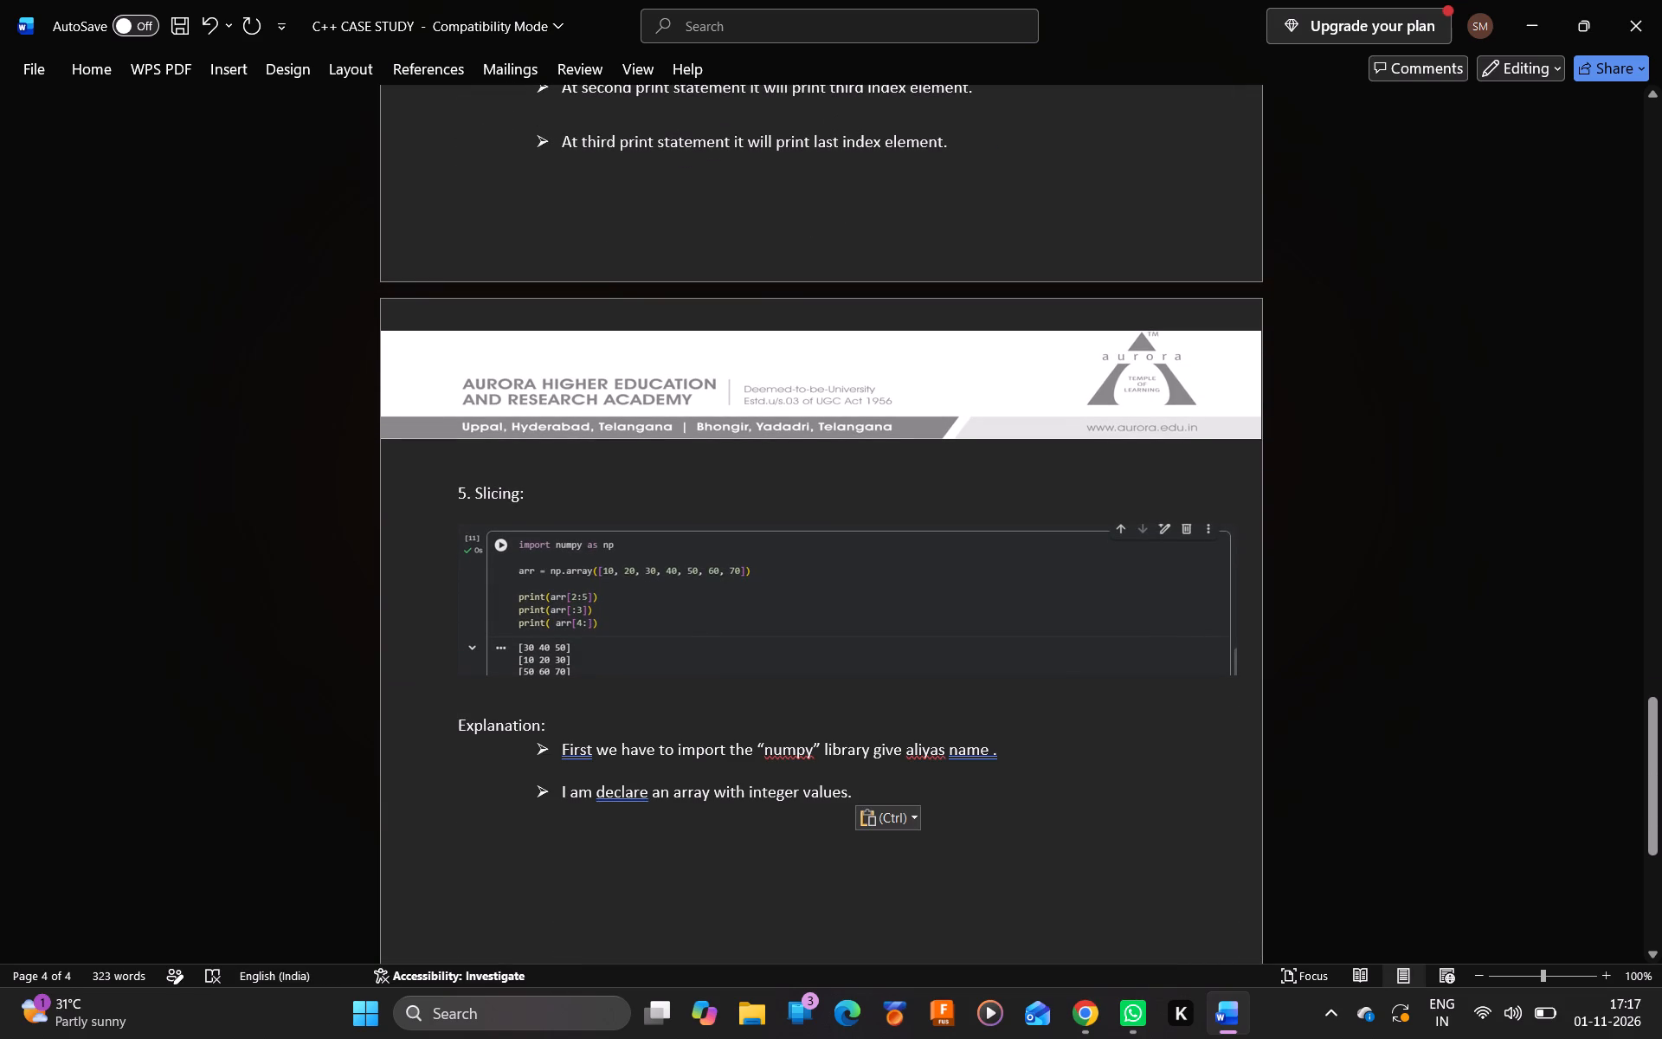
Add a third bullet to the Slicing explanation beginning "Slicing is same like indexcing but".
{"action": "left_click", "coordinate": [865, 790]}
{"action": "key", "text": "Return"}
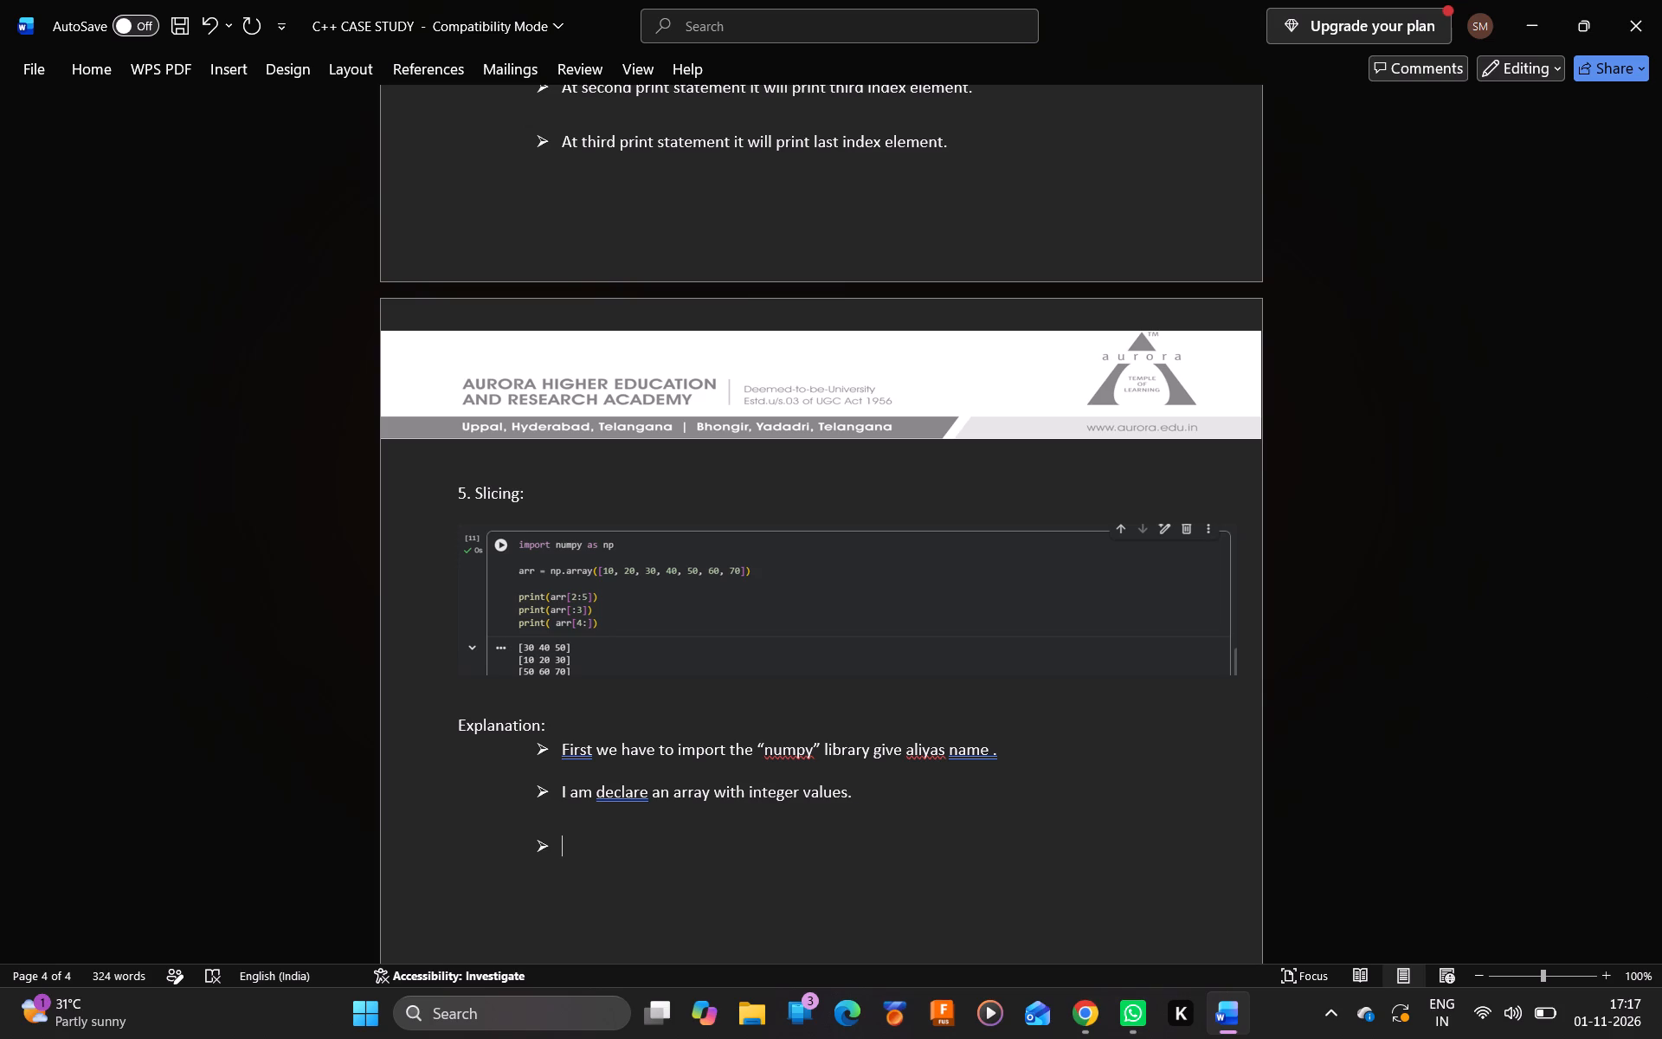
{"action": "type", "text": "Slic"}
{"action": "type", "text": "ing is same"}
{"action": "key", "text": "space"}
{"action": "type", "text": "like"}
{"action": "key", "text": "space"}
{"action": "type", "text": "inde"}
{"action": "type", "text": "xcin"}
{"action": "type", "text": "g"}
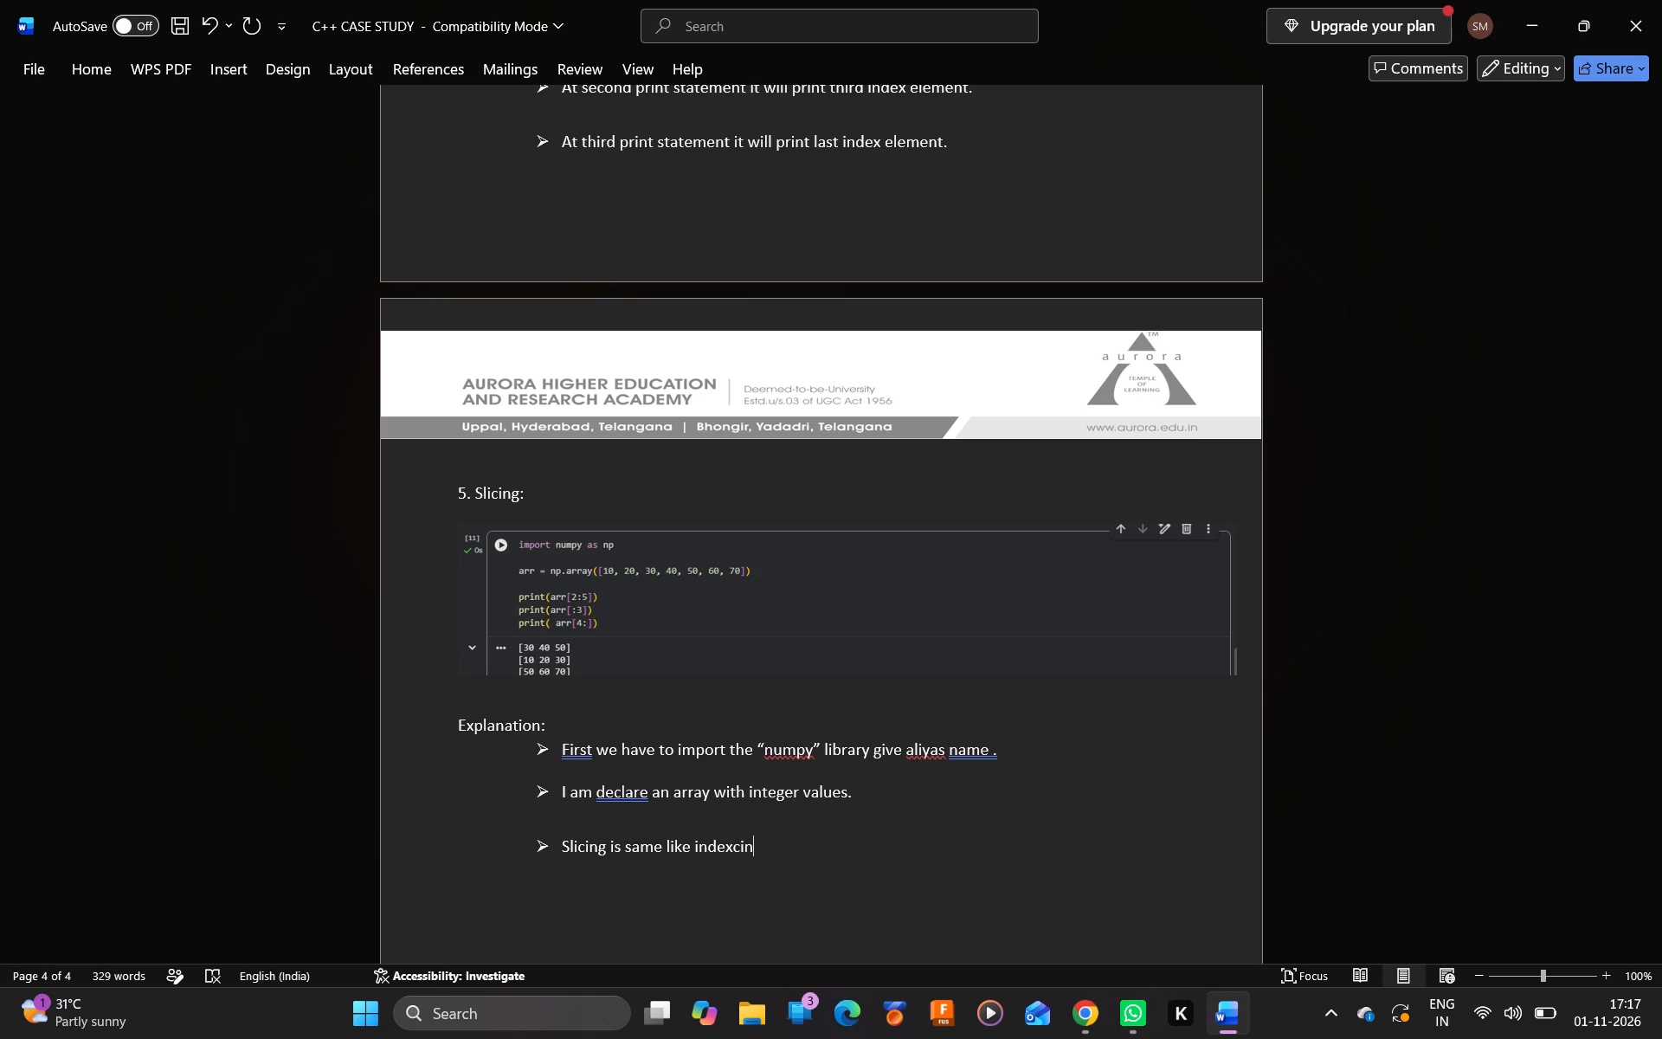
{"action": "key", "text": "space"}
{"action": "type", "text": "but"}
{"action": "key", "text": "space"}
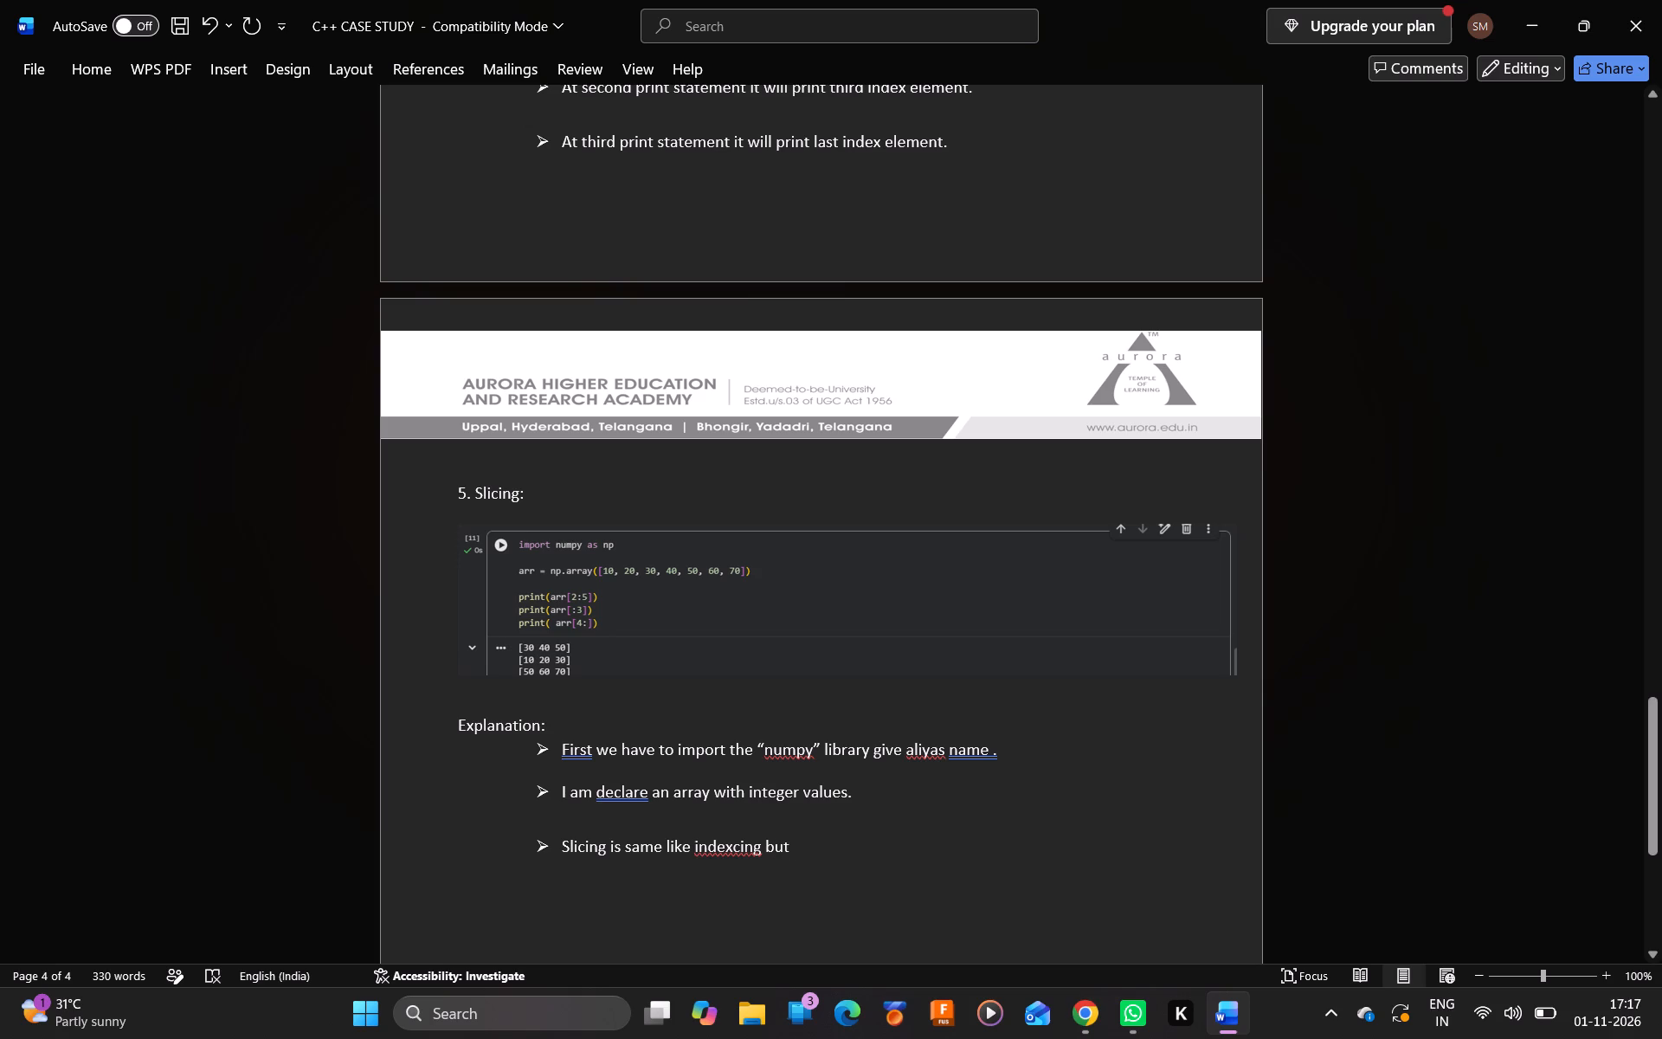
Correct the spelling of "indexcing" to "indexing" in the third Slicing bullet.
{"action": "left_click", "coordinate": [735, 843]}
{"action": "scroll", "coordinate": [735, 843], "scroll_direction": "right", "scroll_amount": 2}
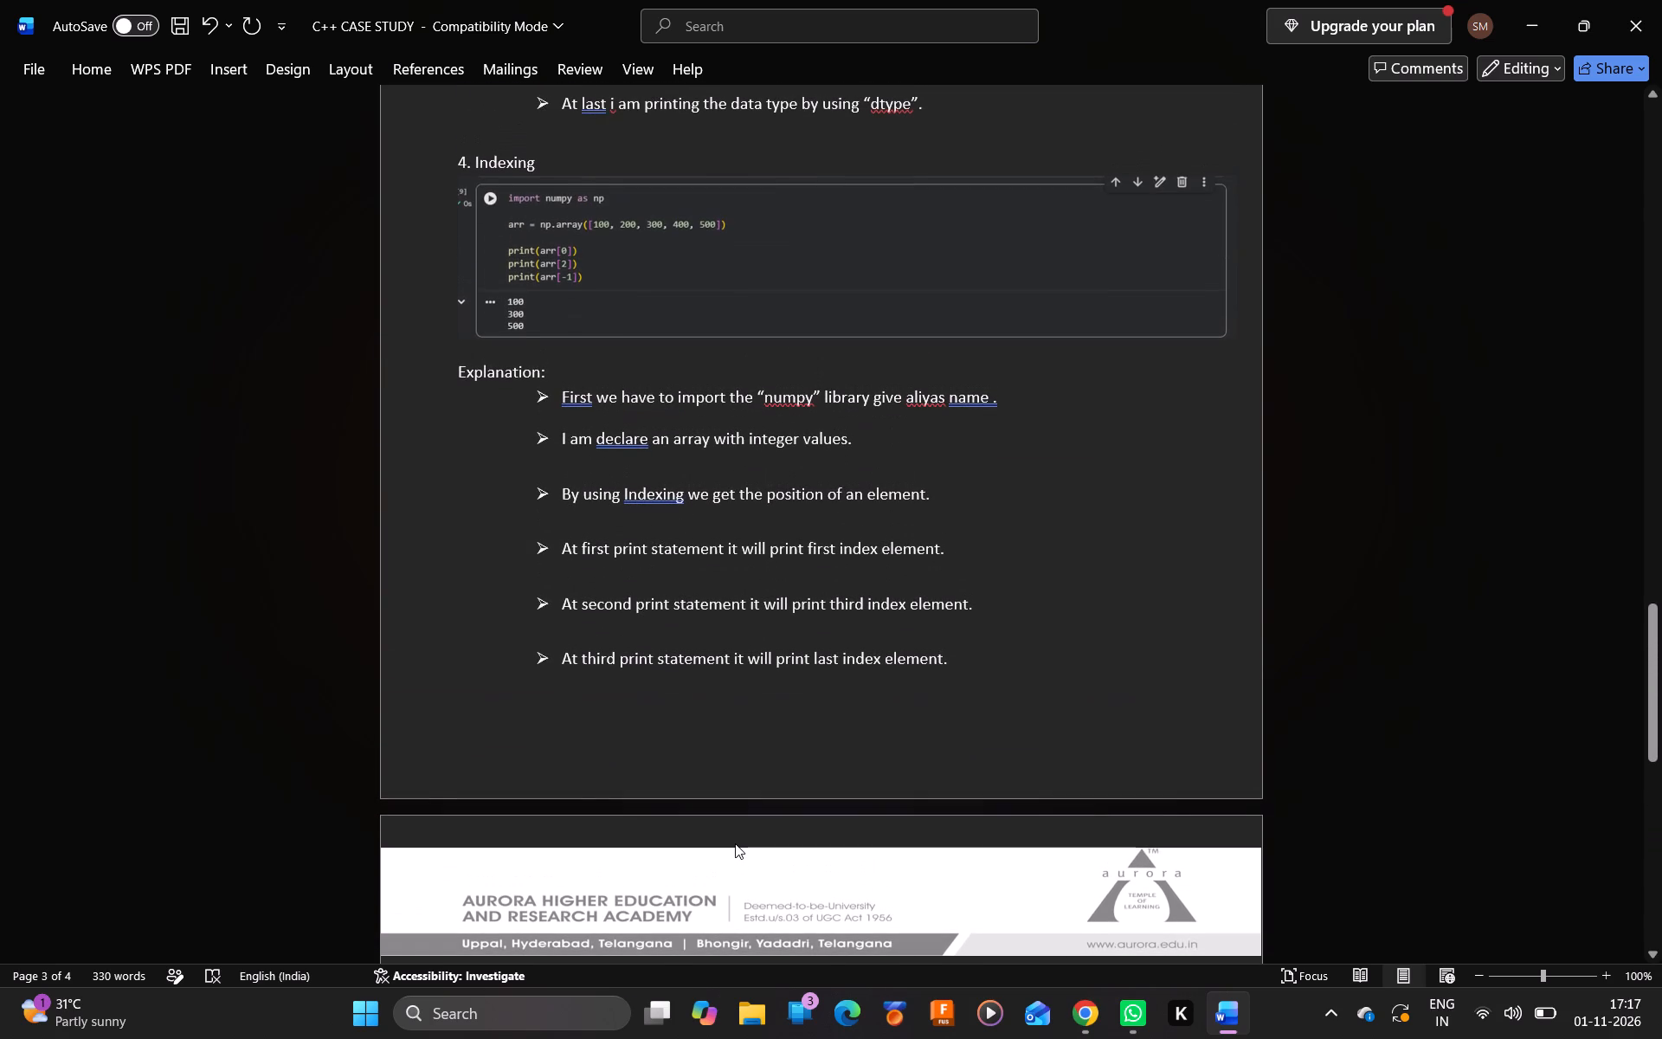
{"action": "scroll", "coordinate": [735, 843], "scroll_direction": "right", "scroll_amount": 1}
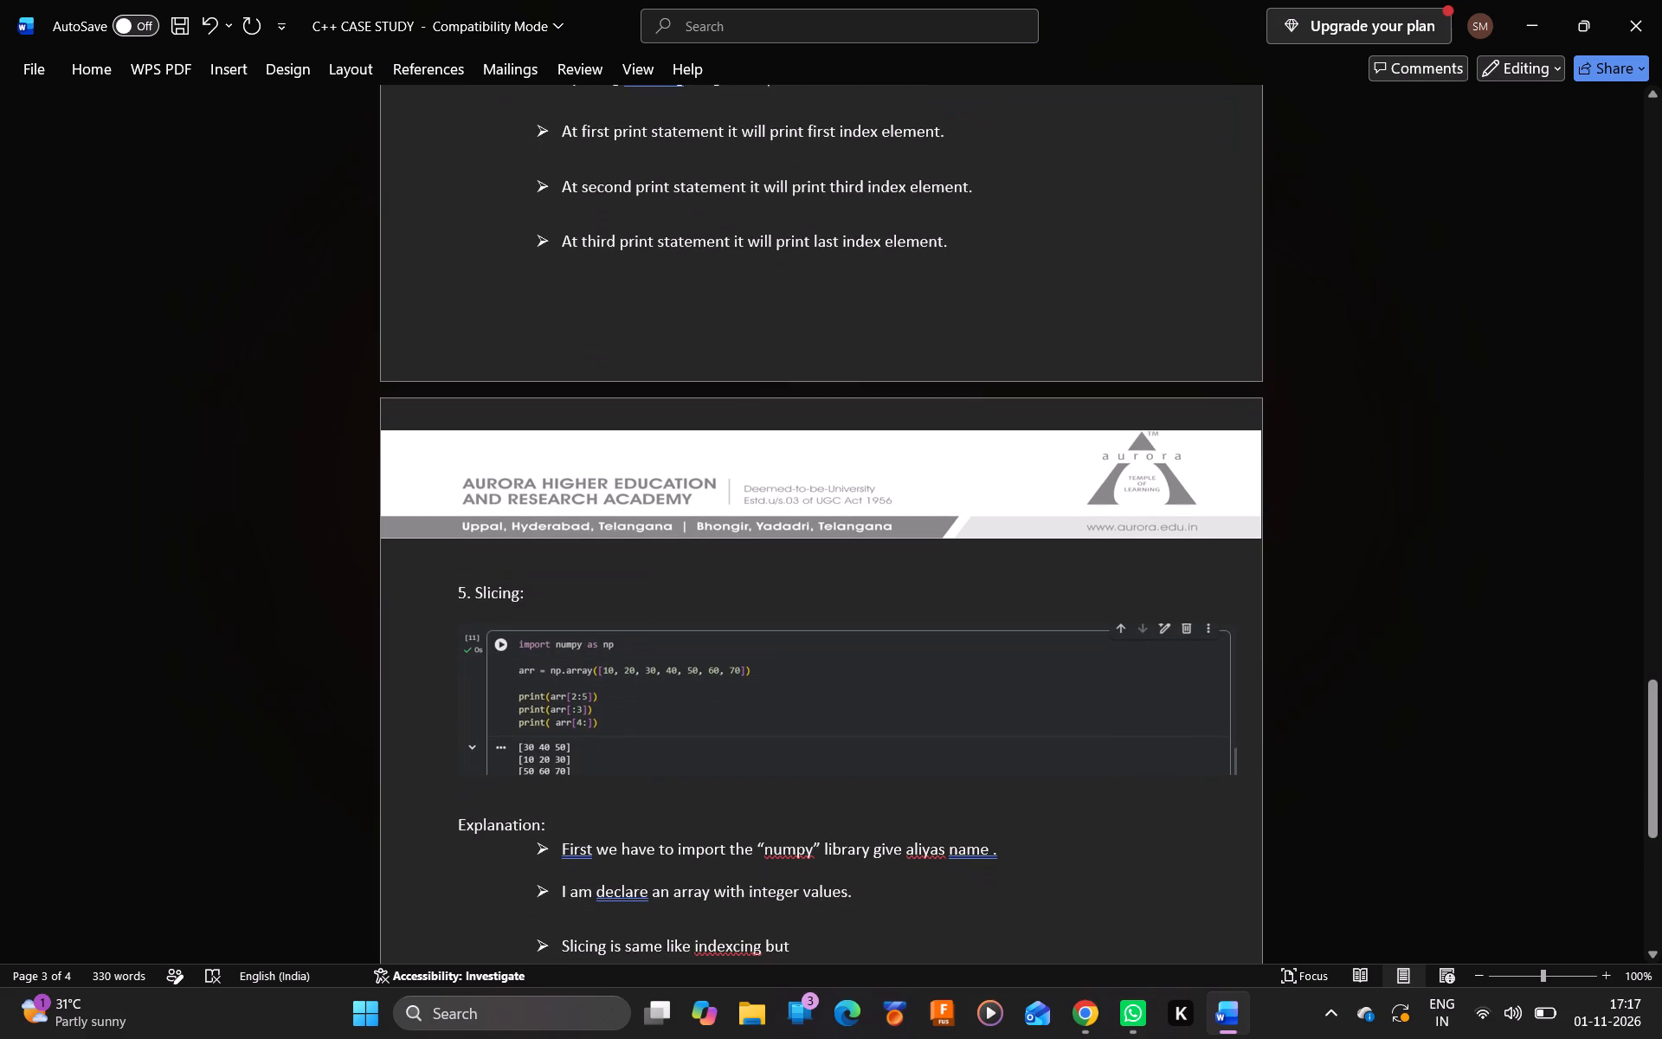
{"action": "scroll", "coordinate": [735, 843], "scroll_direction": "right", "scroll_amount": 1}
{"action": "scroll", "coordinate": [715, 943], "scroll_direction": "down", "scroll_amount": 1}
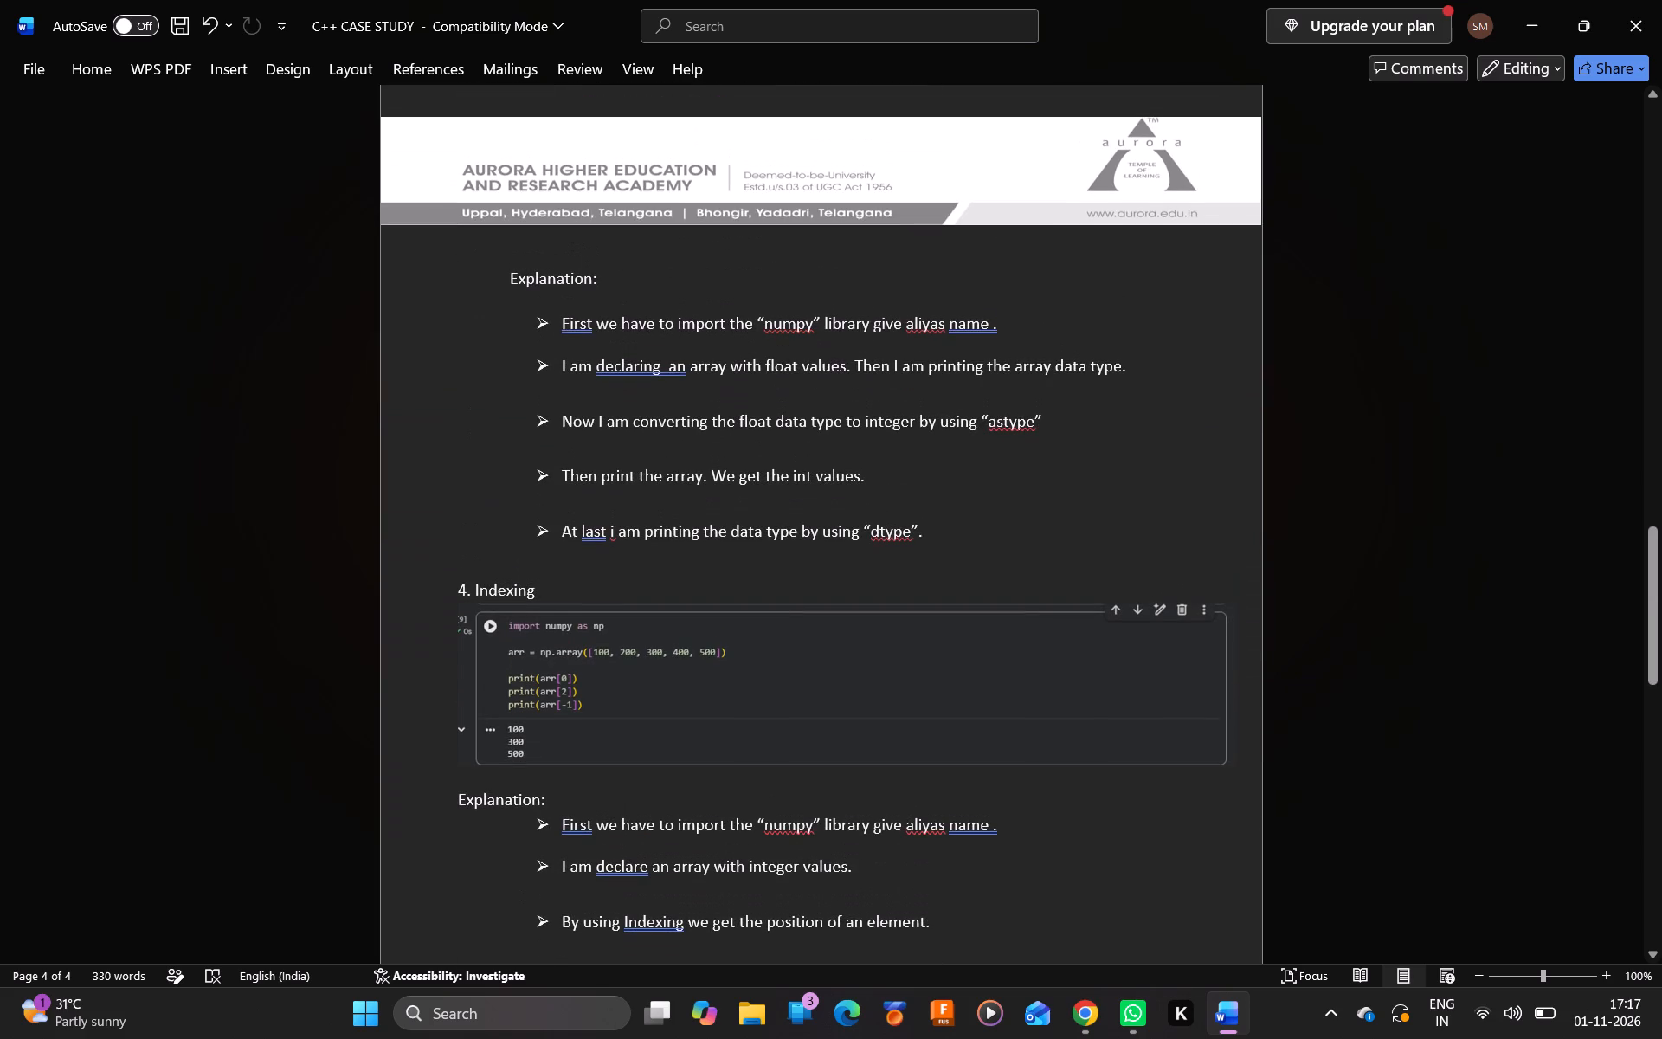
{"action": "scroll", "coordinate": [715, 943], "scroll_direction": "down", "scroll_amount": 1}
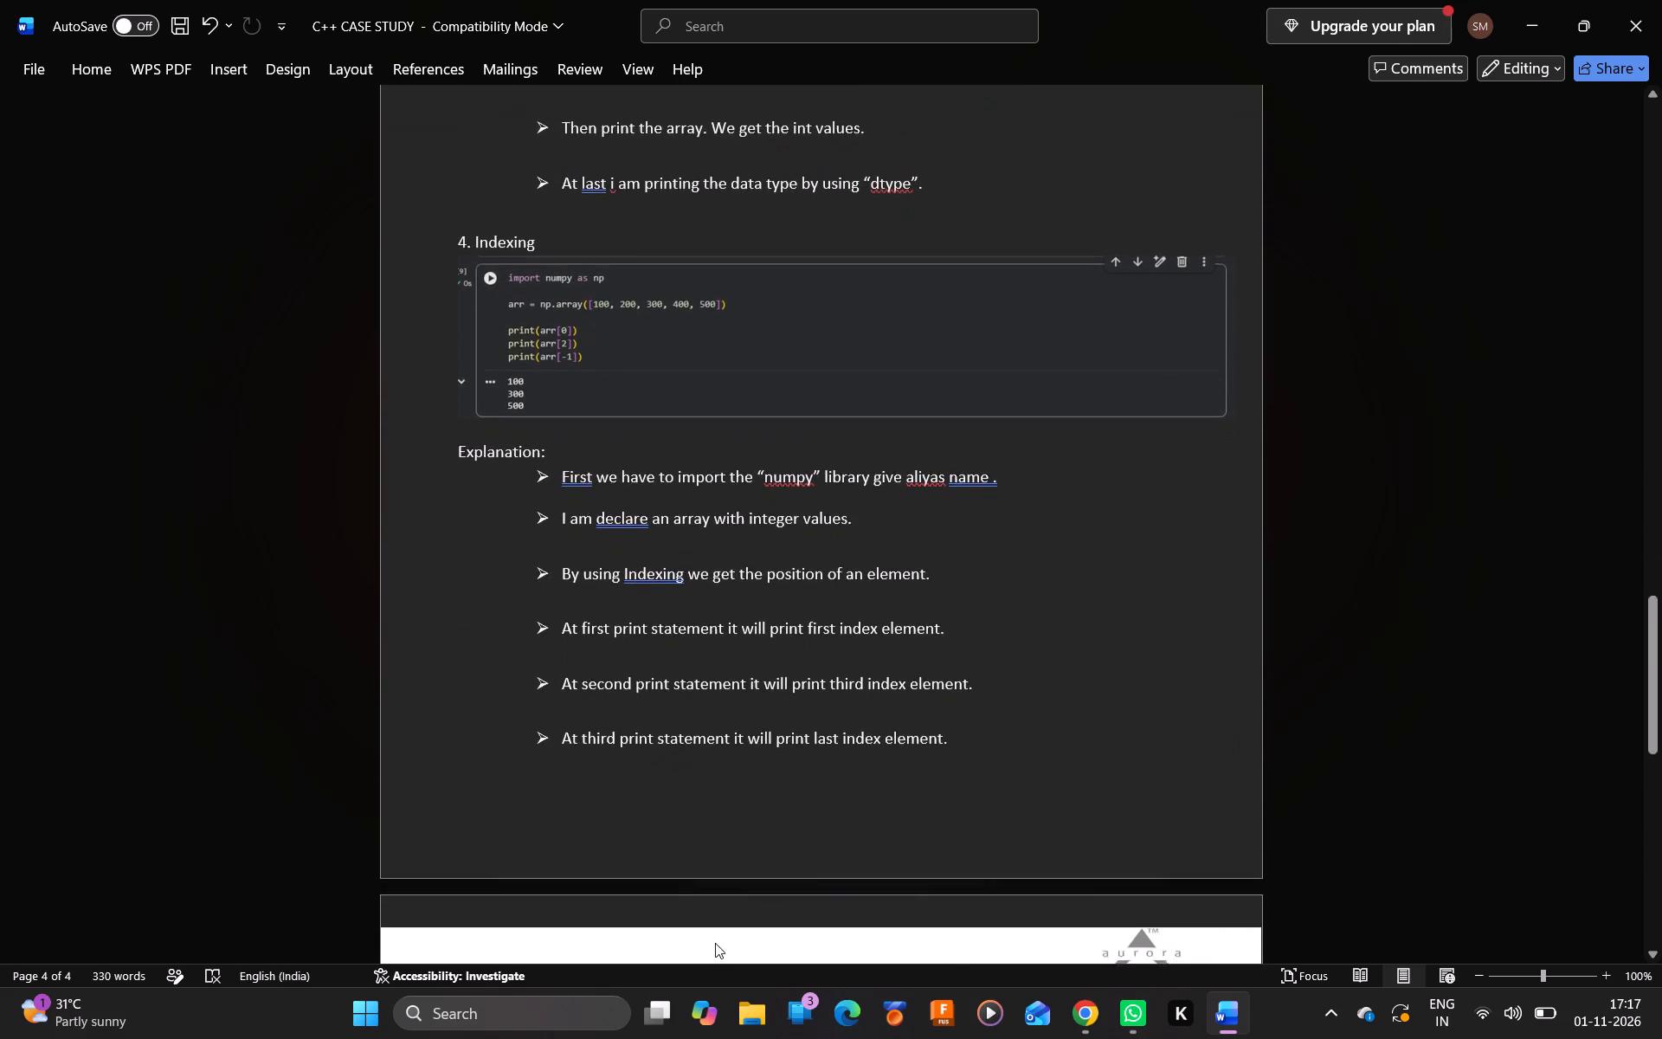
{"action": "scroll", "coordinate": [715, 943], "scroll_direction": "down", "scroll_amount": 1}
{"action": "scroll", "coordinate": [715, 943], "scroll_direction": "up", "scroll_amount": 2}
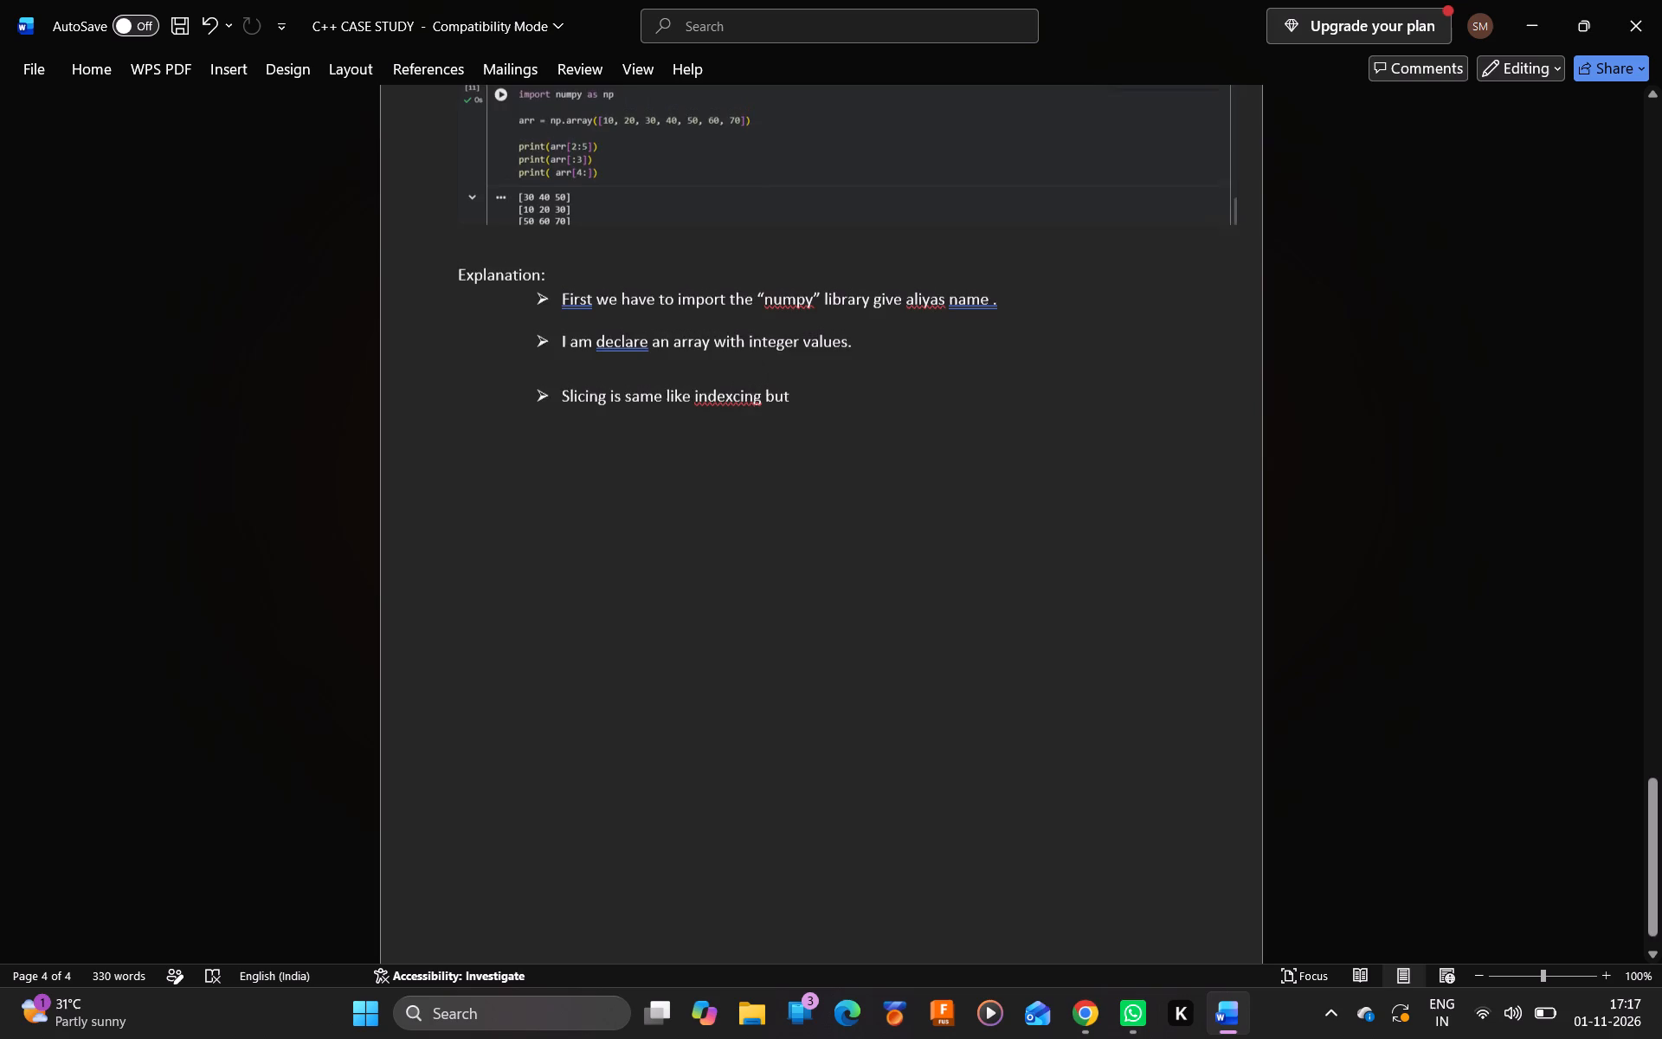
{"action": "scroll", "coordinate": [715, 943], "scroll_direction": "up", "scroll_amount": 3}
{"action": "scroll", "coordinate": [715, 943], "scroll_direction": "right", "scroll_amount": 1}
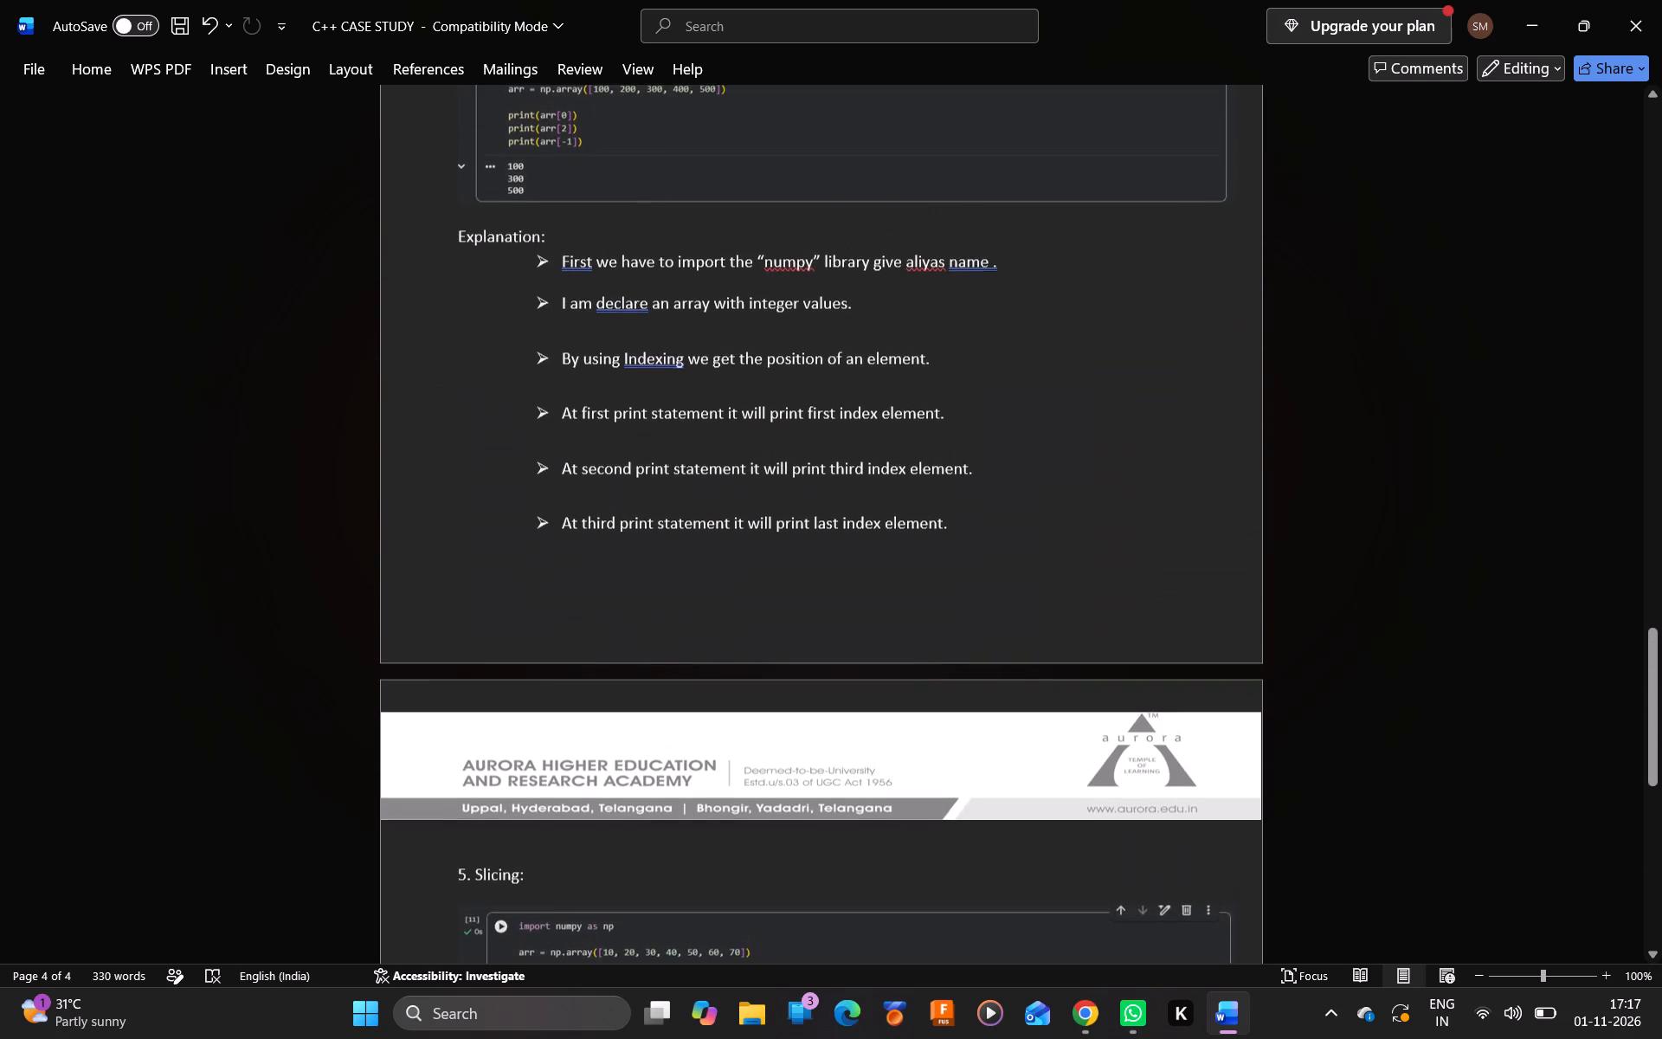
{"action": "scroll", "coordinate": [715, 943], "scroll_direction": "right", "scroll_amount": 3}
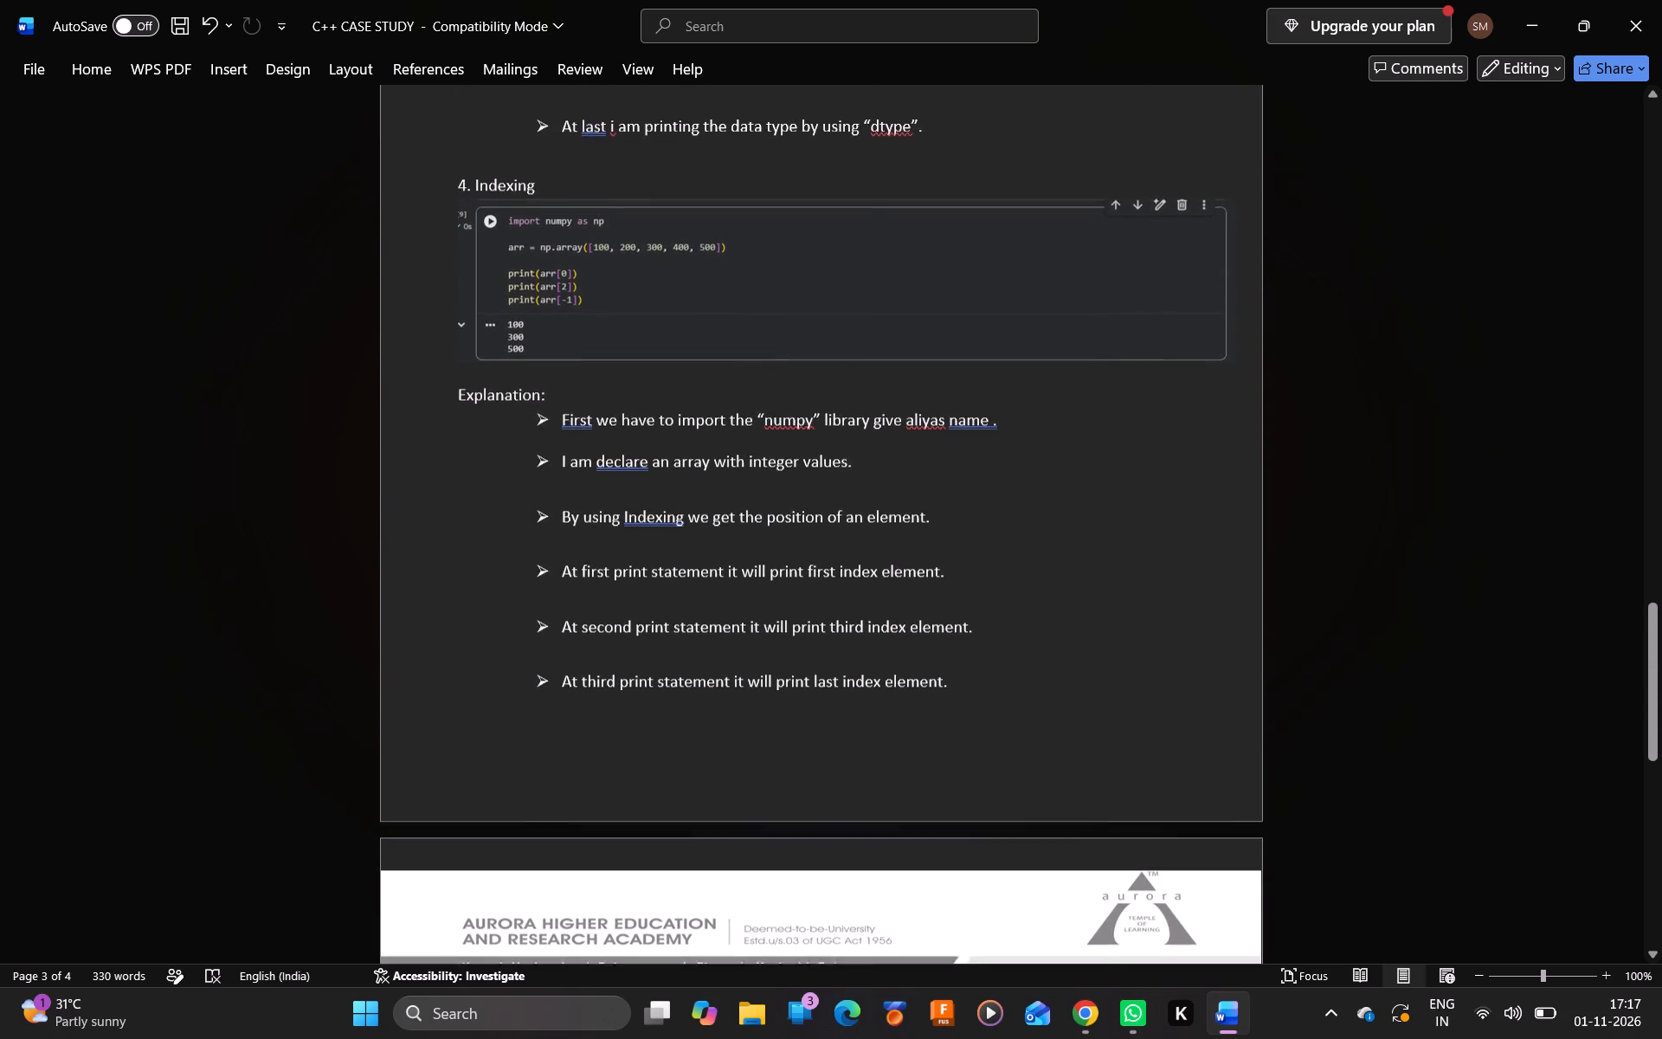
{"action": "scroll", "coordinate": [715, 943], "scroll_direction": "right", "scroll_amount": 1}
{"action": "left_click", "coordinate": [741, 885]}
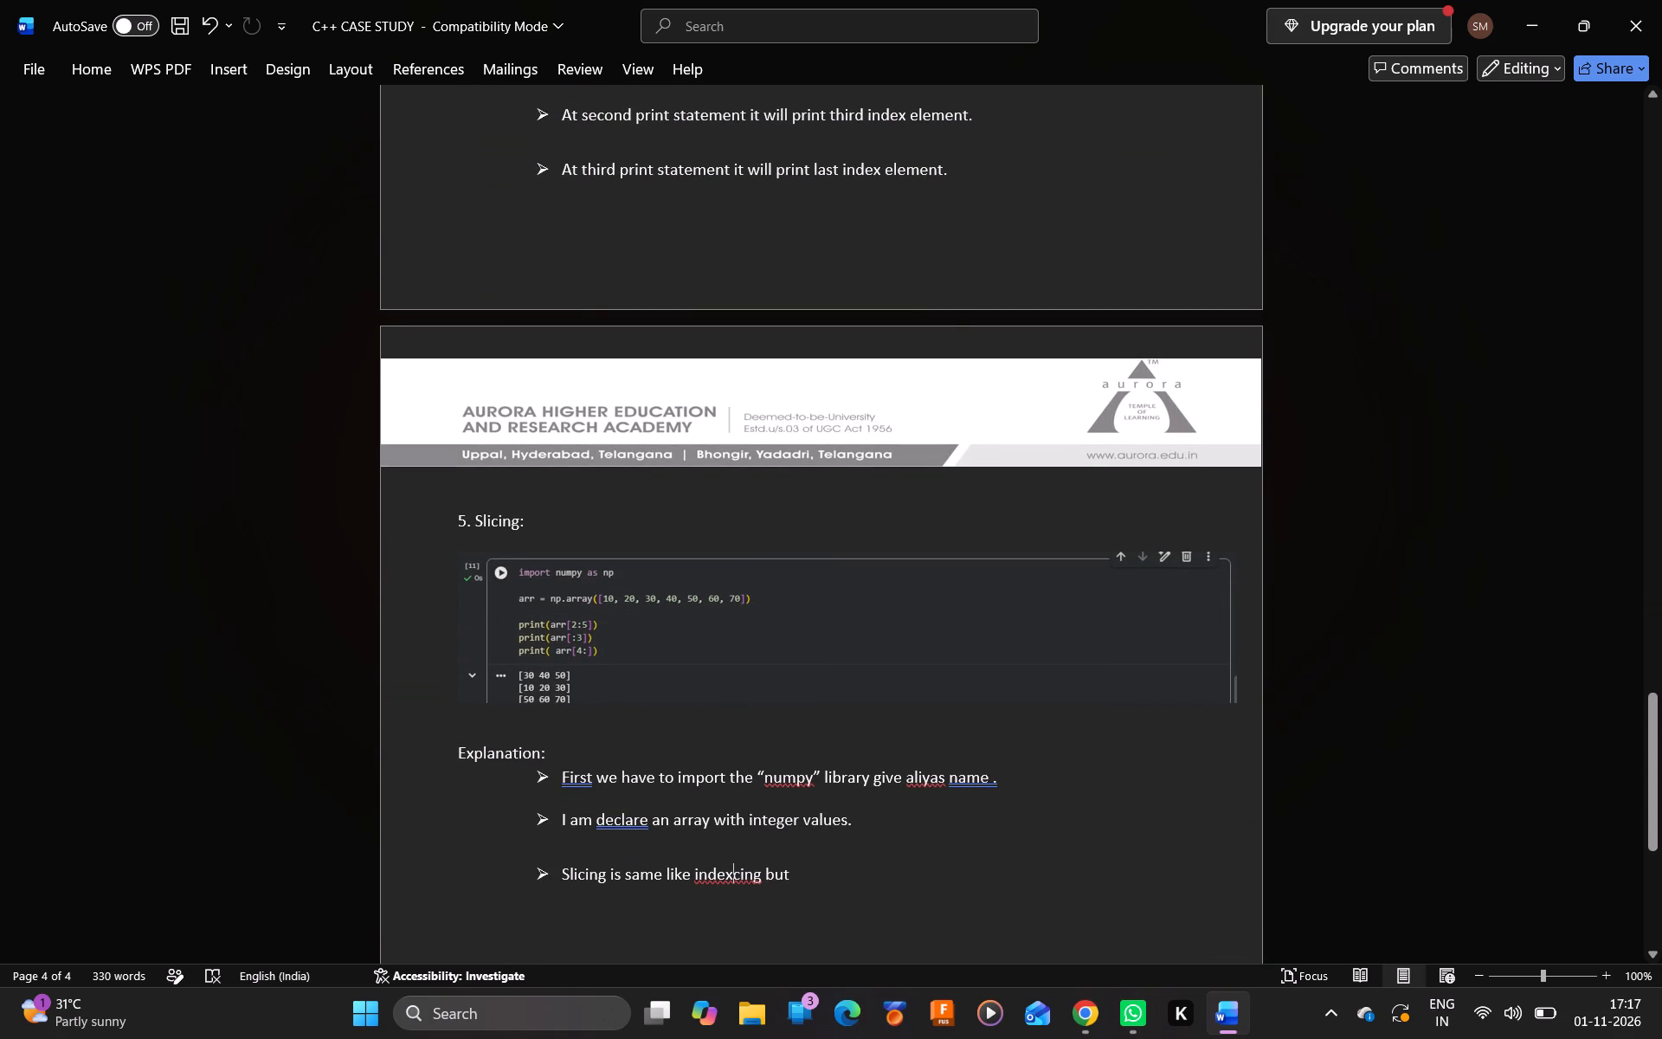
{"action": "left_click", "coordinate": [741, 885]}
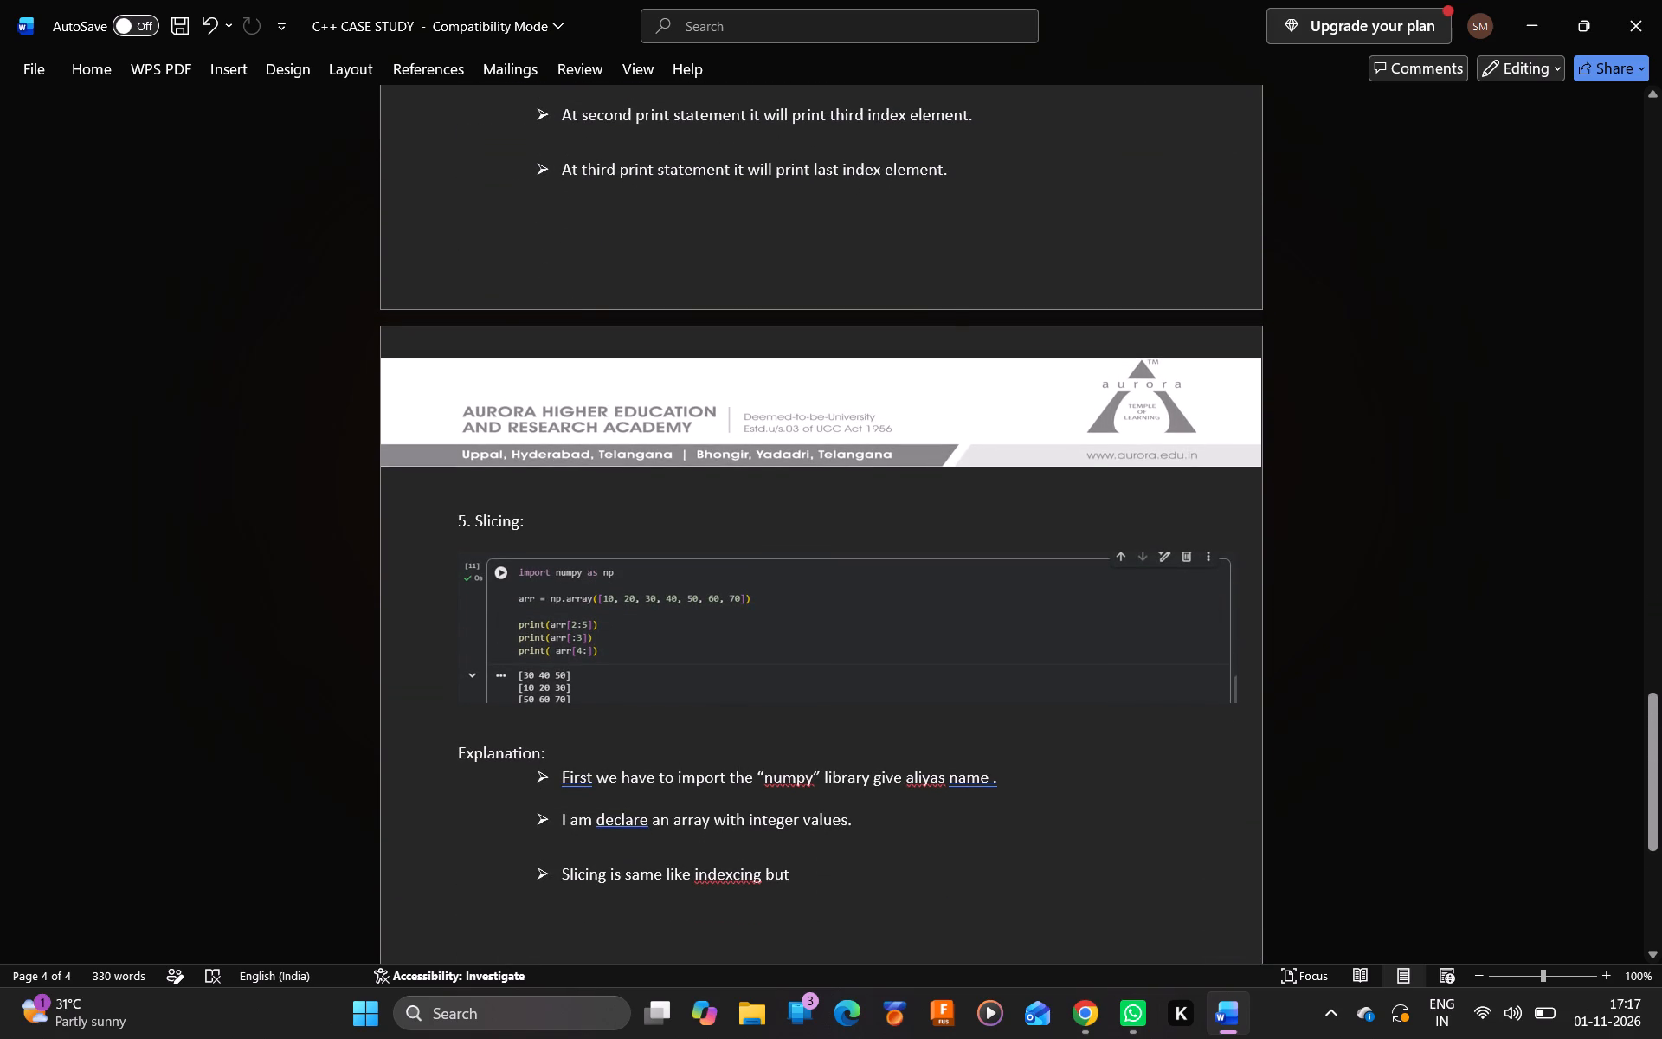
{"action": "left_click", "coordinate": [736, 878]}
{"action": "key", "text": "Right"}
{"action": "key", "text": "BackSpace"}
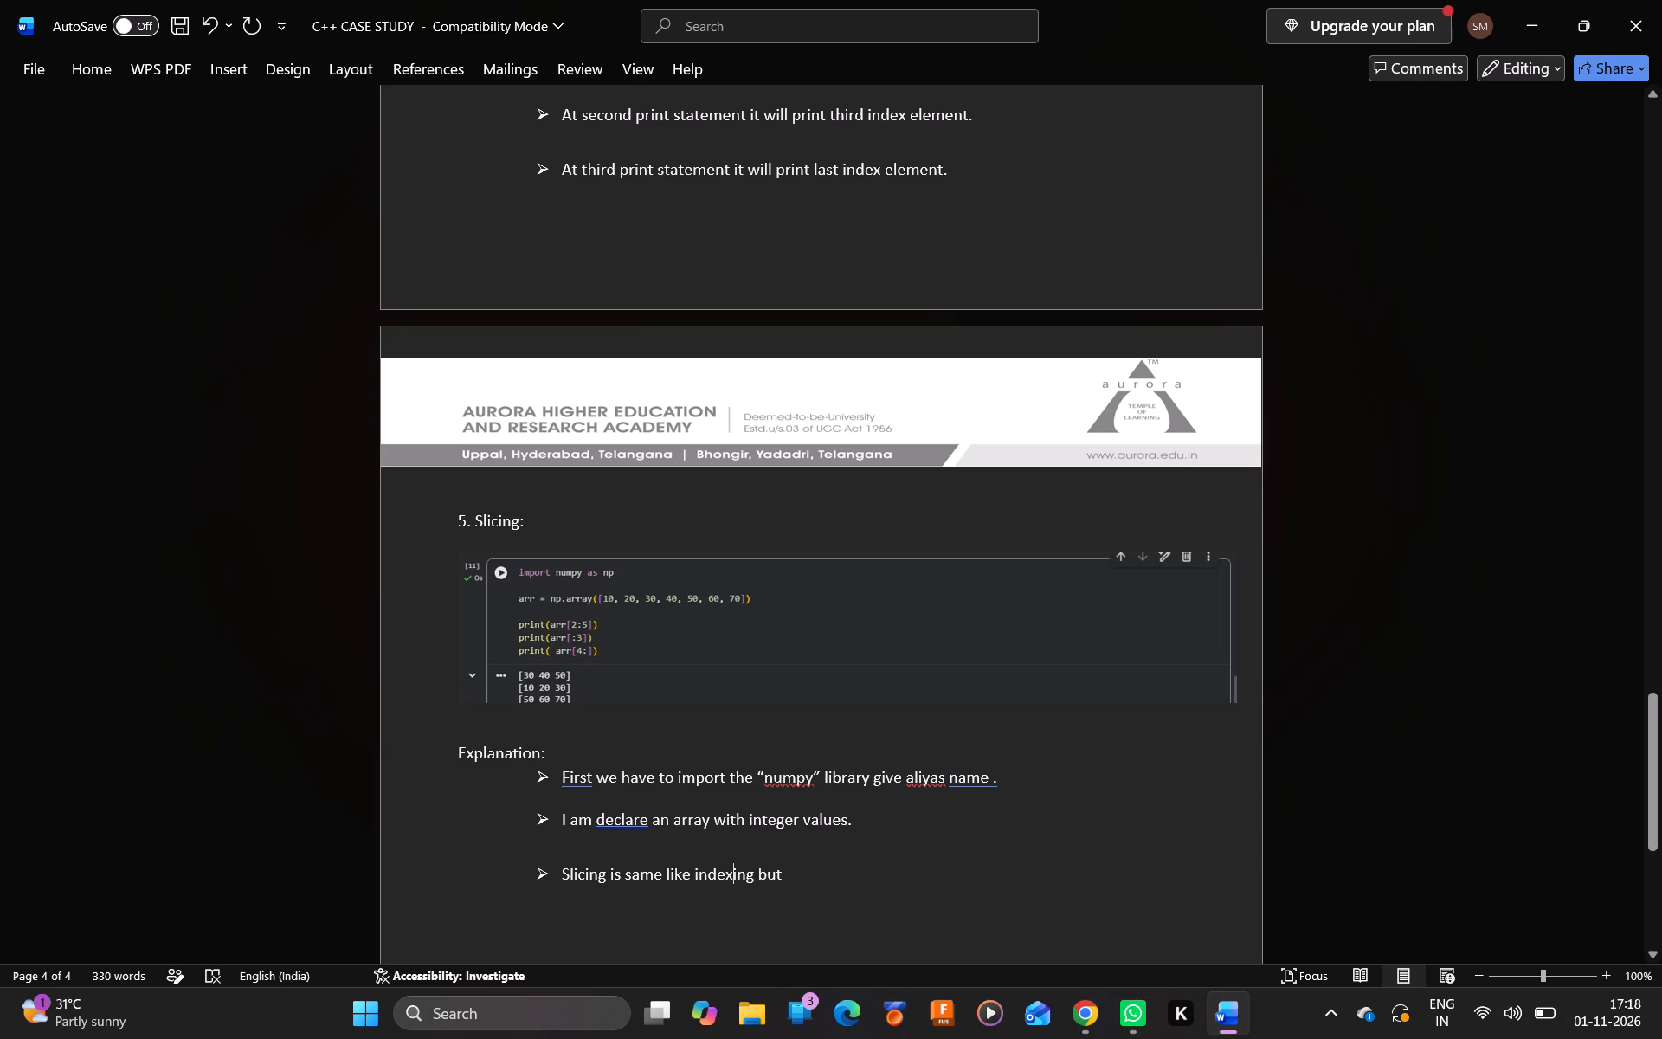
Continue the third Slicing bullet after "but" with "by using indexing we print only one element".
{"action": "left_click", "coordinate": [793, 875]}
{"action": "type", "text": "im"}
{"action": "key", "text": "BackSpace"}
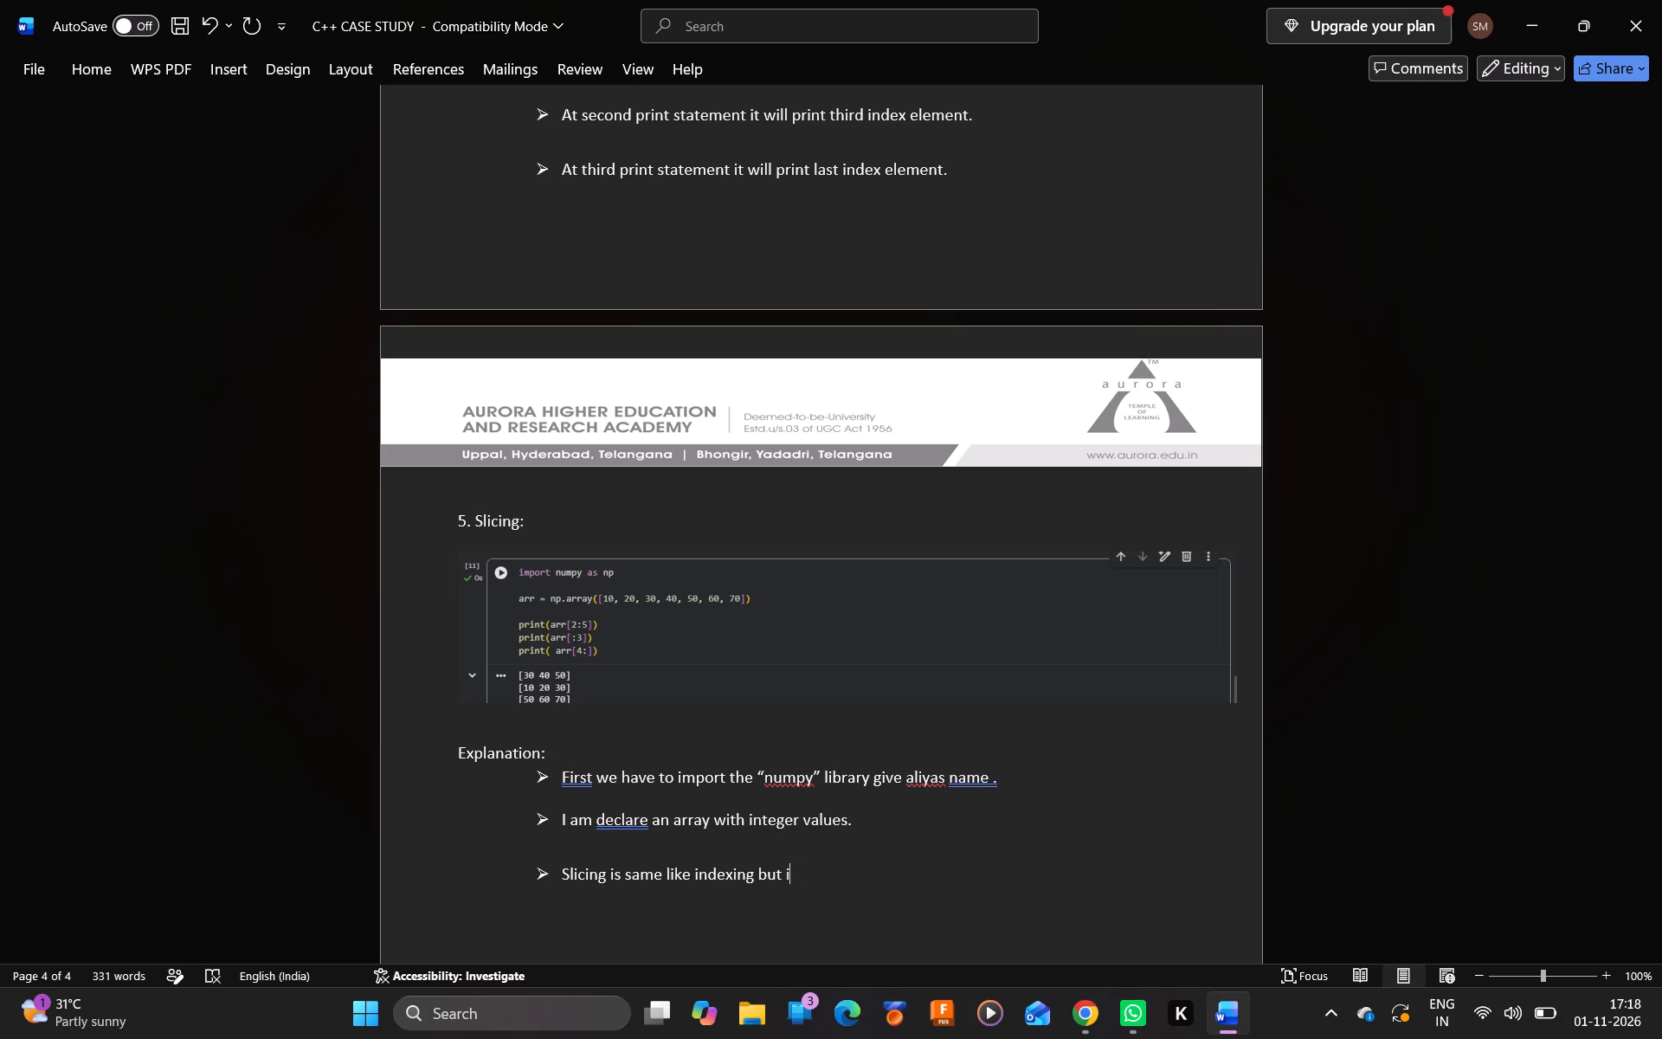
{"action": "type", "text": "nd"}
{"action": "key", "text": "BackSpace"}
{"action": "key", "text": "BackSpace"}
{"action": "key", "text": "BackSpace"}
{"action": "key", "text": "BackSpace"}
{"action": "key", "text": "BackSpace"}
{"action": "key", "text": "BackSpace"}
{"action": "type", "text": "ut by usin"}
{"action": "type", "text": "g"}
{"action": "key", "text": "space"}
{"action": "type", "text": "indexing"}
{"action": "key", "text": "space"}
{"action": "type", "text": "we"}
{"action": "key", "text": "space"}
{"action": "type", "text": "prin"}
{"action": "type", "text": "t"}
{"action": "key", "text": "space"}
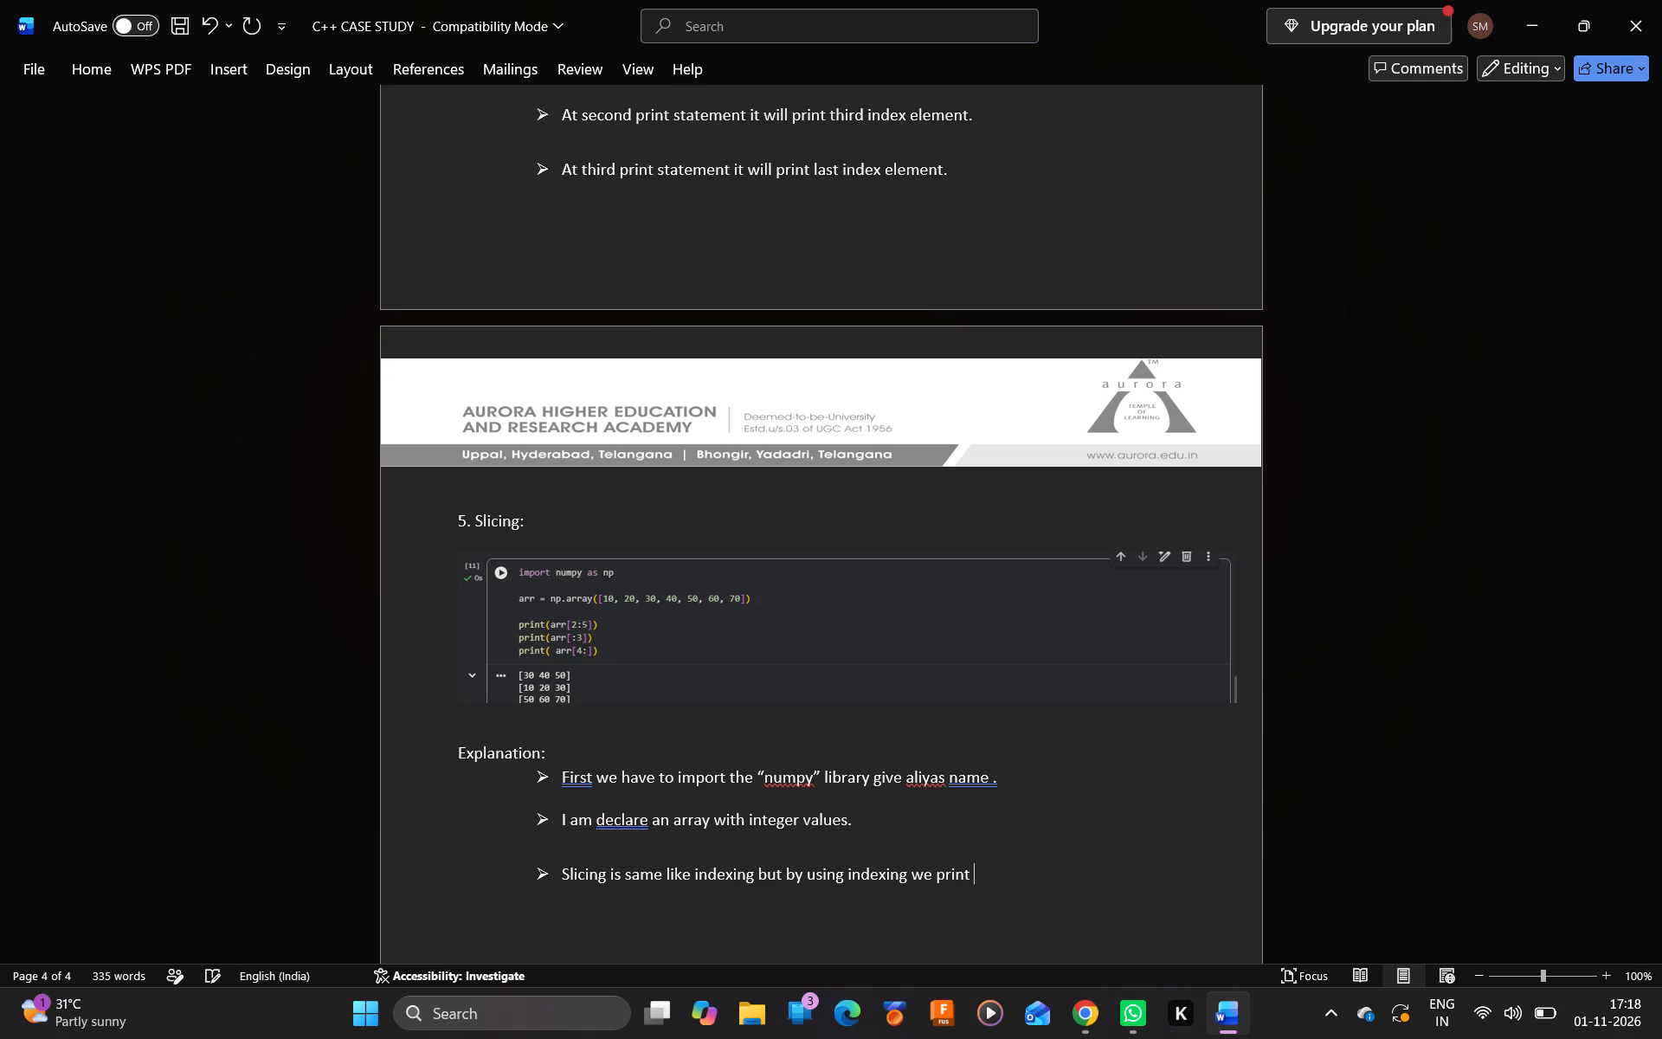
{"action": "type", "text": "only one"}
{"action": "key", "text": "space"}
{"action": "type", "text": "element"}
Continue the third Slicing bullet after "only one element" with "but by using this slicing".
{"action": "key", "text": "space"}
{"action": "type", "text": "but"}
{"action": "key", "text": "space"}
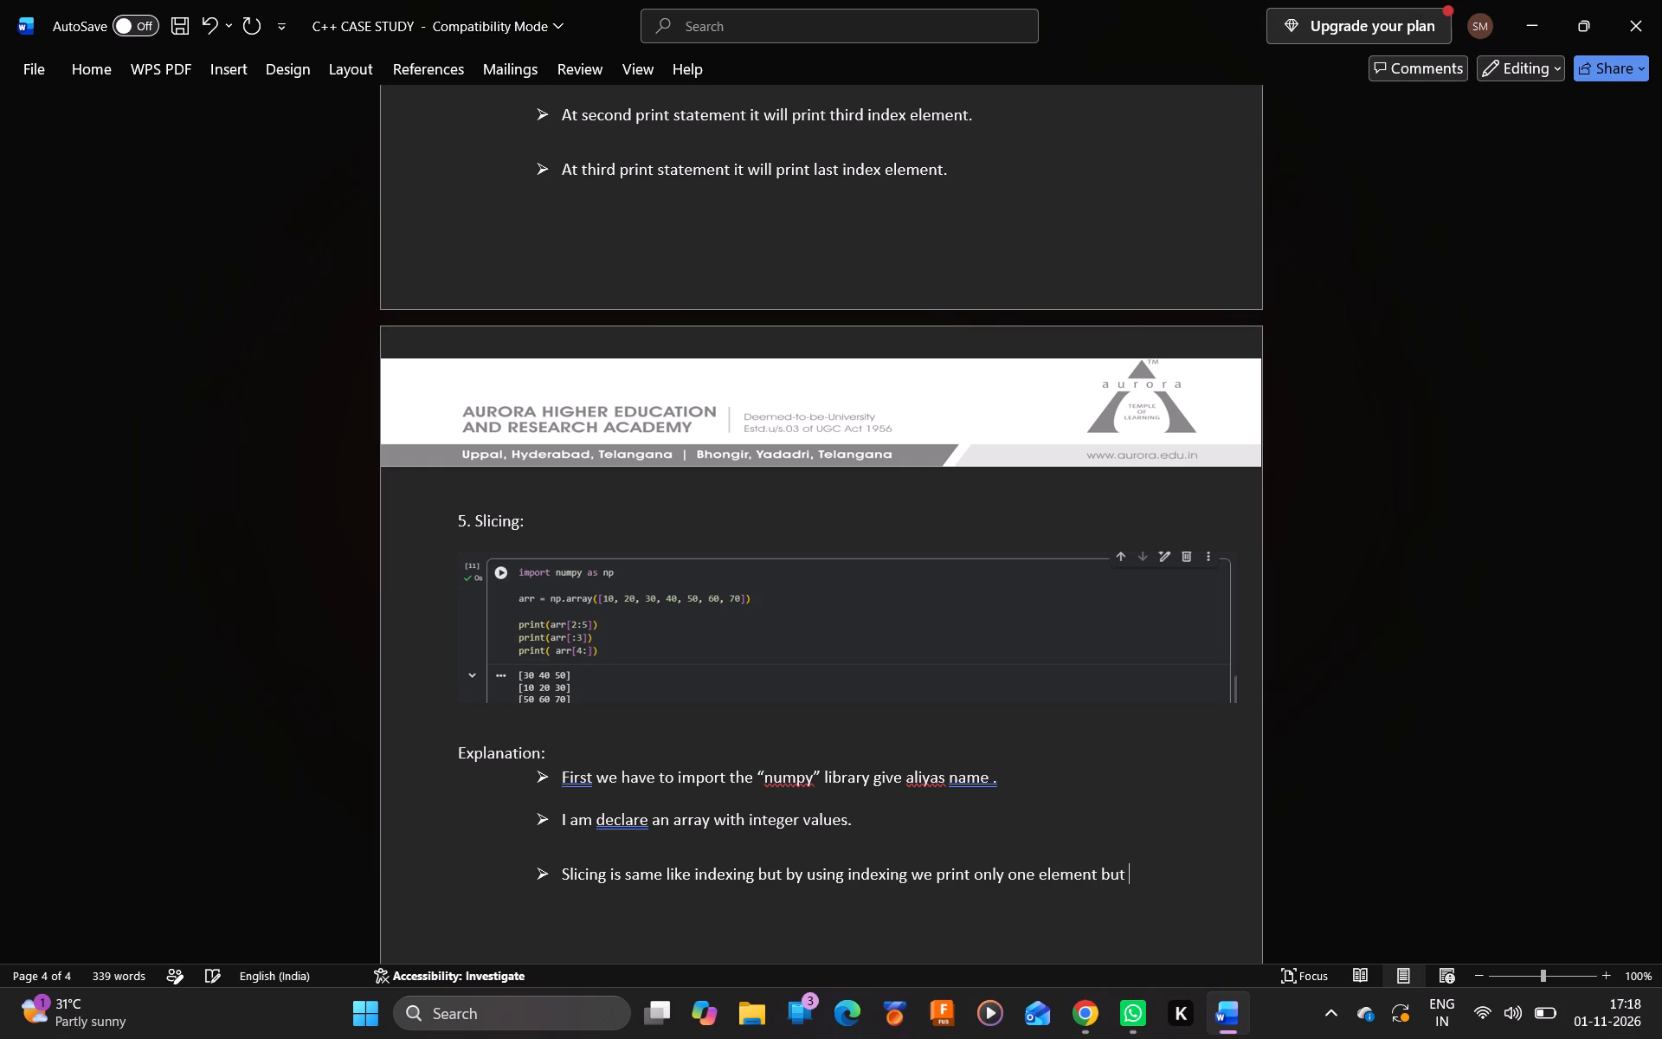
{"action": "key", "text": "b"}
{"action": "type", "text": "y usin"}
{"action": "type", "text": "g this s"}
{"action": "type", "text": "licin"}
{"action": "type", "text": "g"}
{"action": "key", "text": "space"}
Finish the third Slicing bullet with "we can print more no.of values.".
{"action": "type", "text": "we can a"}
{"action": "type", "text": "cess"}
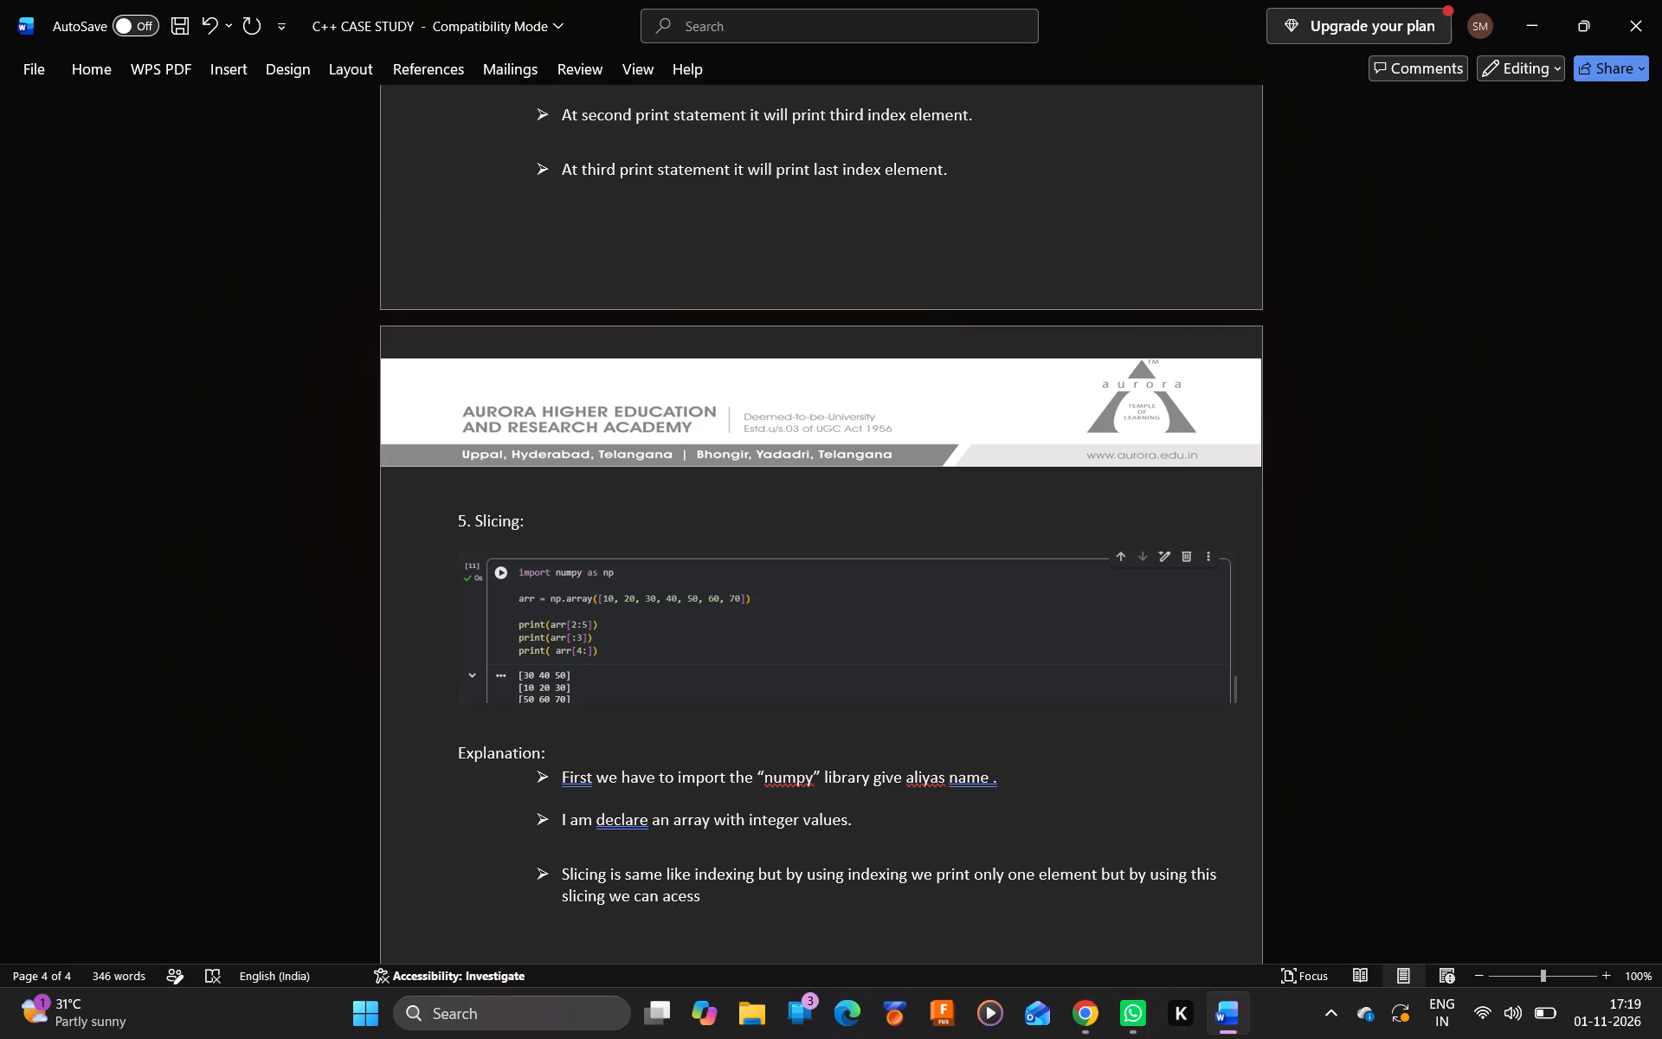
{"action": "key", "text": "space"}
{"action": "key", "text": "BackSpace"}
{"action": "key", "text": "BackSpace"}
{"action": "key", "text": "BackSpace"}
{"action": "key", "text": "BackSpace"}
{"action": "key", "text": "BackSpace"}
{"action": "key", "text": "BackSpace"}
{"action": "type", "text": "print"}
{"action": "key", "text": "space"}
{"action": "type", "text": "moe"}
{"action": "key", "text": "BackSpace"}
{"action": "type", "text": "re"}
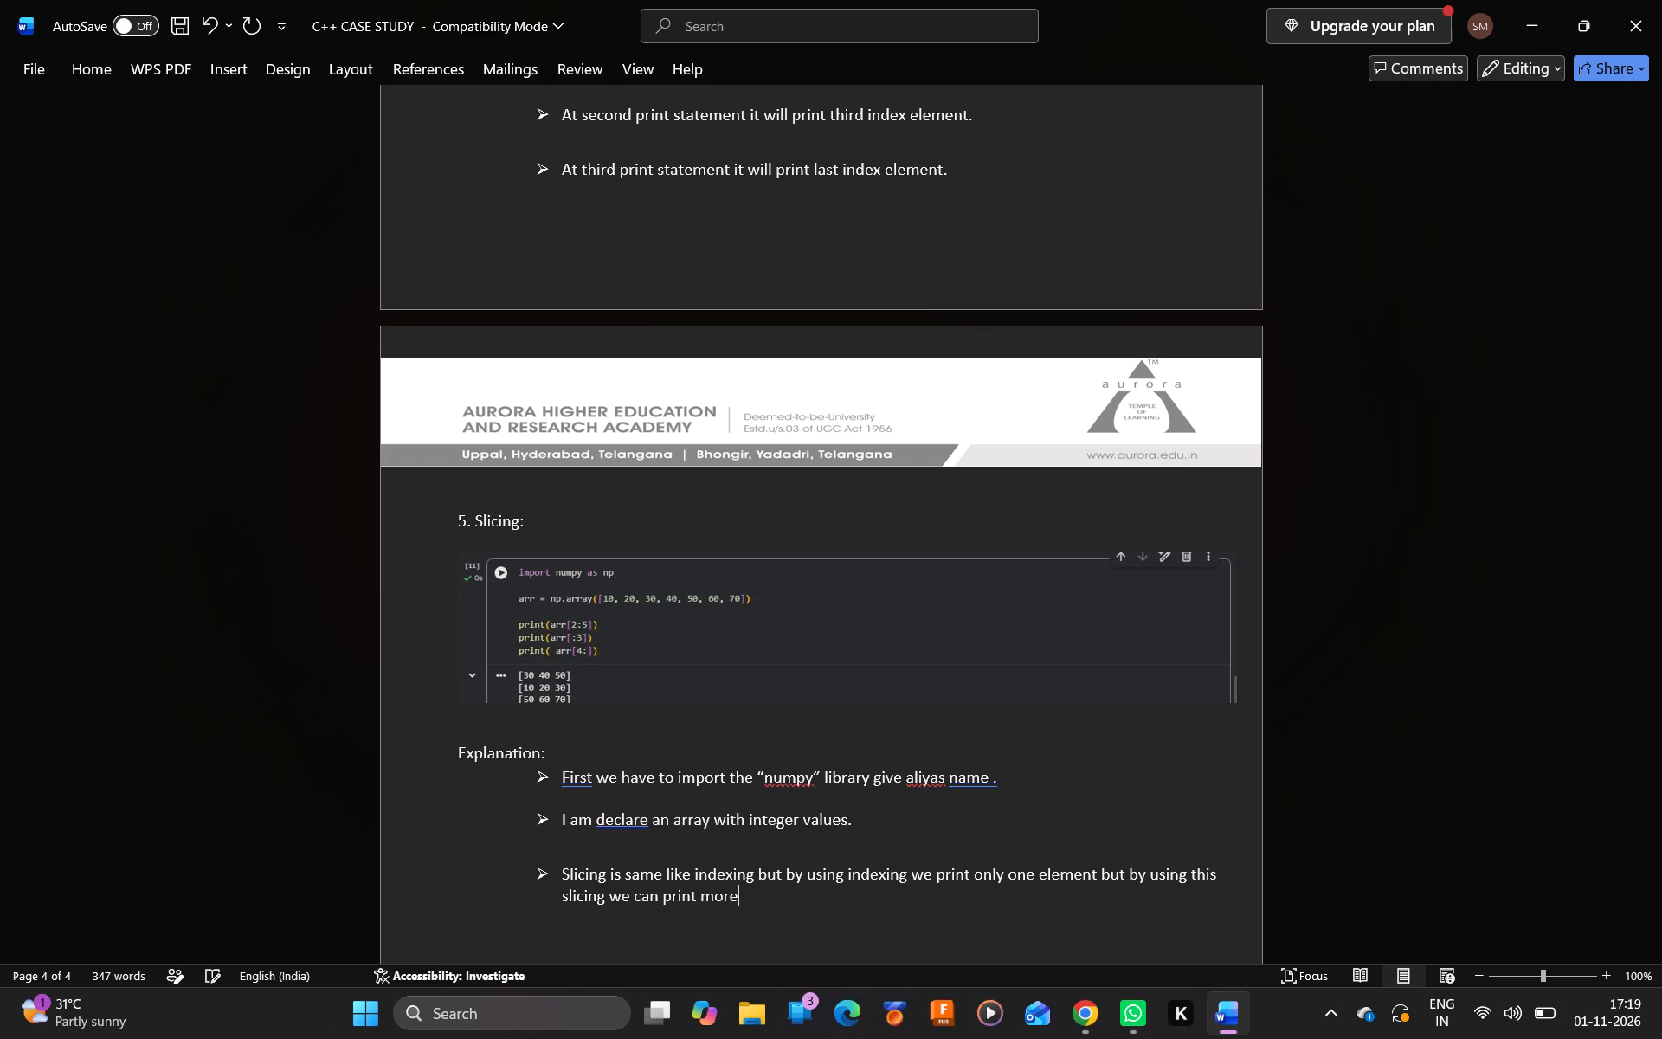
{"action": "key", "text": "space"}
{"action": "type", "text": "no"}
{"action": "key", "text": "period"}
{"action": "type", "text": "of values"}
{"action": "key", "text": "period"}
Add a fourth Slicing bullet by pasting the earlier copied line "At first print statement it will print first index element.", without an extra empty bullet.
{"action": "key", "text": "Return"}
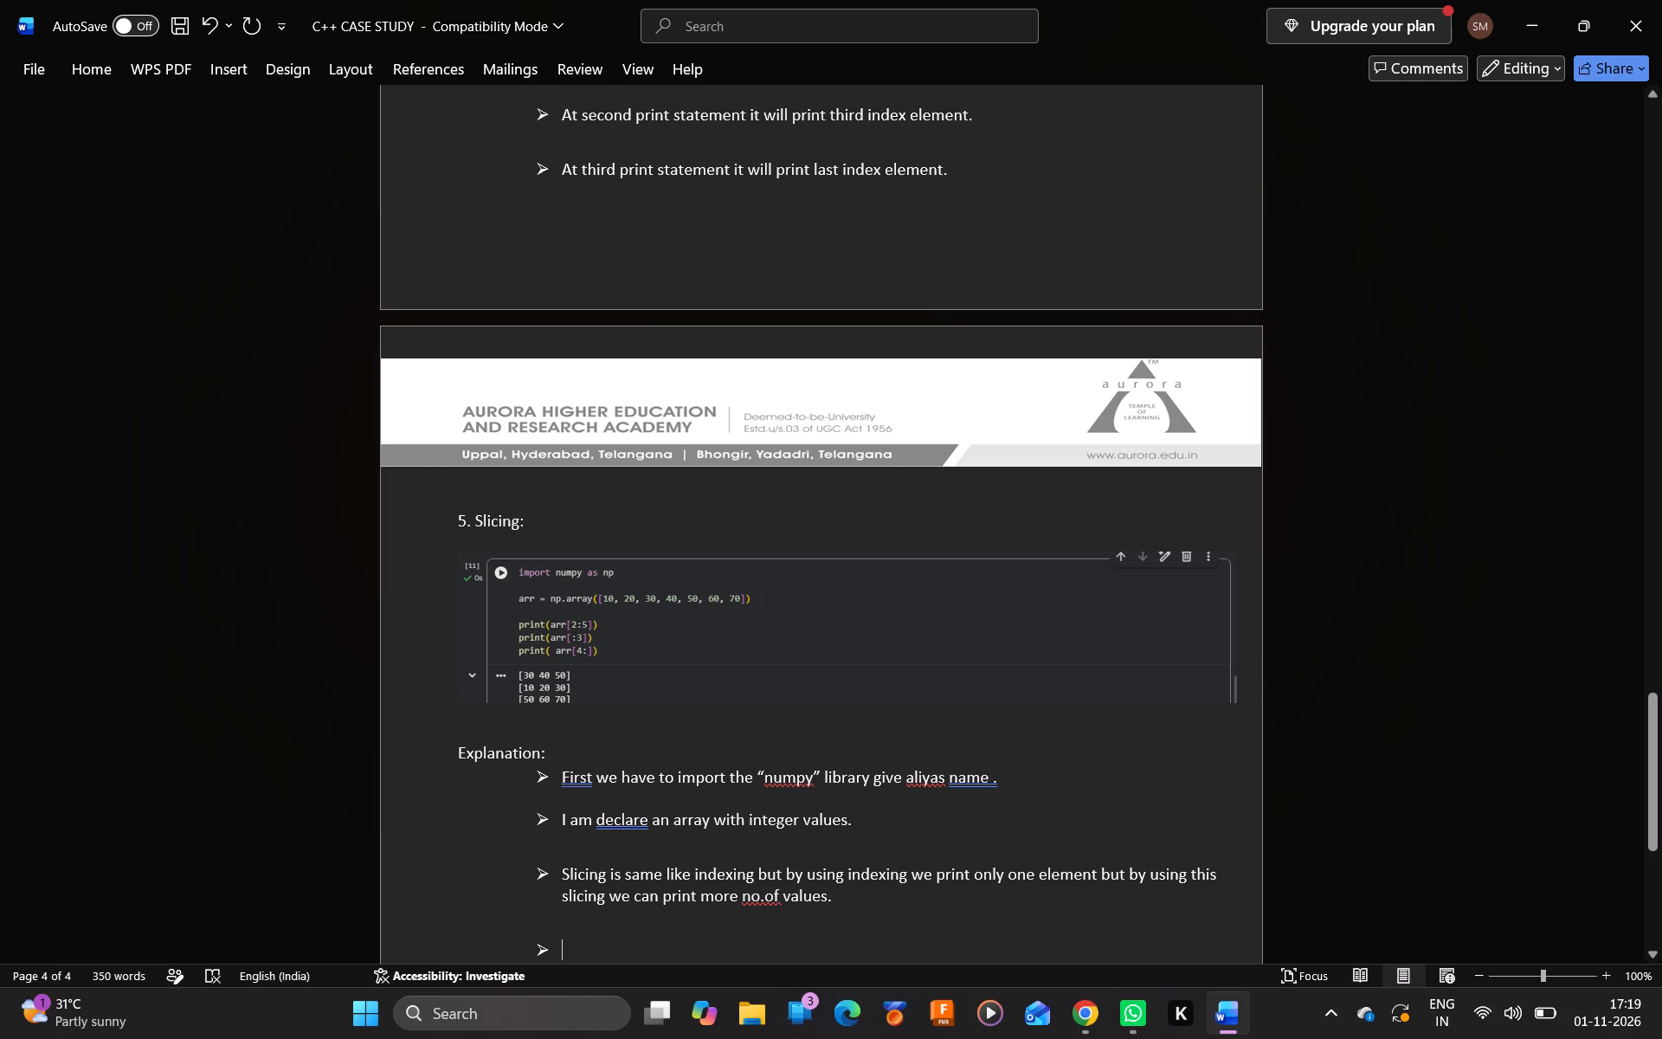
{"action": "scroll", "coordinate": [750, 705], "scroll_direction": "up", "scroll_amount": 1}
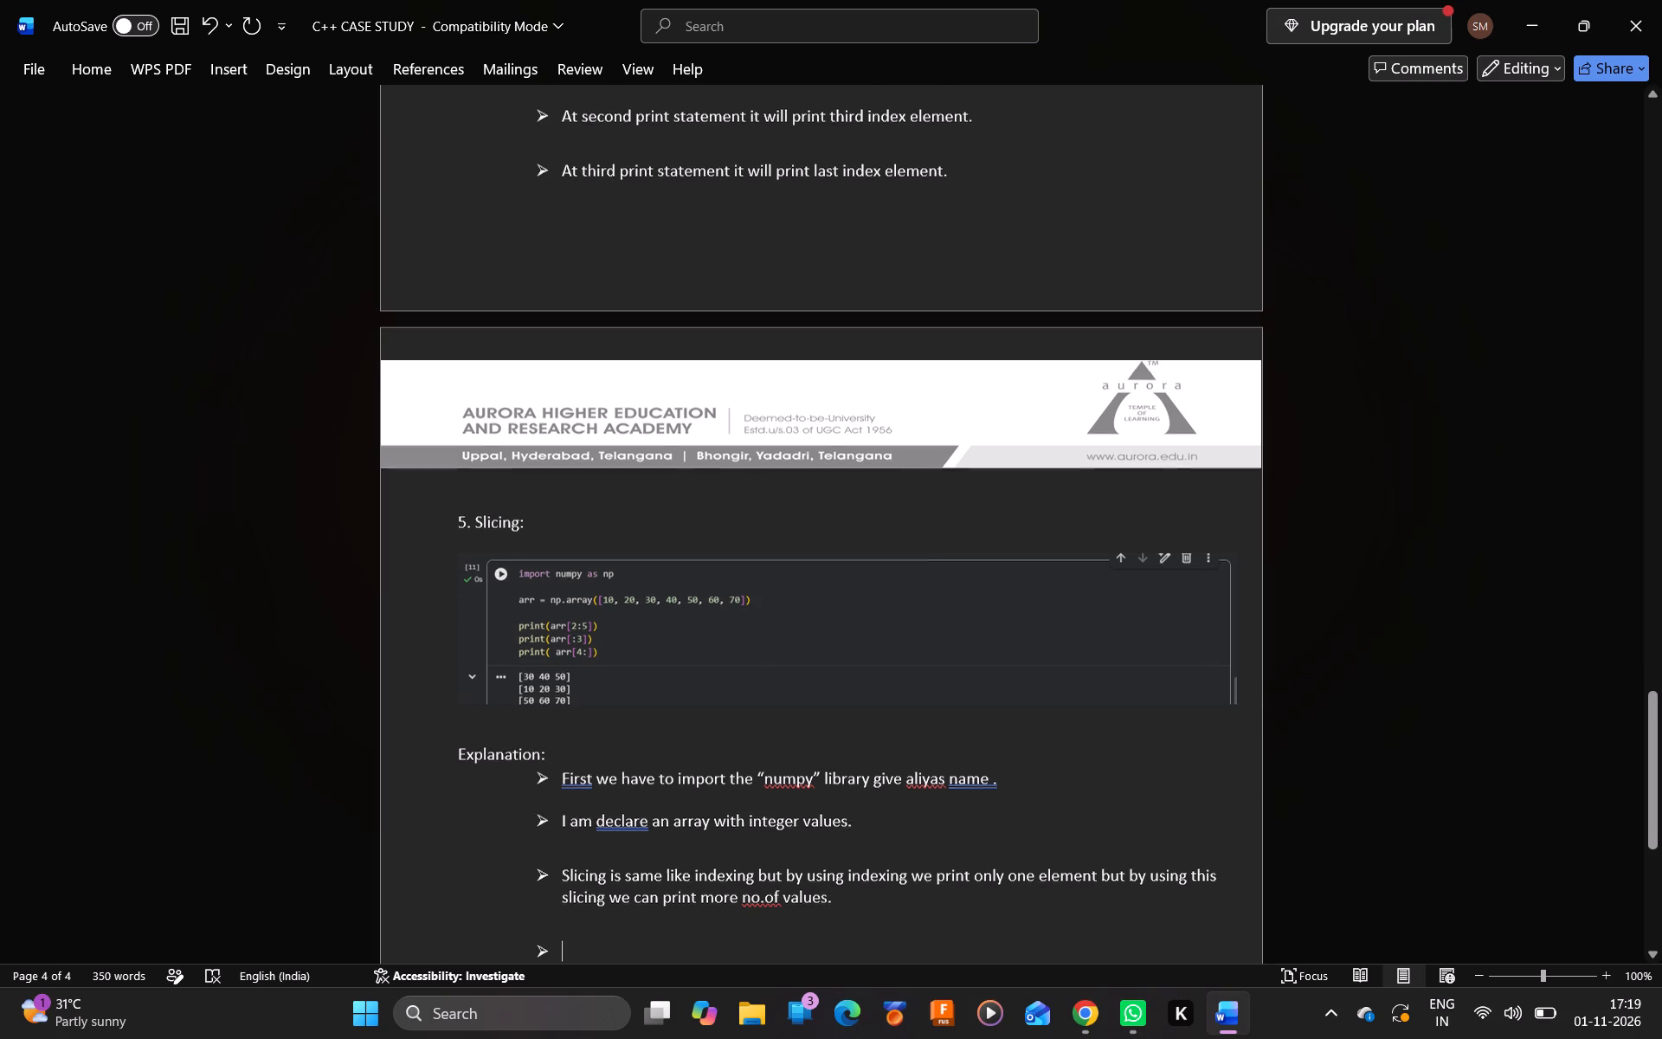
{"action": "scroll", "coordinate": [750, 705], "scroll_direction": "up", "scroll_amount": 2}
{"action": "scroll", "coordinate": [750, 705], "scroll_direction": "down", "scroll_amount": 2}
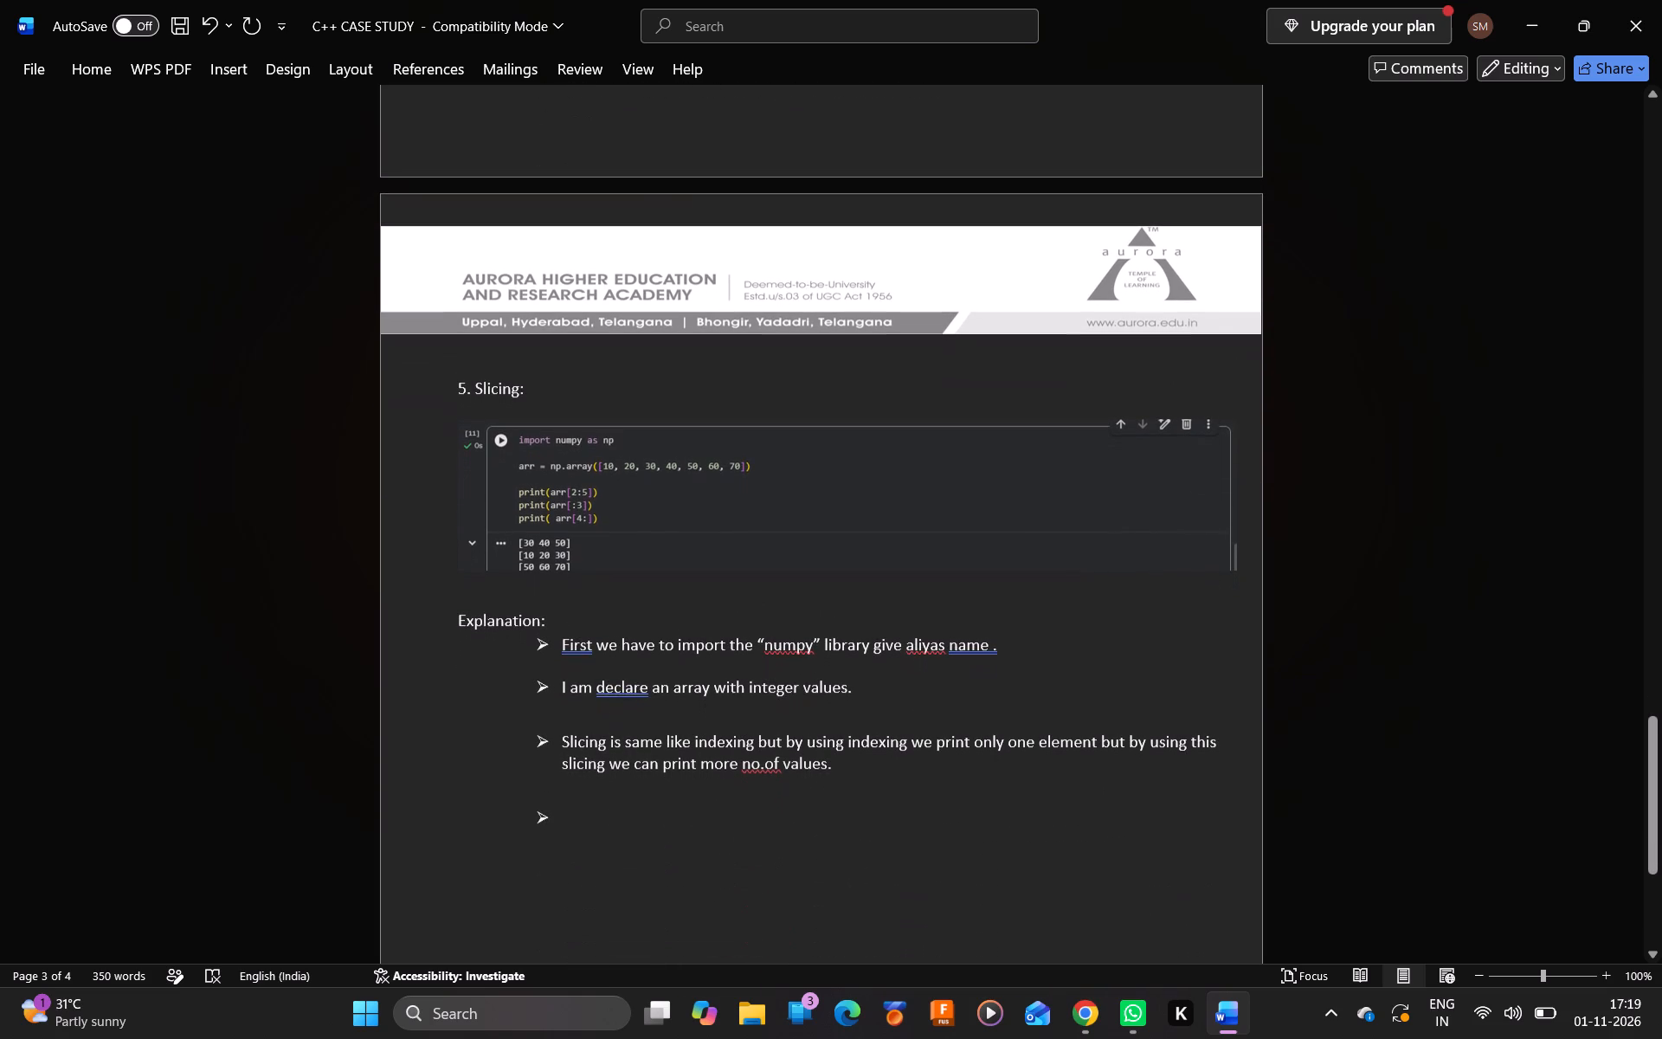
{"action": "key", "text": "super+v"}
{"action": "scroll", "coordinate": [686, 743], "scroll_direction": "down", "scroll_amount": 1}
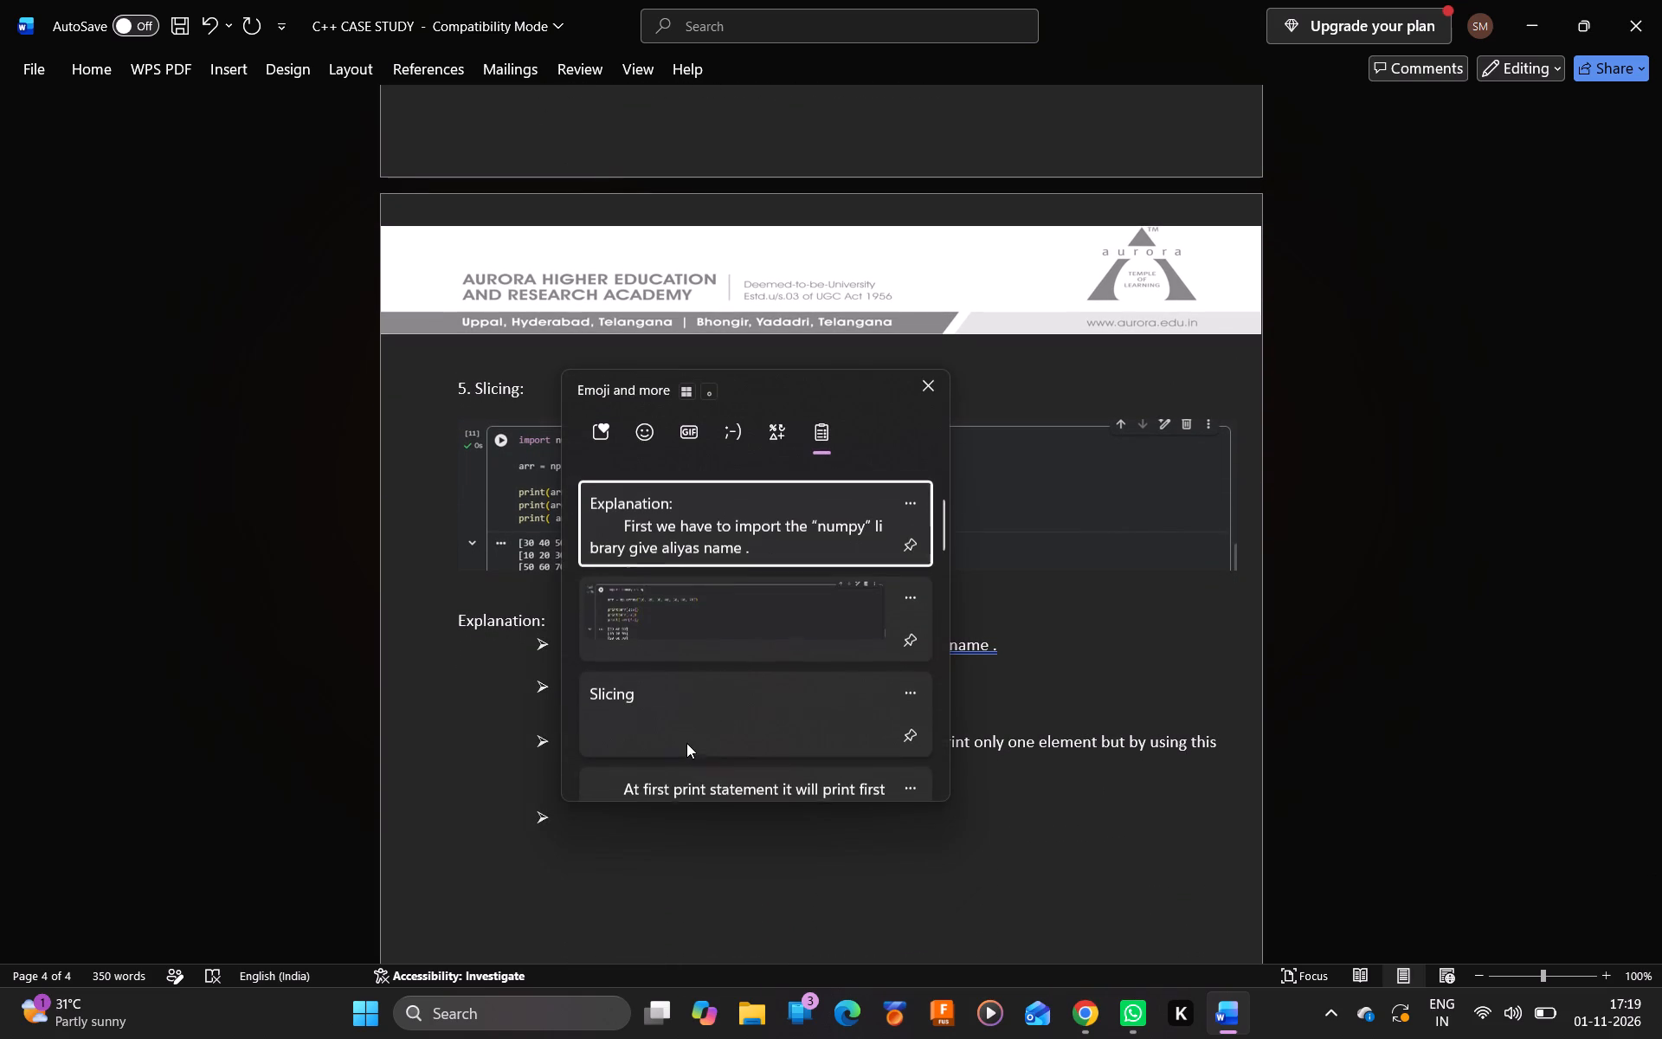
{"action": "scroll", "coordinate": [686, 743], "scroll_direction": "down", "scroll_amount": 1}
{"action": "left_click", "coordinate": [687, 755]}
{"action": "key", "text": "ctrl+v"}
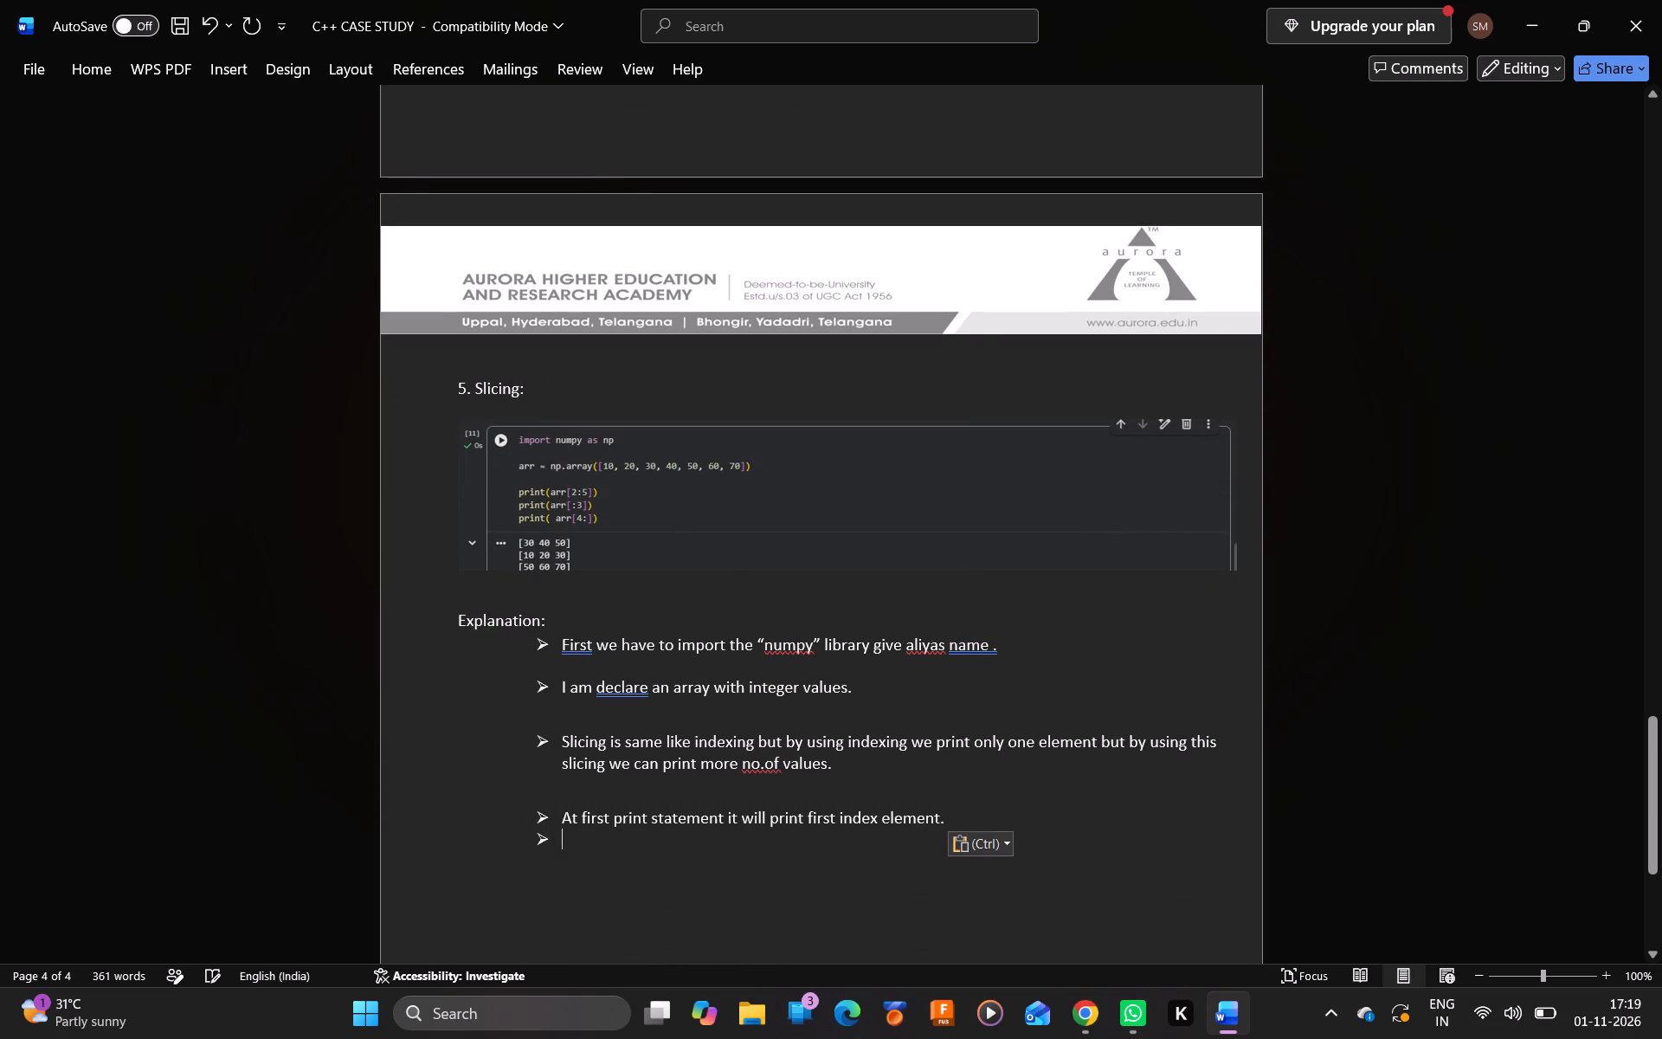
{"action": "key", "text": "BackSpace"}
In the fourth Slicing bullet, replace "first index" before "element" with "third index to".
{"action": "left_click", "coordinate": [883, 817]}
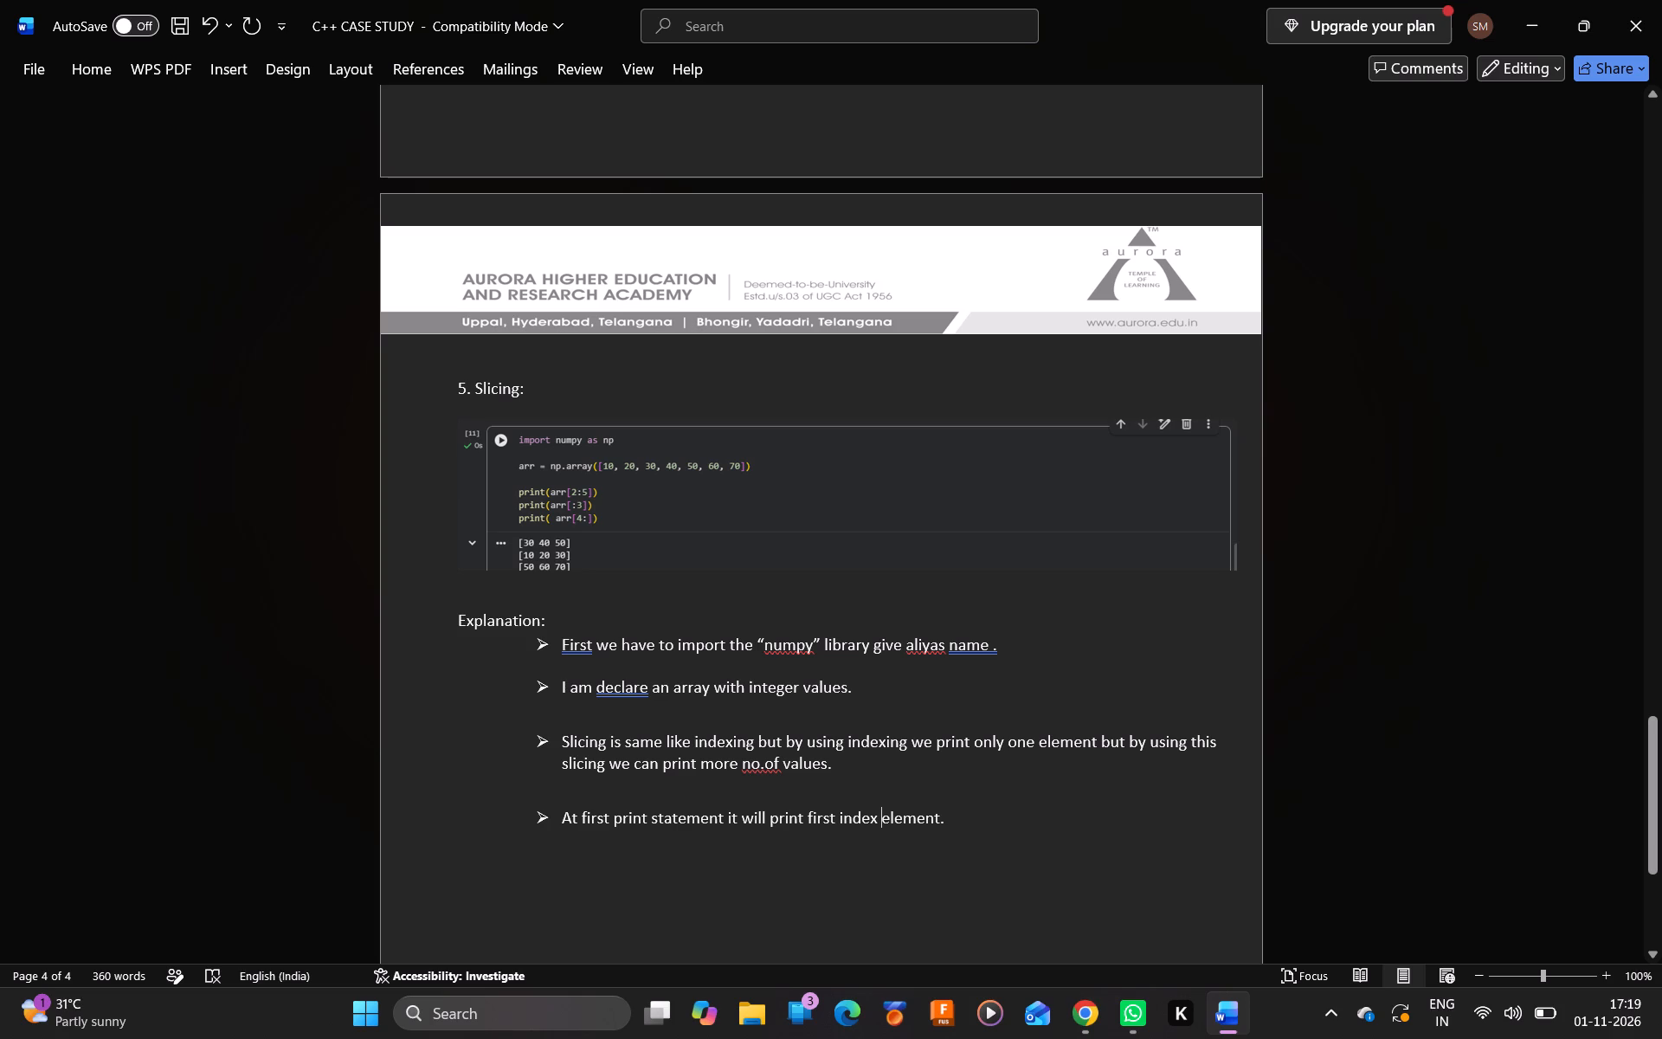
{"action": "left_click", "coordinate": [879, 817]}
{"action": "key", "text": "BackSpace"}
{"action": "key", "text": "BackSpace"}
{"action": "key", "text": "BackSpace"}
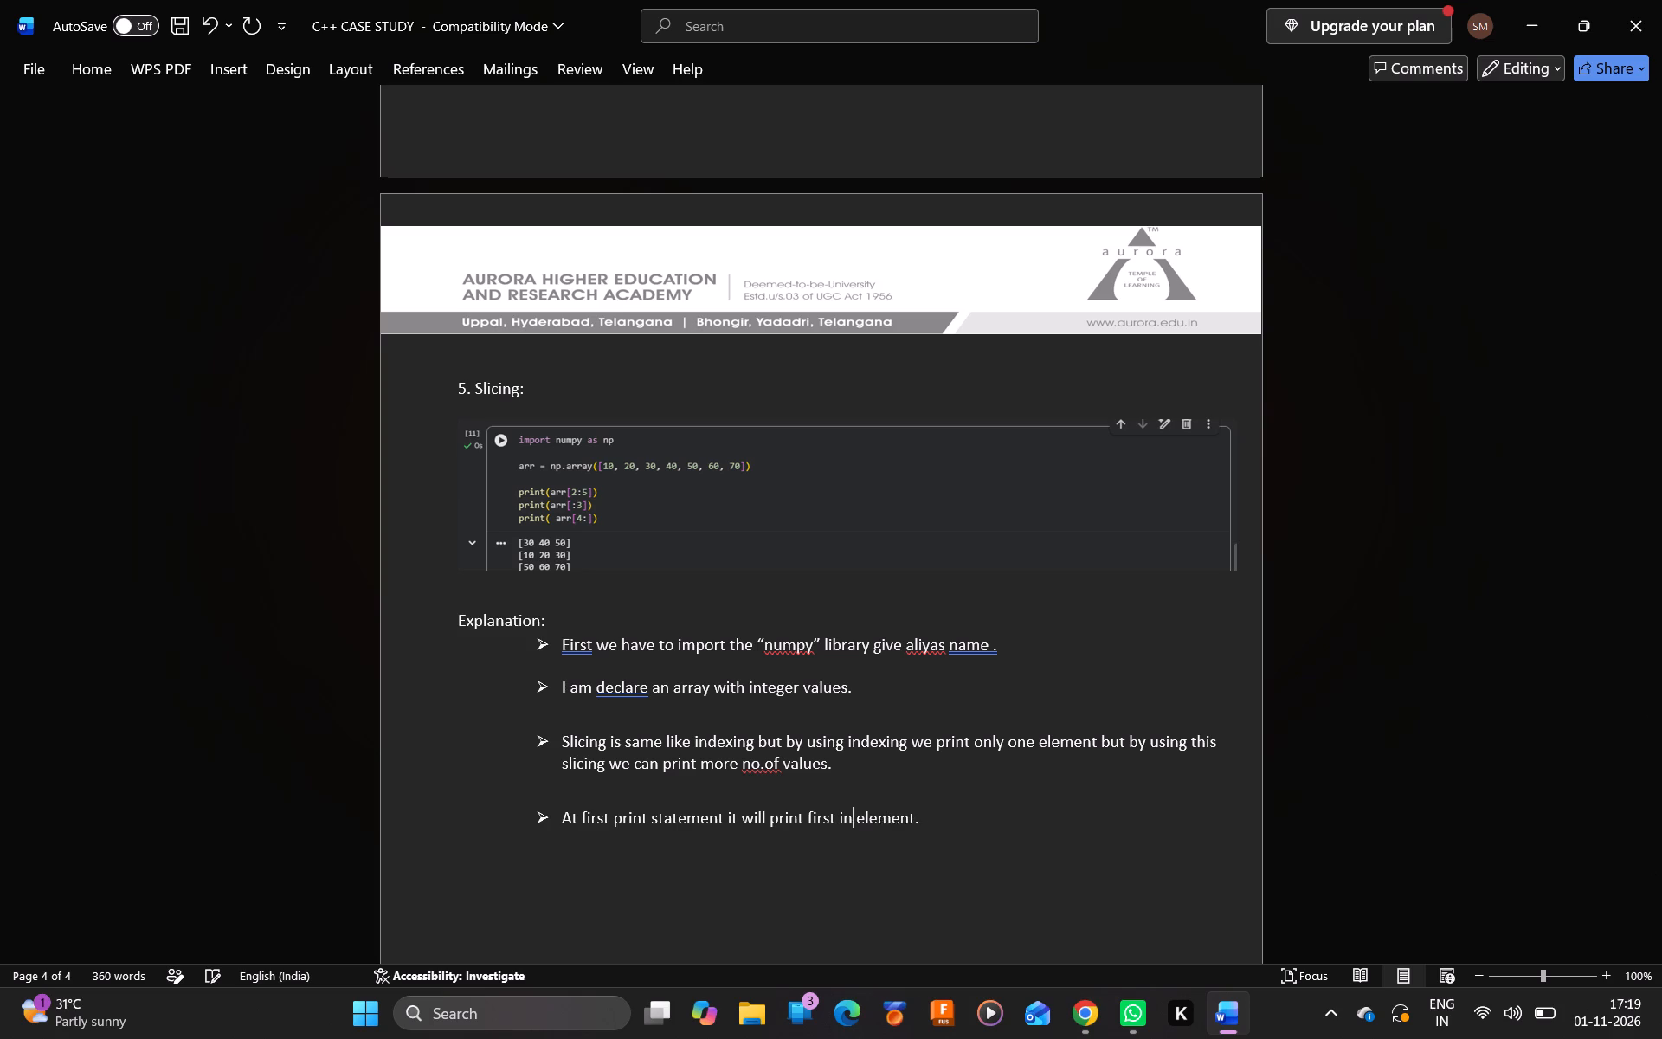
{"action": "key", "text": "BackSpace"}
{"action": "key", "text": "BackSpace"}
{"action": "key", "text": "BackSpace"}
{"action": "key", "text": "BackSpace"}
{"action": "key", "text": "BackSpace"}
{"action": "key", "text": "BackSpace"}
{"action": "key", "text": "BackSpace"}
{"action": "key", "text": "BackSpace"}
{"action": "key", "text": "t"}
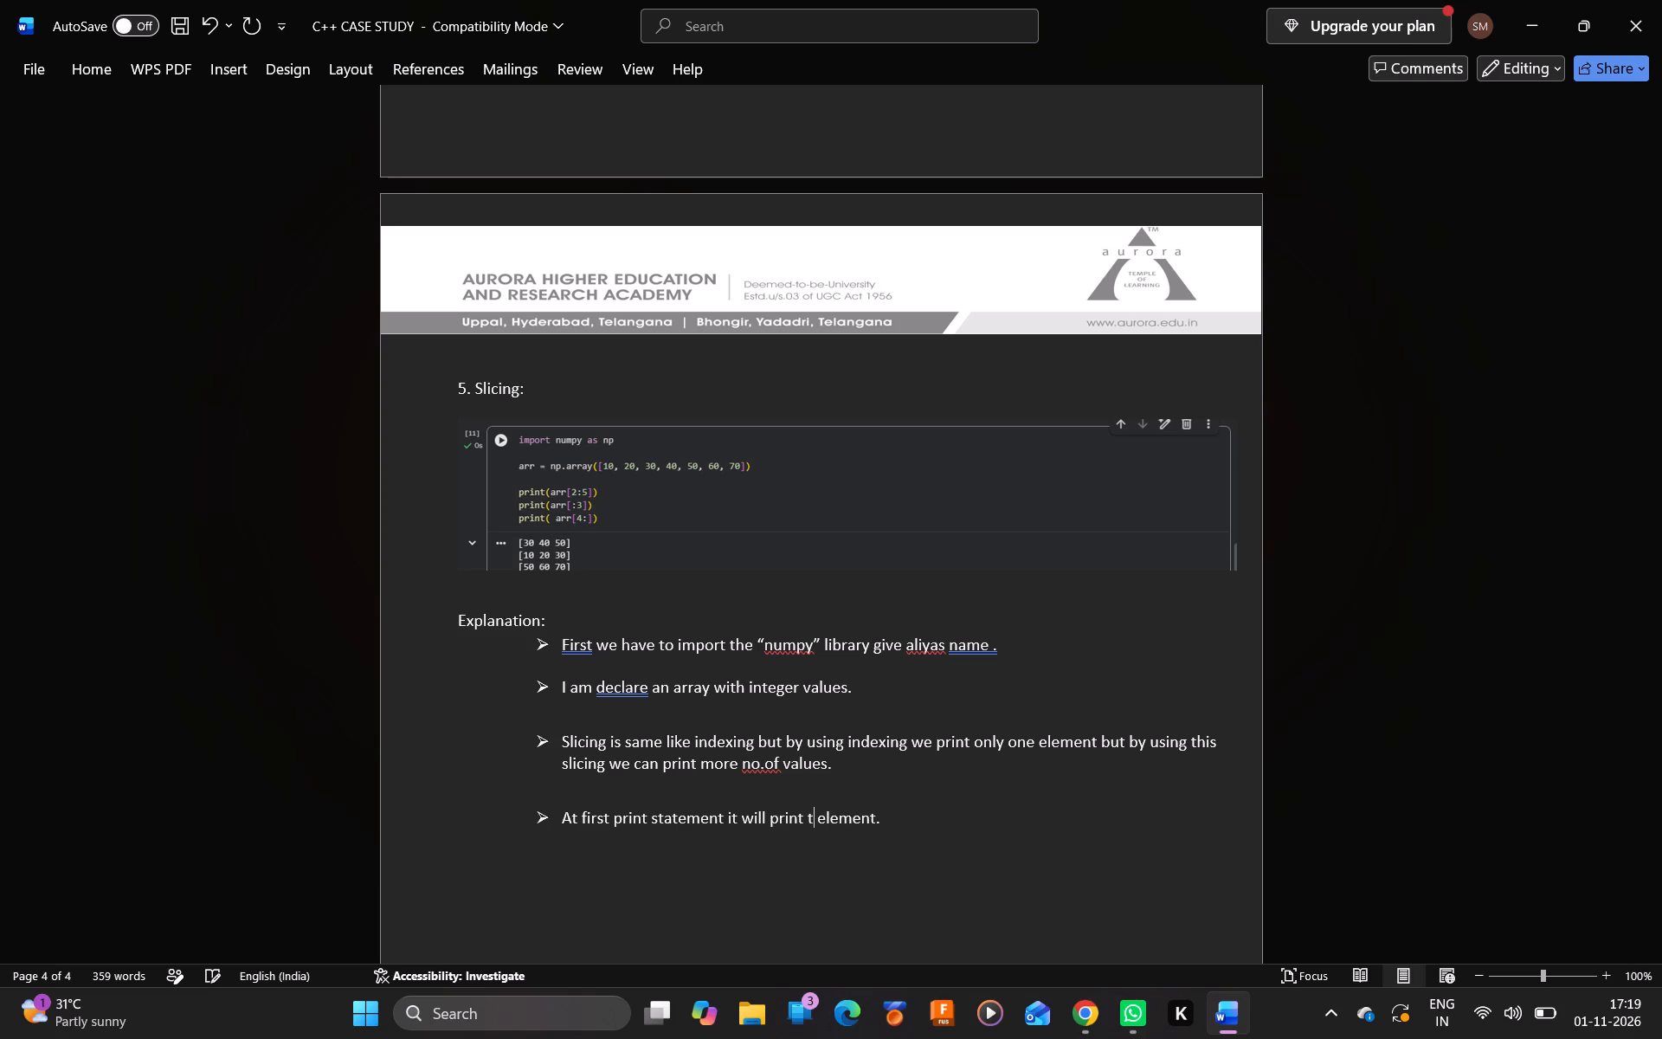
{"action": "type", "text": "hir"}
{"action": "key", "text": "d"}
{"action": "key", "text": "space"}
{"action": "type", "text": "index to"}
{"action": "key", "text": "space"}
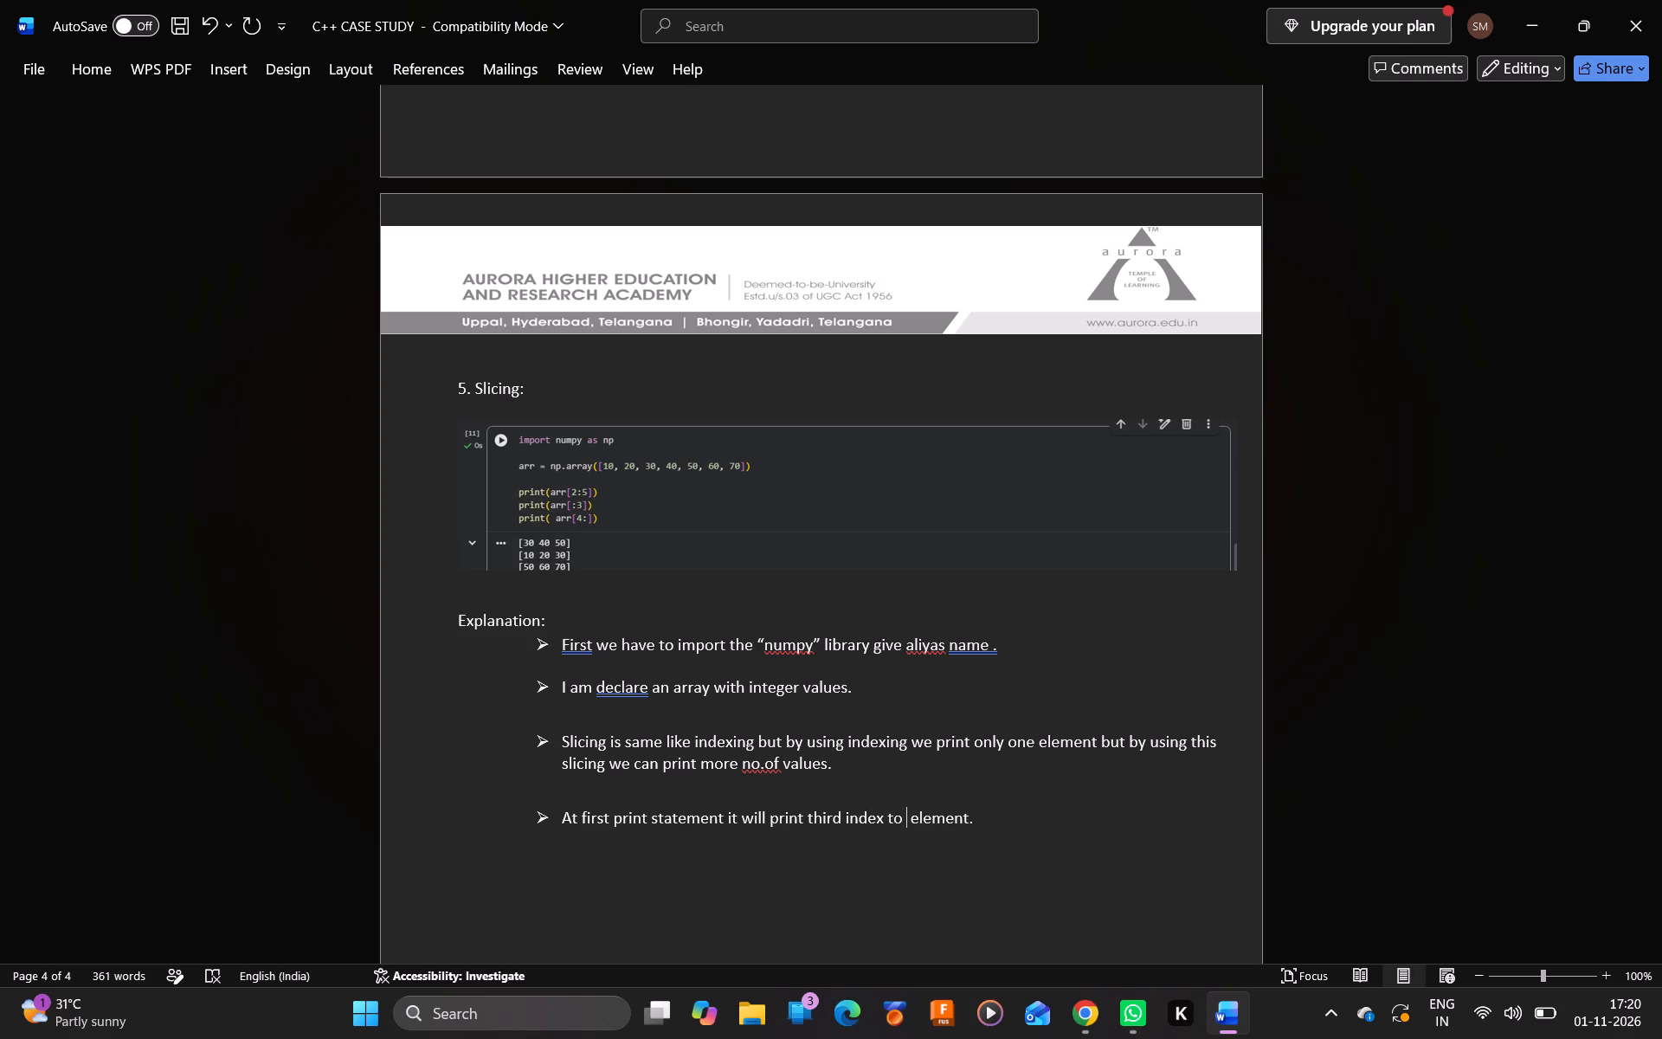
{"action": "key", "text": "space"}
{"action": "key", "text": "BackSpace"}
Replace "third" with "second" in the fourth Slicing bullet.
{"action": "left_click", "coordinate": [839, 816]}
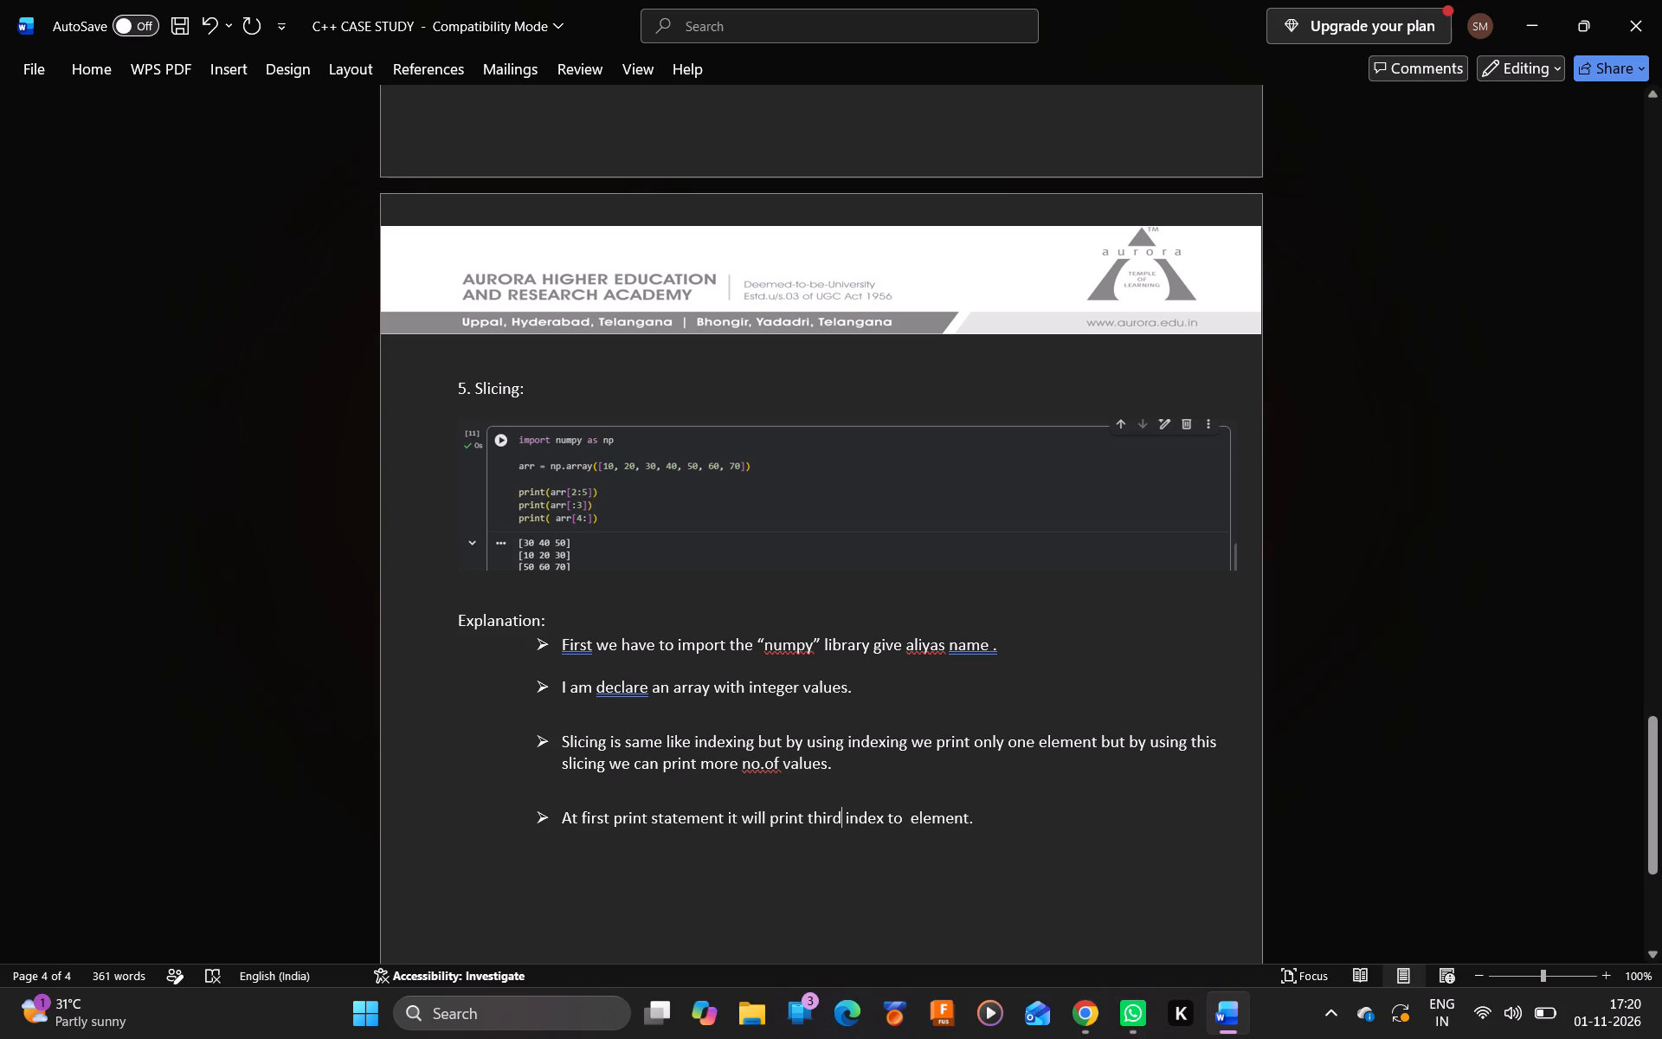
{"action": "key", "text": "BackSpace"}
{"action": "key", "text": "BackSpace"}
{"action": "key", "text": "BackSpace"}
{"action": "key", "text": "BackSpace"}
{"action": "key", "text": "BackSpace"}
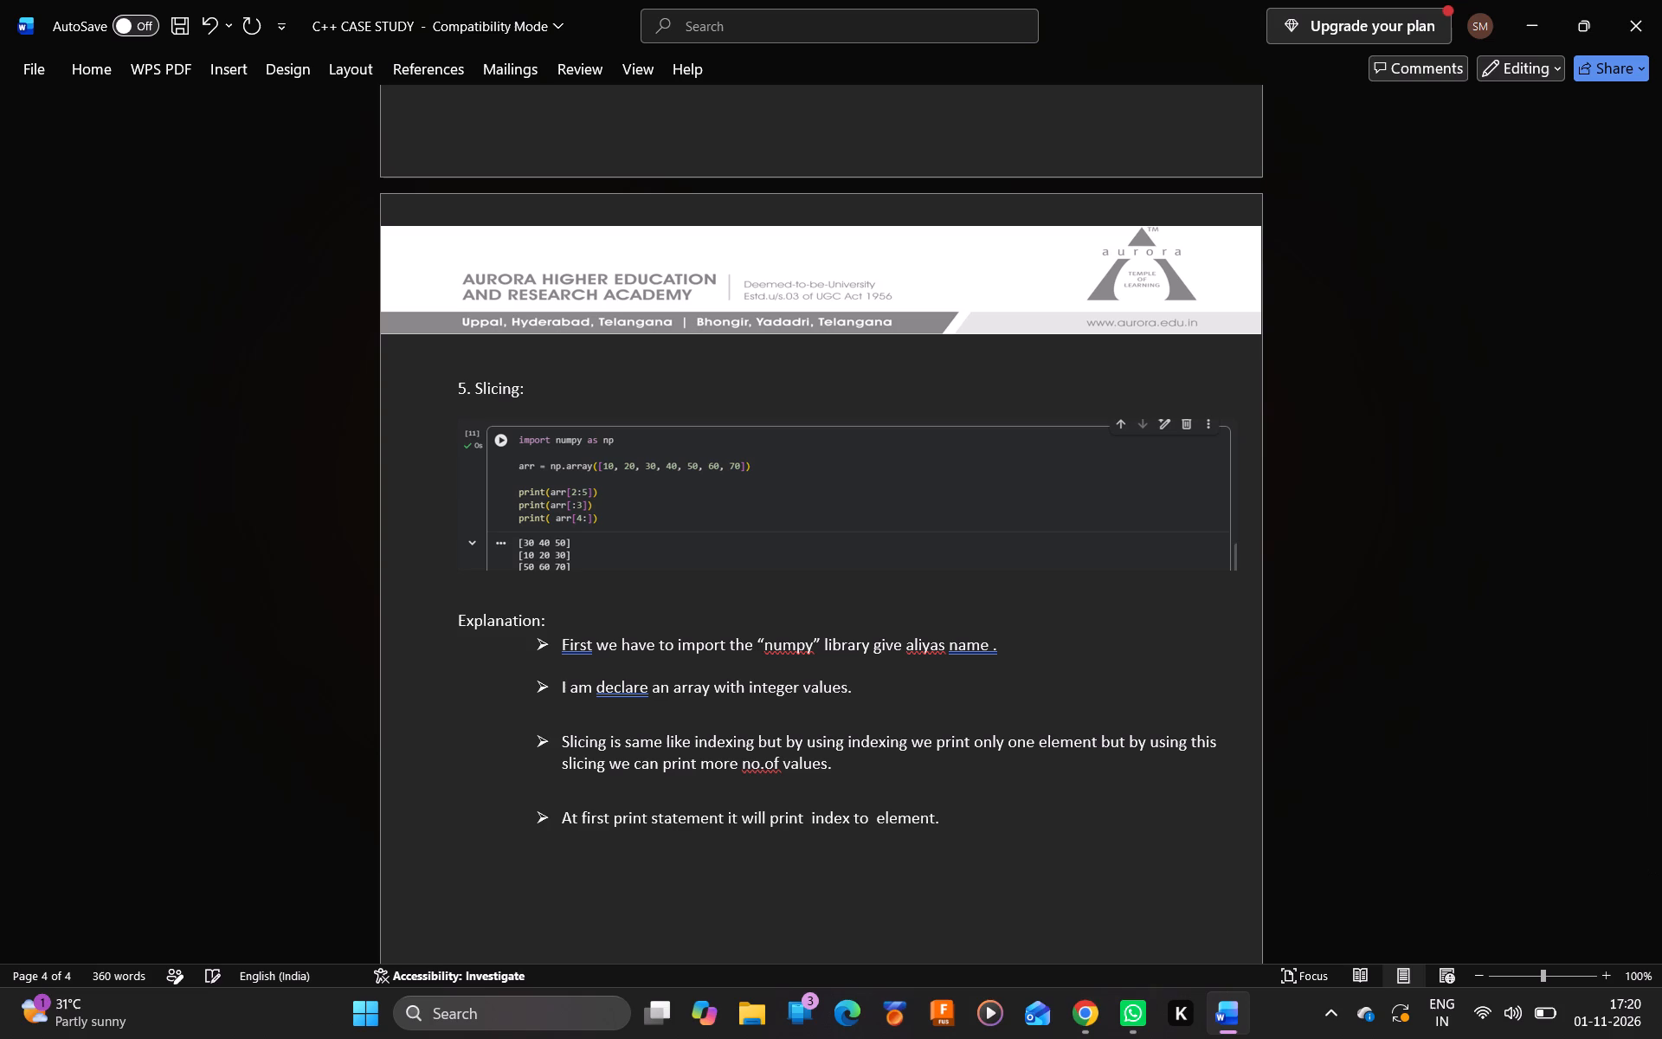
{"action": "type", "text": "secon"}
{"action": "type", "text": "d"}
{"action": "key", "text": "space"}
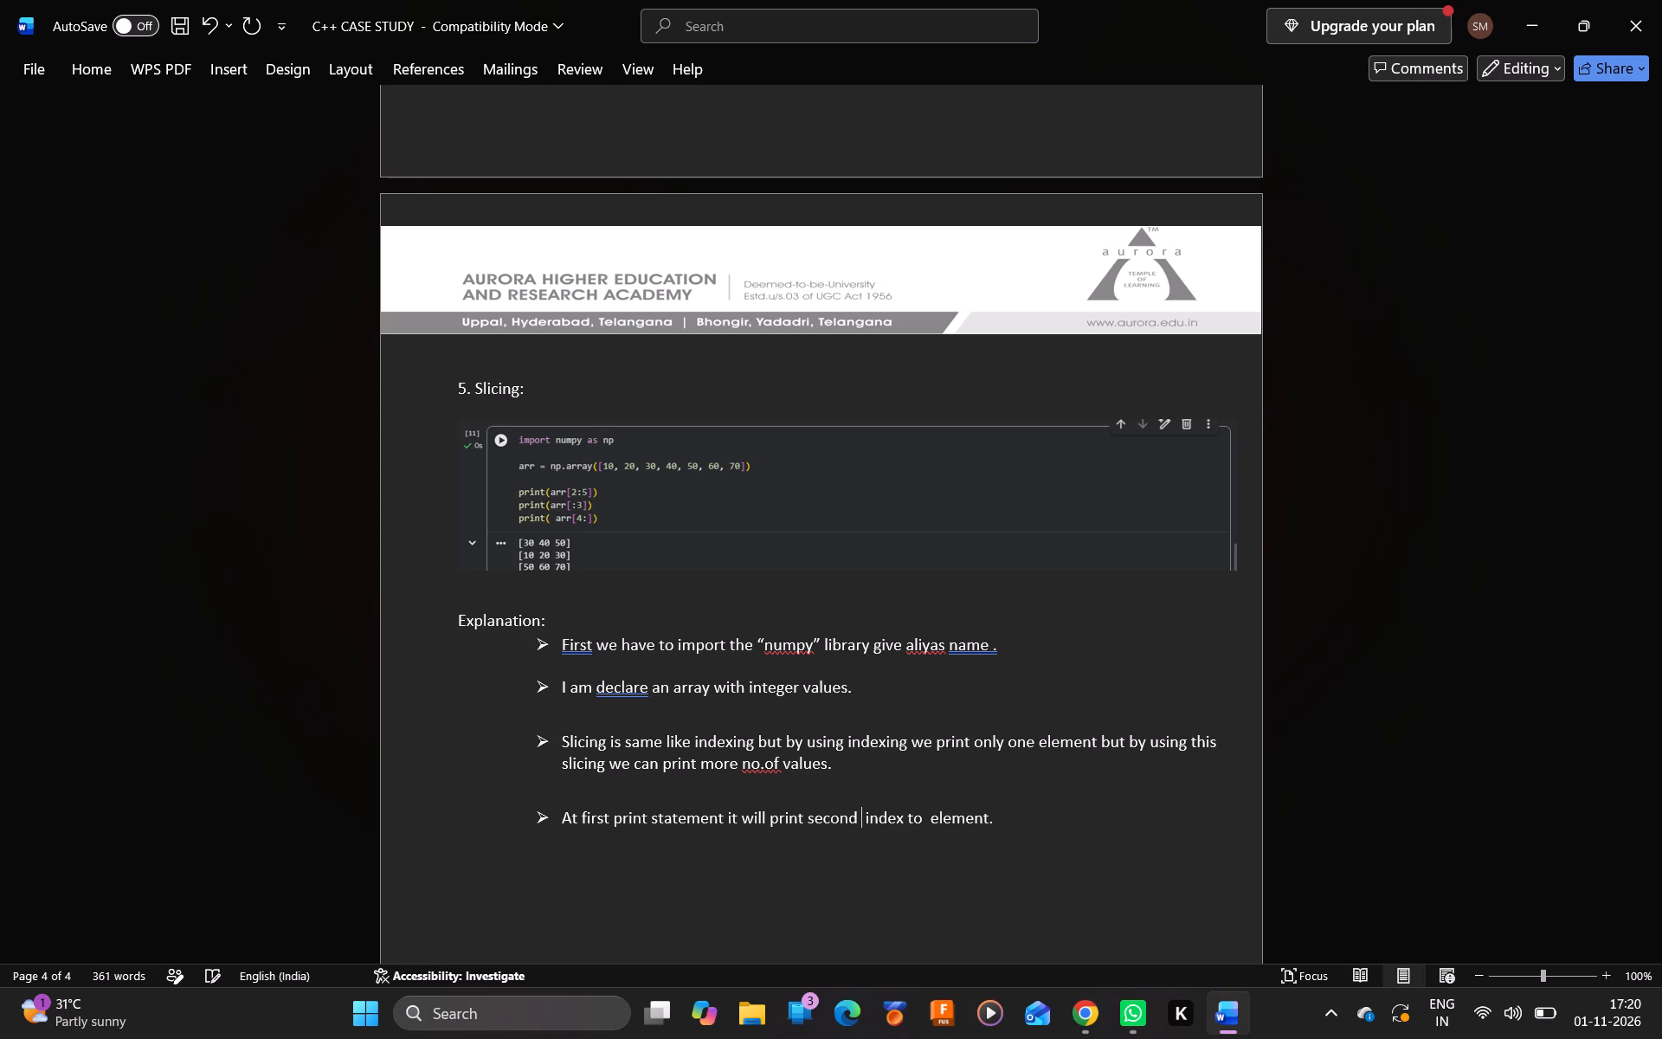
Insert "from" before "second" in the fourth Slicing bullet.
{"action": "left_click", "coordinate": [928, 815]}
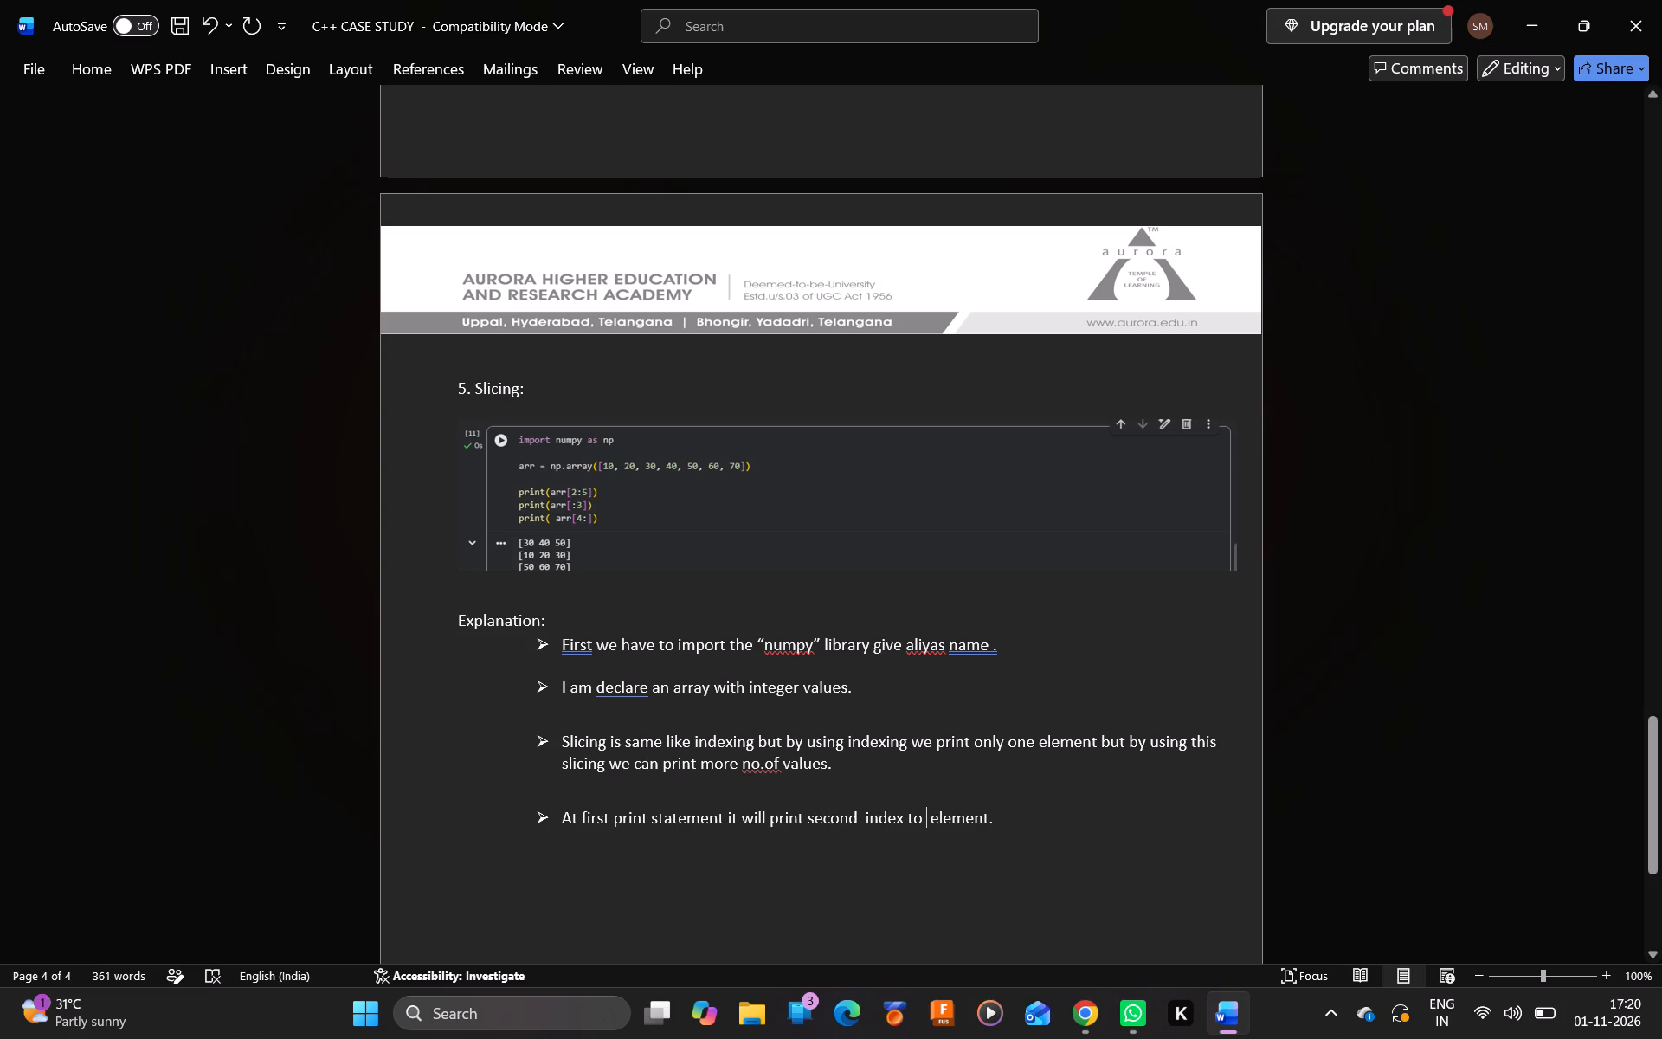
{"action": "left_click", "coordinate": [808, 813]}
{"action": "type", "text": "from"}
{"action": "key", "text": "space"}
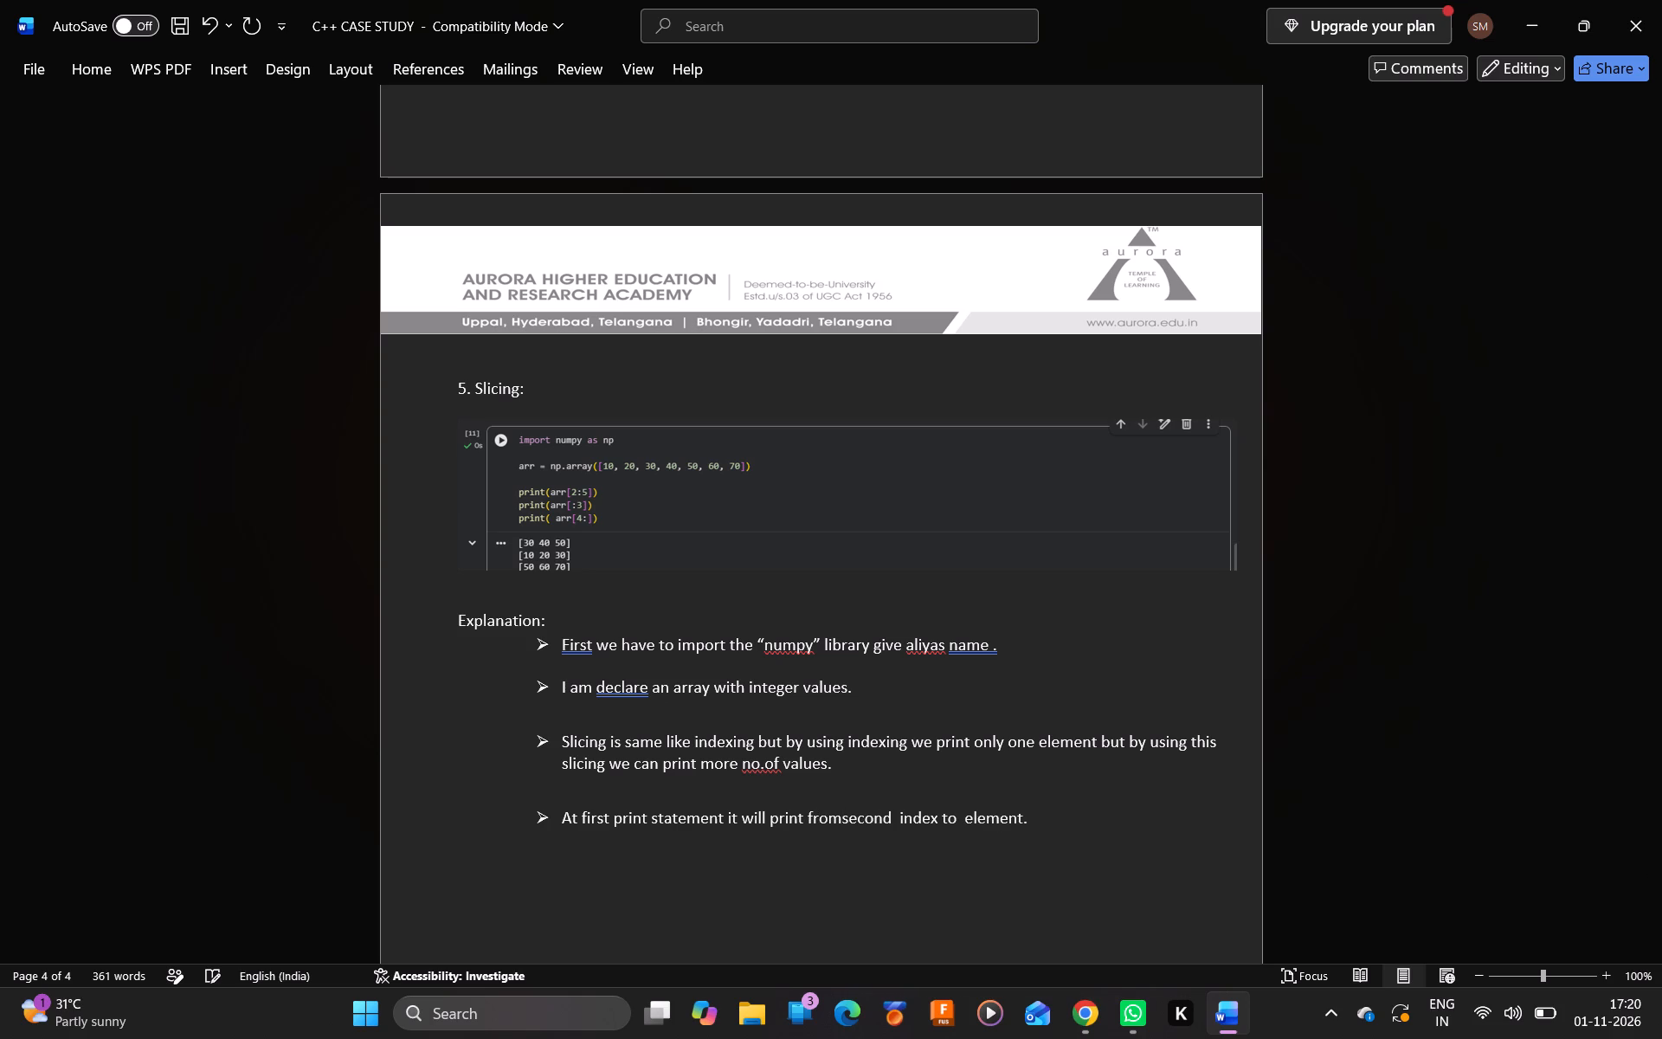
Insert "fifth index" before "element" in the fourth Slicing bullet.
{"action": "left_click", "coordinate": [964, 816]}
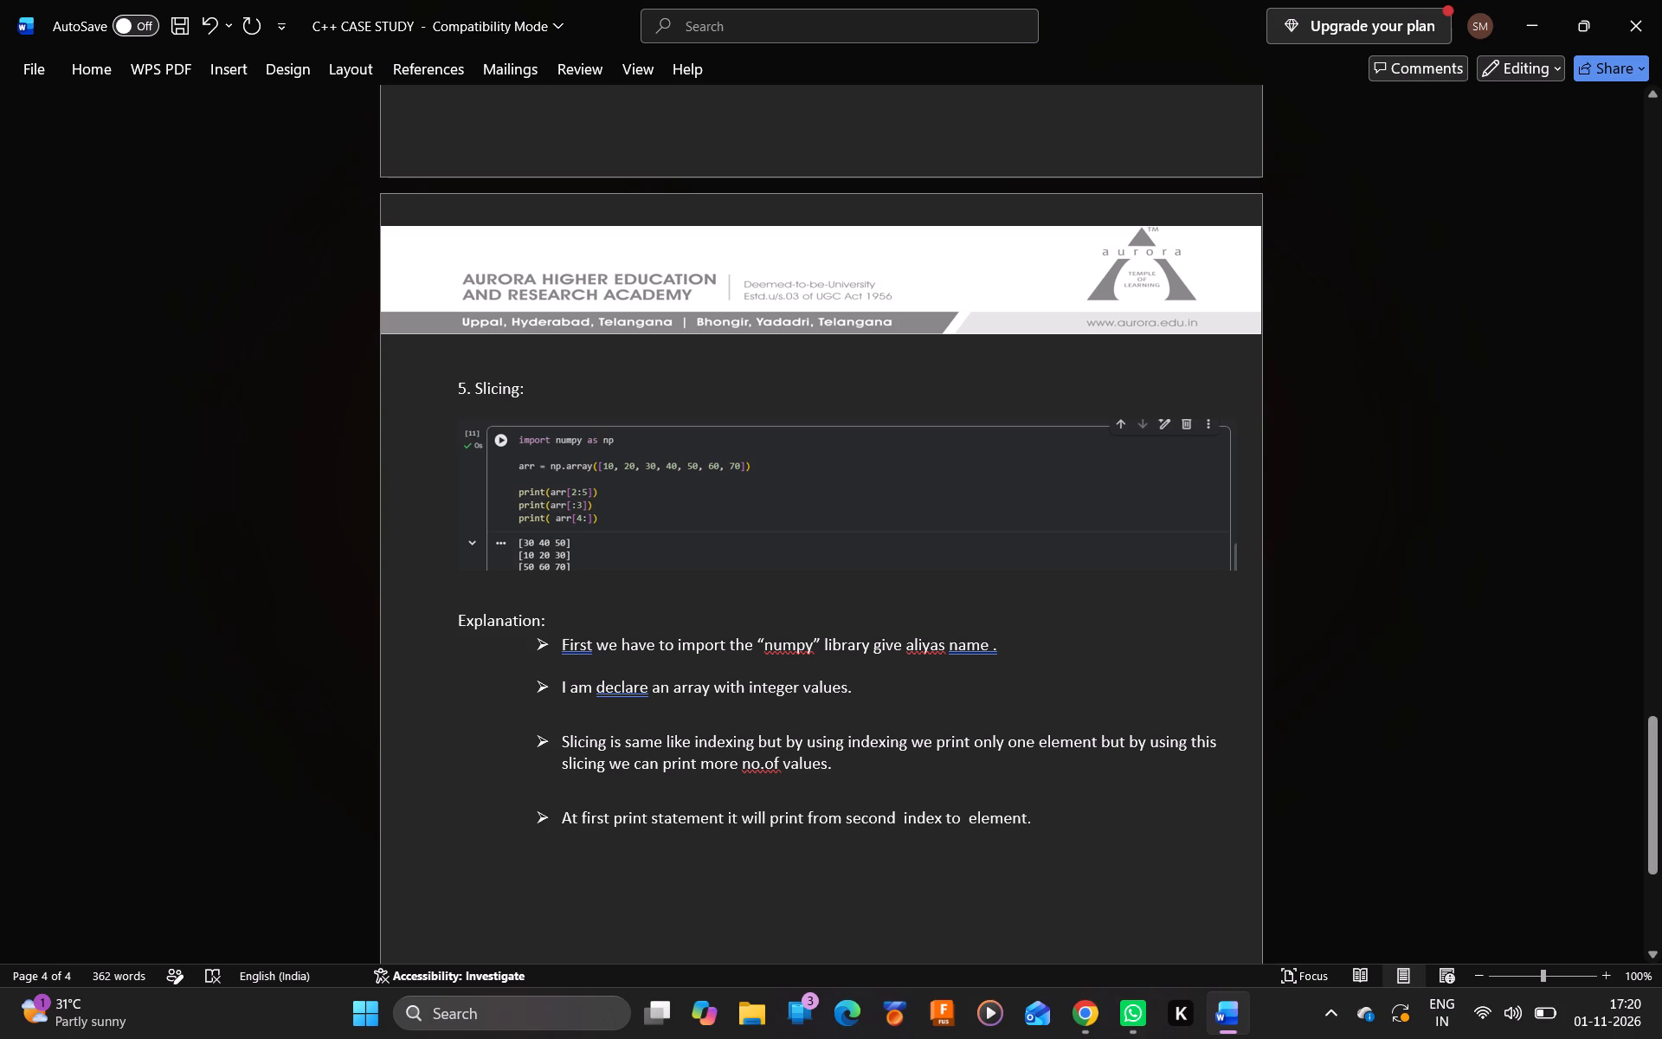
{"action": "type", "text": "fi"}
{"action": "type", "text": "fth"}
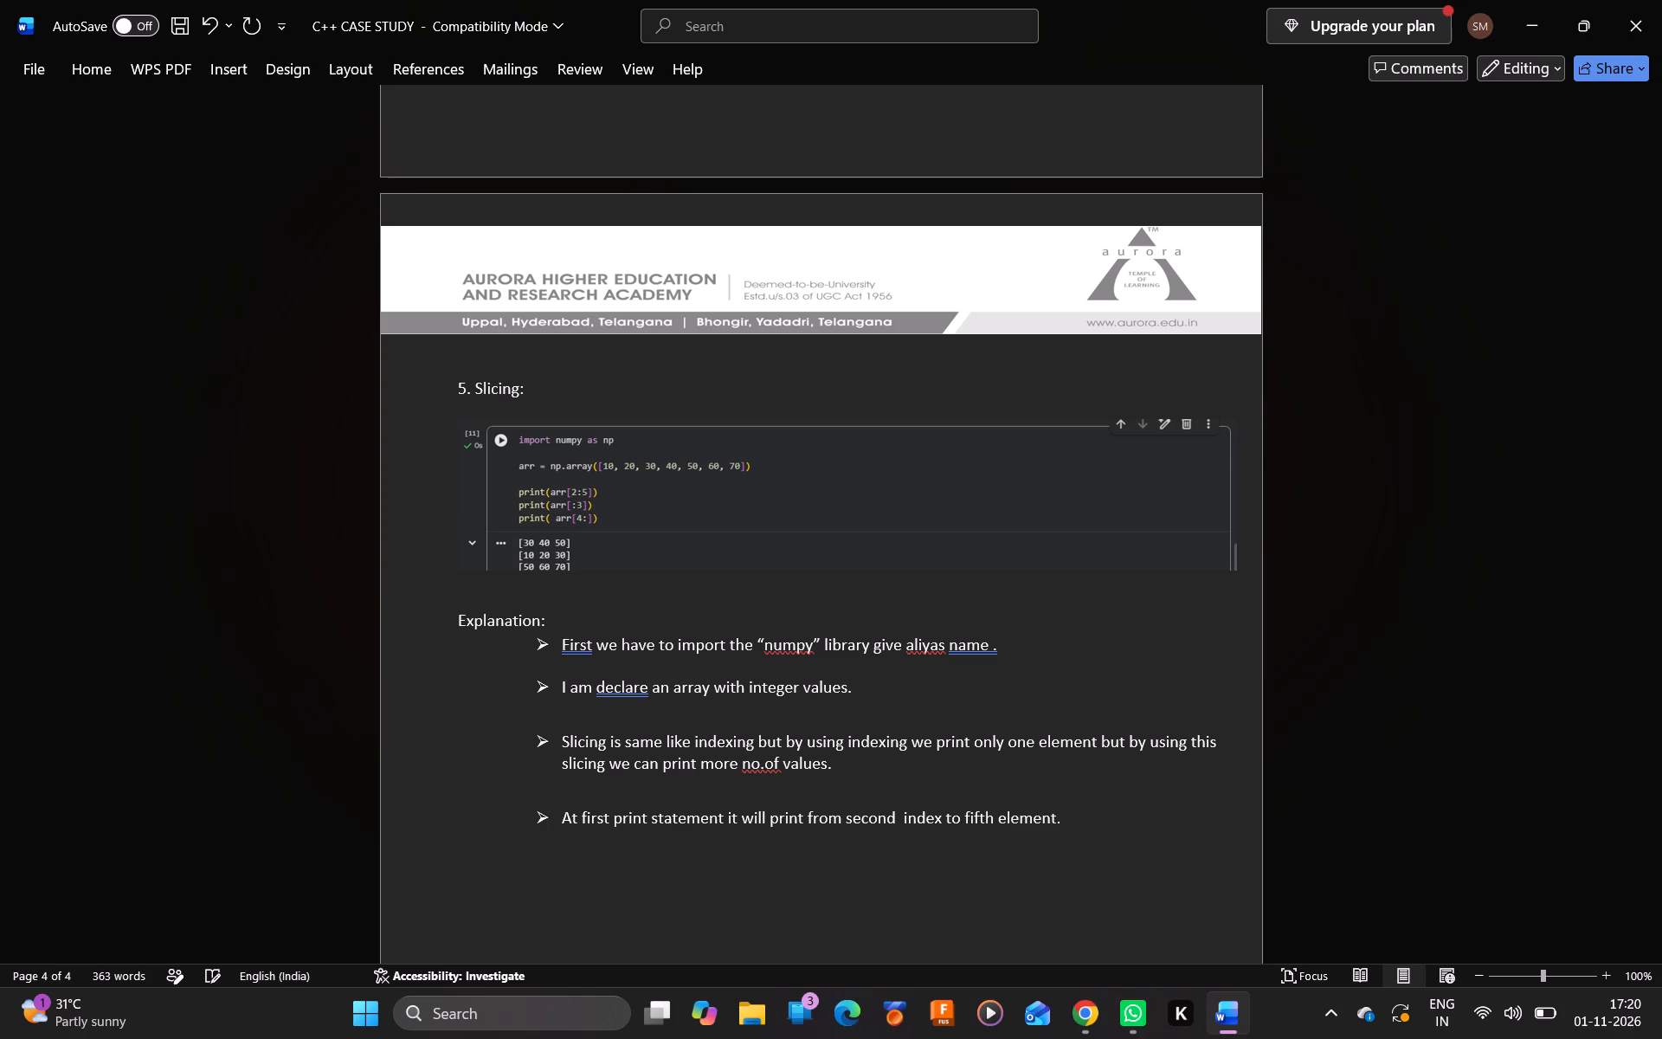
{"action": "key", "text": "space"}
{"action": "type", "text": "index"}
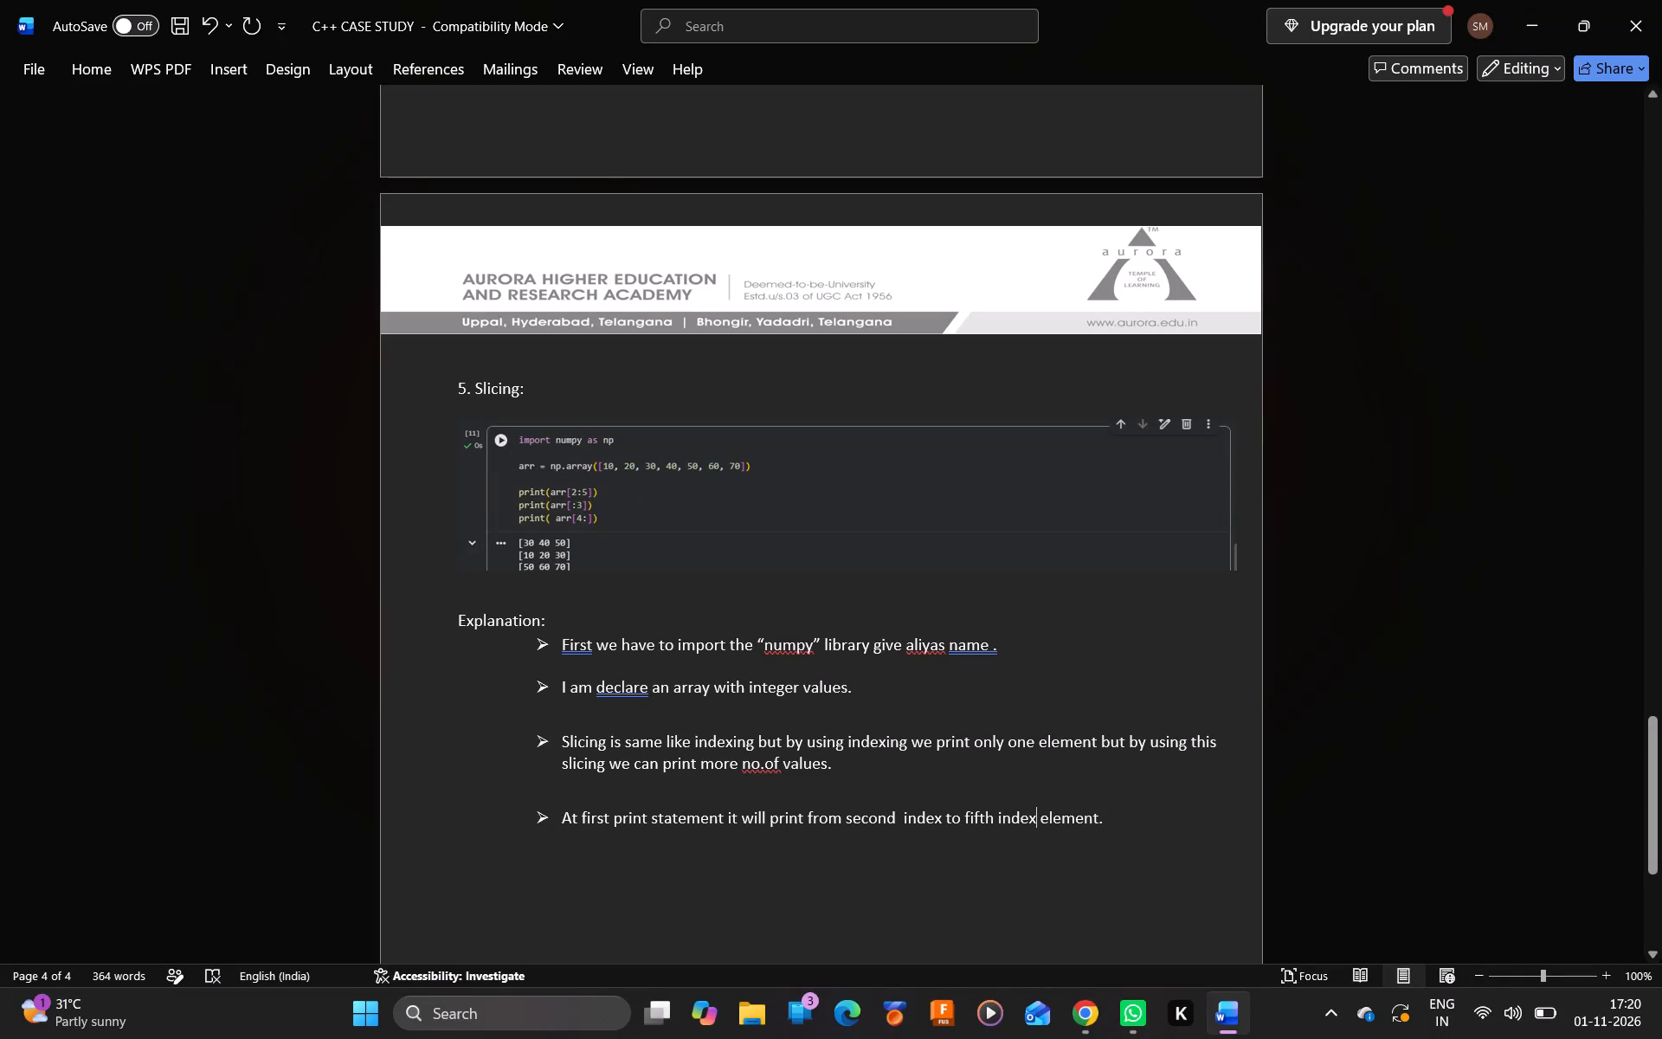
Copy the fourth Slicing bullet's full sentence and paste it as a fifth bullet, without an extra empty bullet.
{"action": "left_click_drag", "start_coordinate": [1105, 816], "coordinate": [589, 821]}
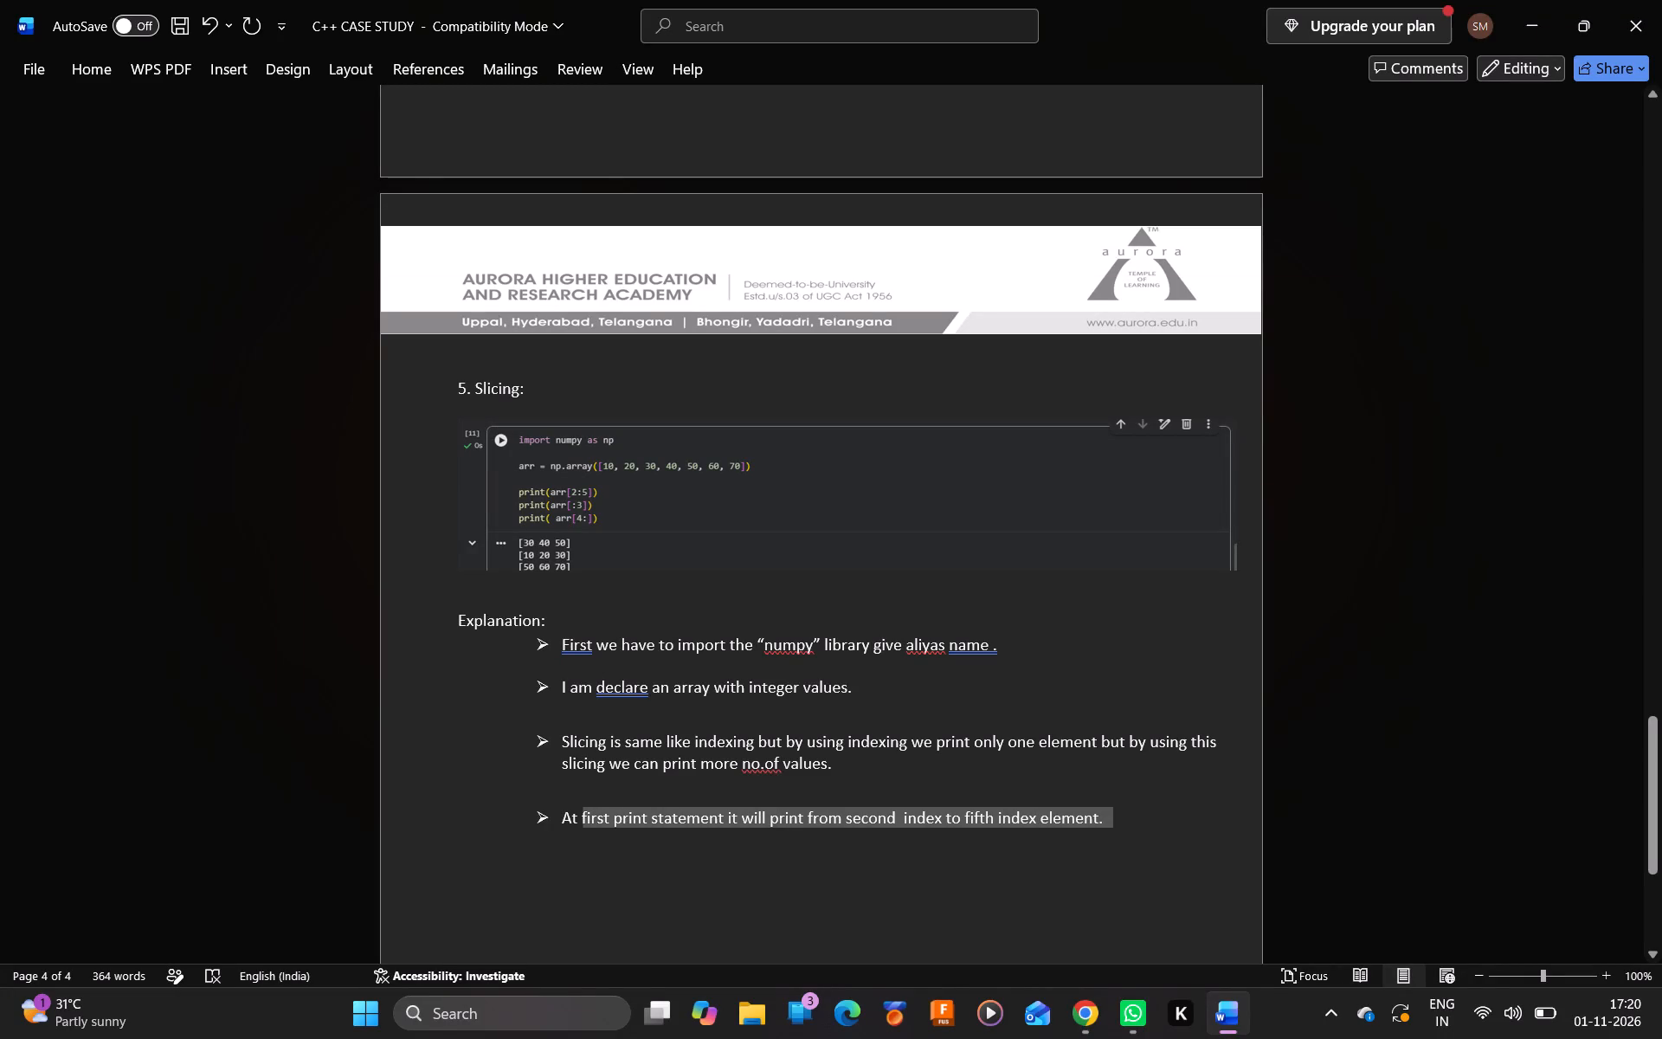
{"action": "left_click_drag", "start_coordinate": [589, 821], "coordinate": [570, 813]}
{"action": "key", "text": "ctrl+c"}
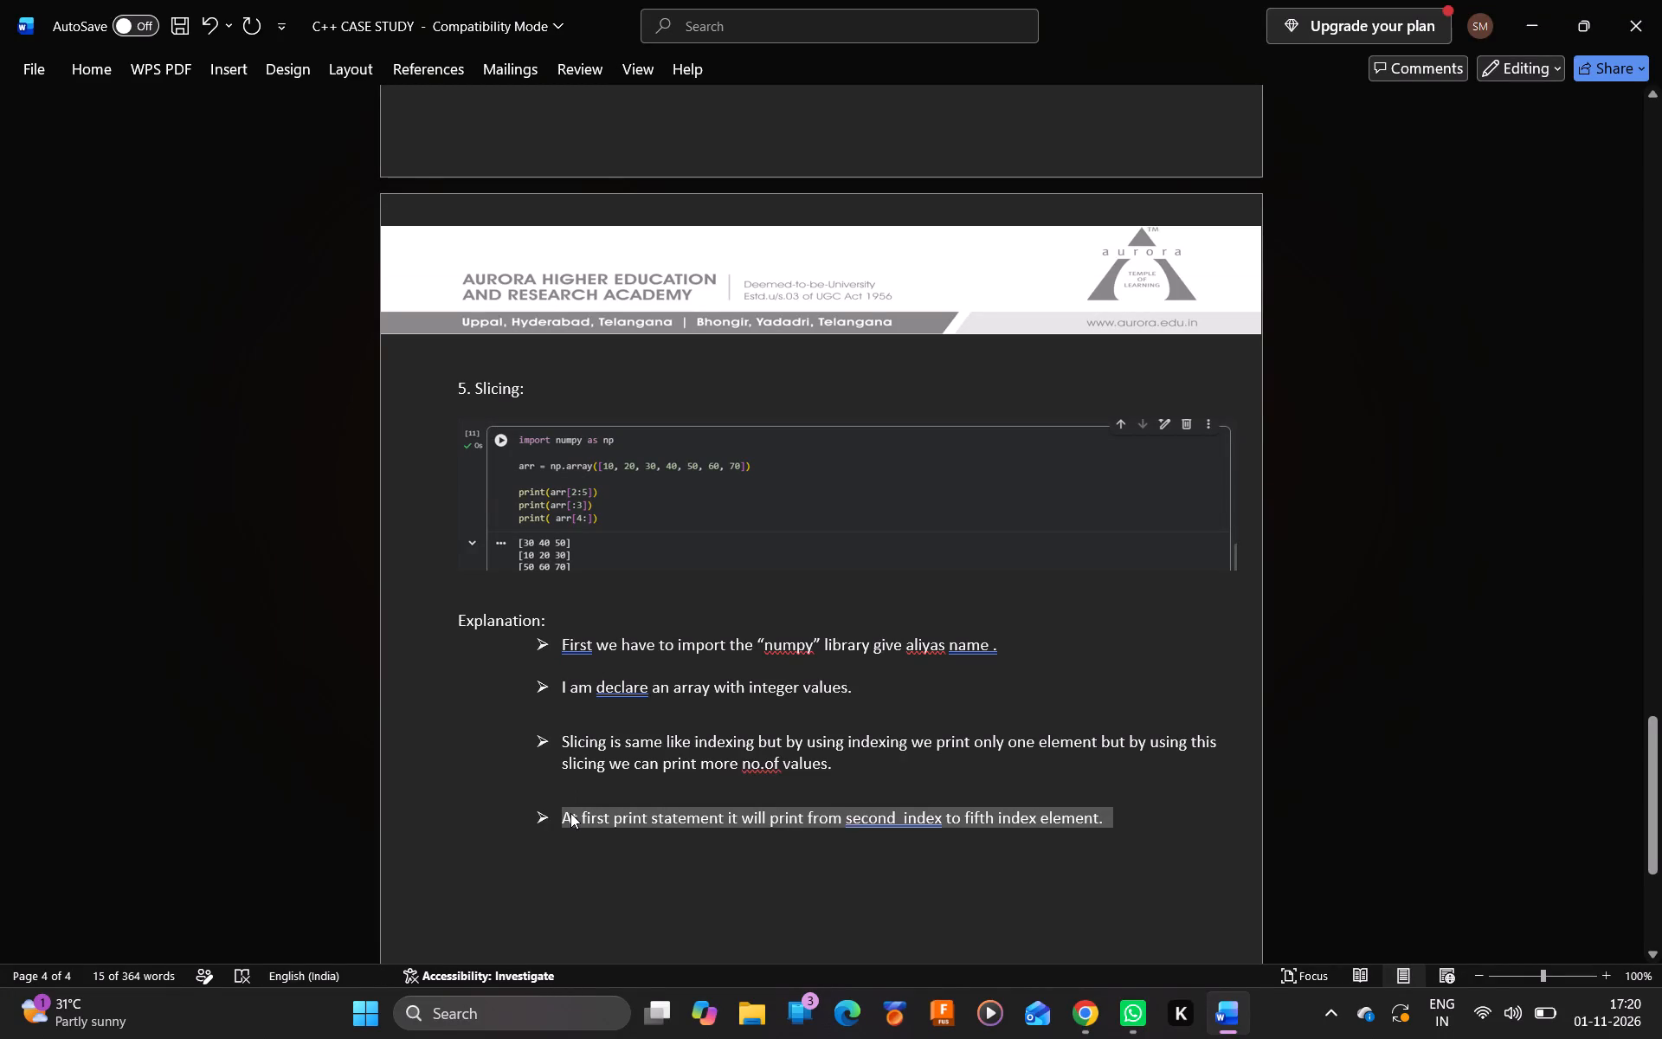
{"action": "left_click", "coordinate": [1121, 829]}
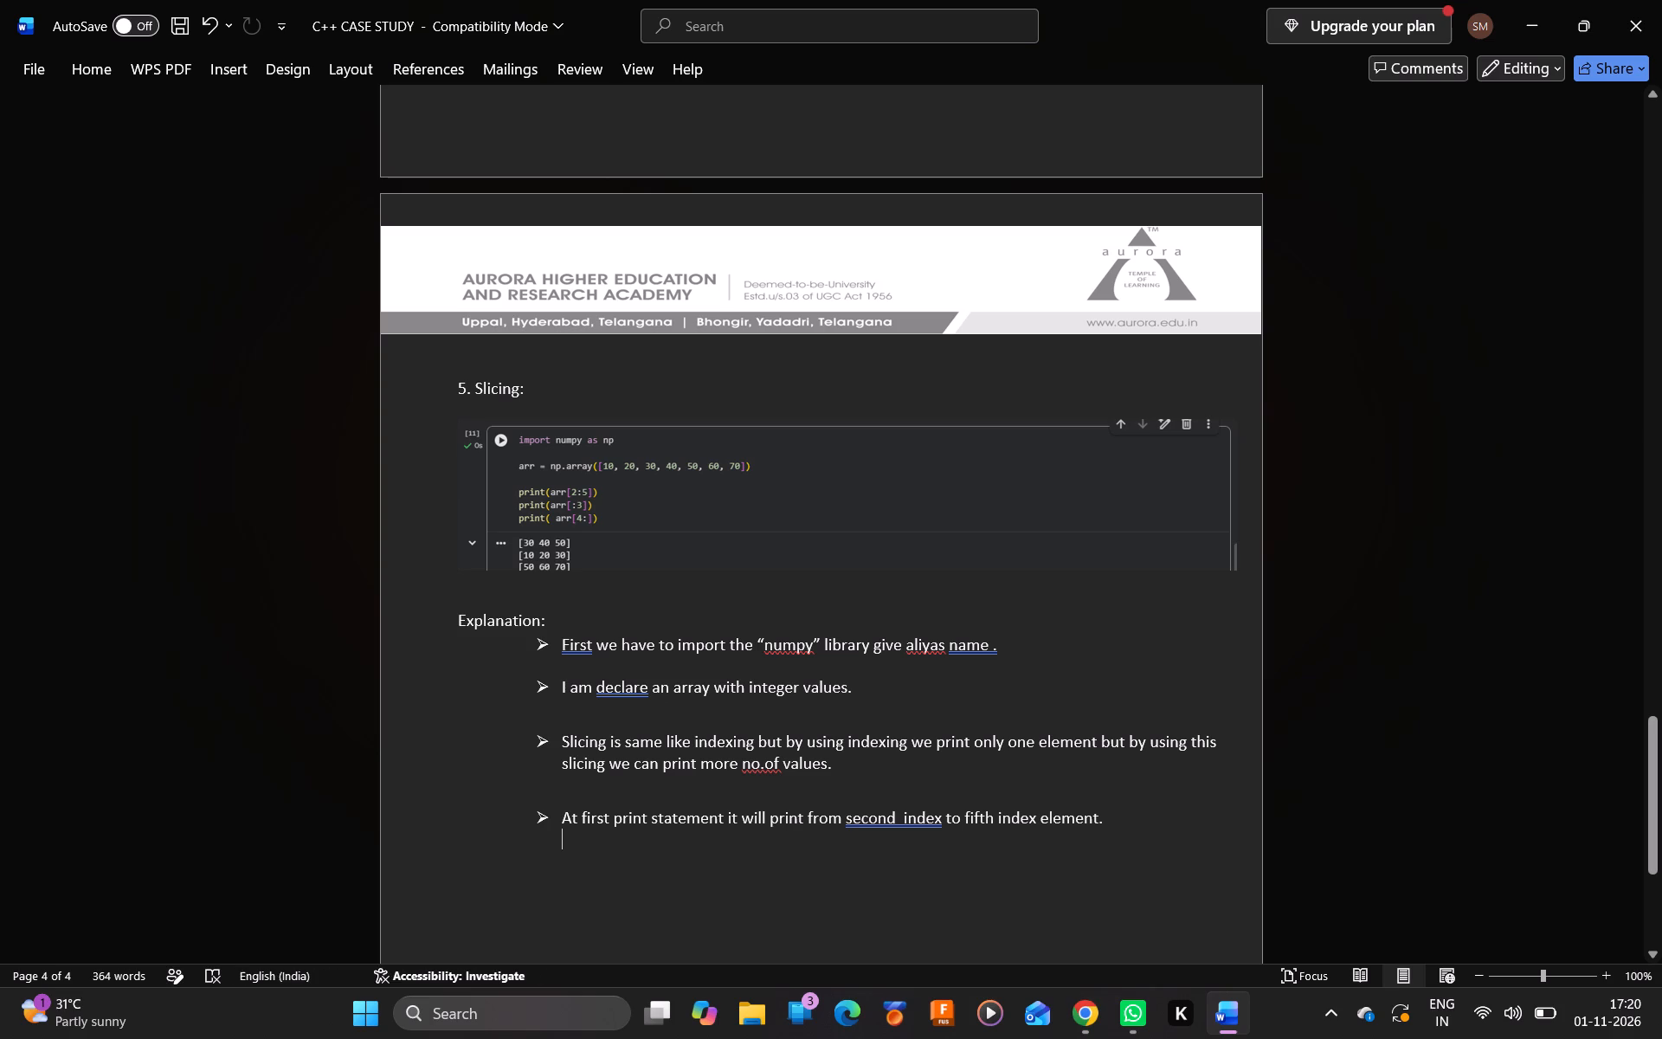
{"action": "left_click", "coordinate": [1117, 818]}
{"action": "key", "text": "Return"}
{"action": "key", "text": "ctrl+v"}
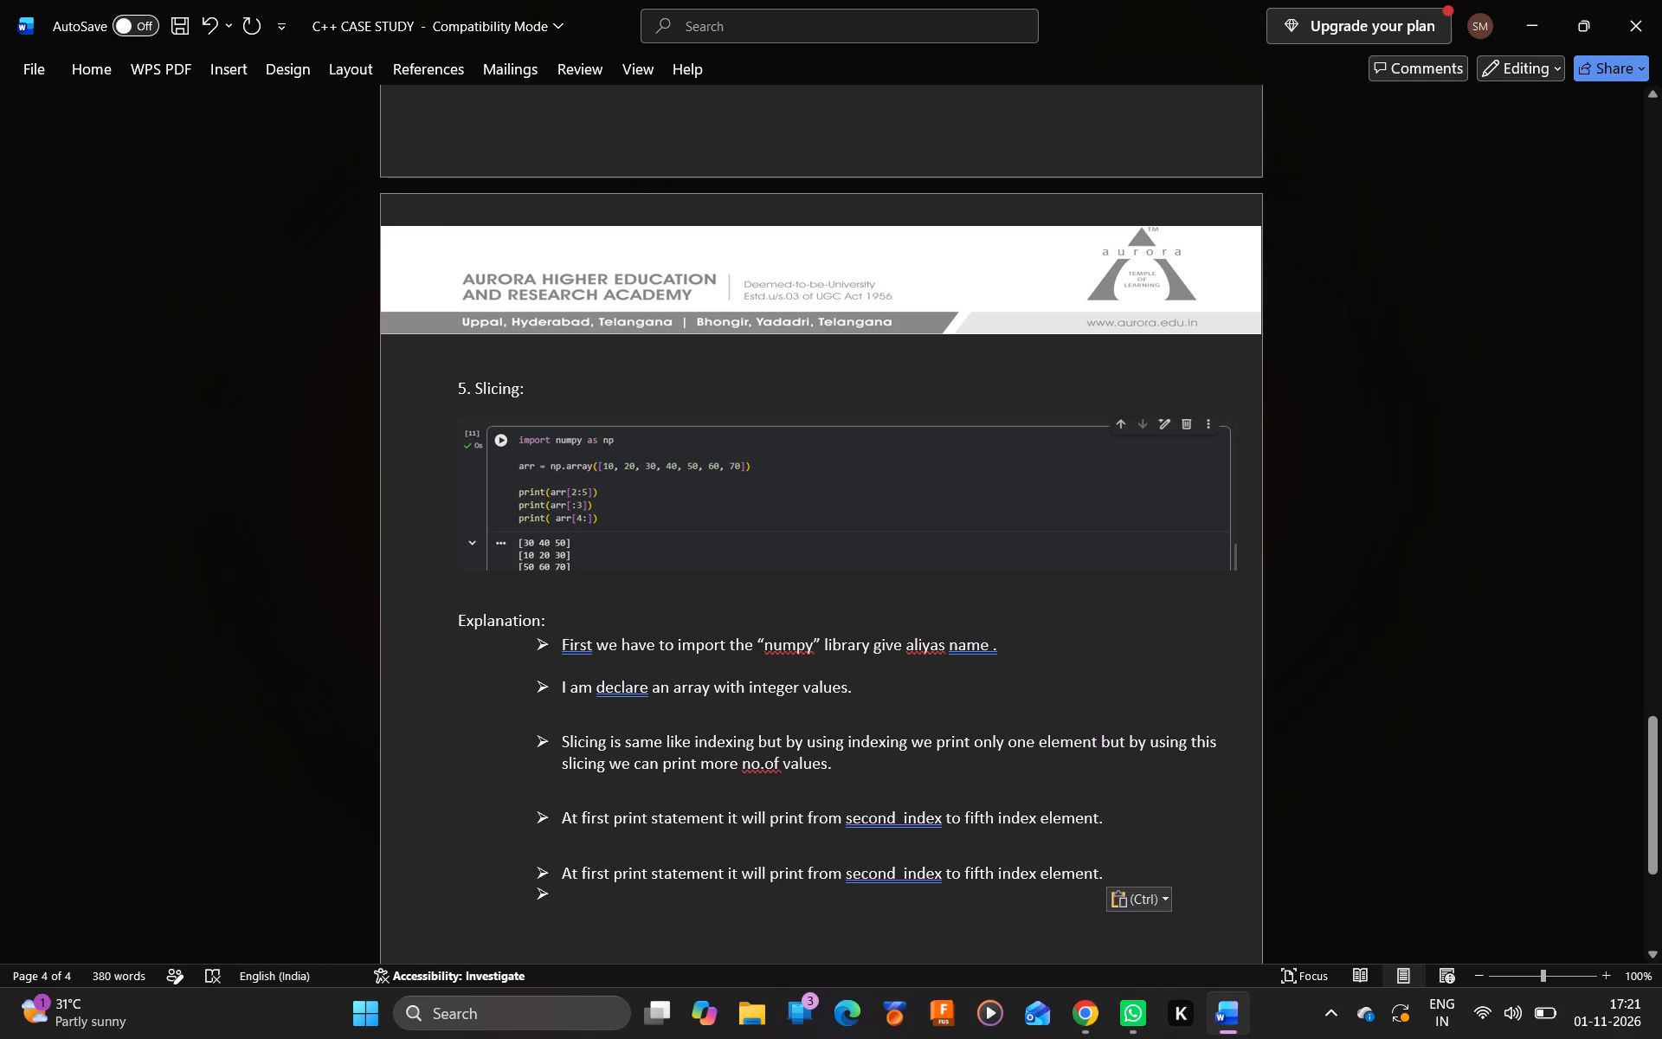
{"action": "key", "text": "BackSpace"}
Replace "first" with "second" before "print statement" in the fifth Slicing bullet.
{"action": "left_click", "coordinate": [608, 868]}
{"action": "key", "text": "BackSpace"}
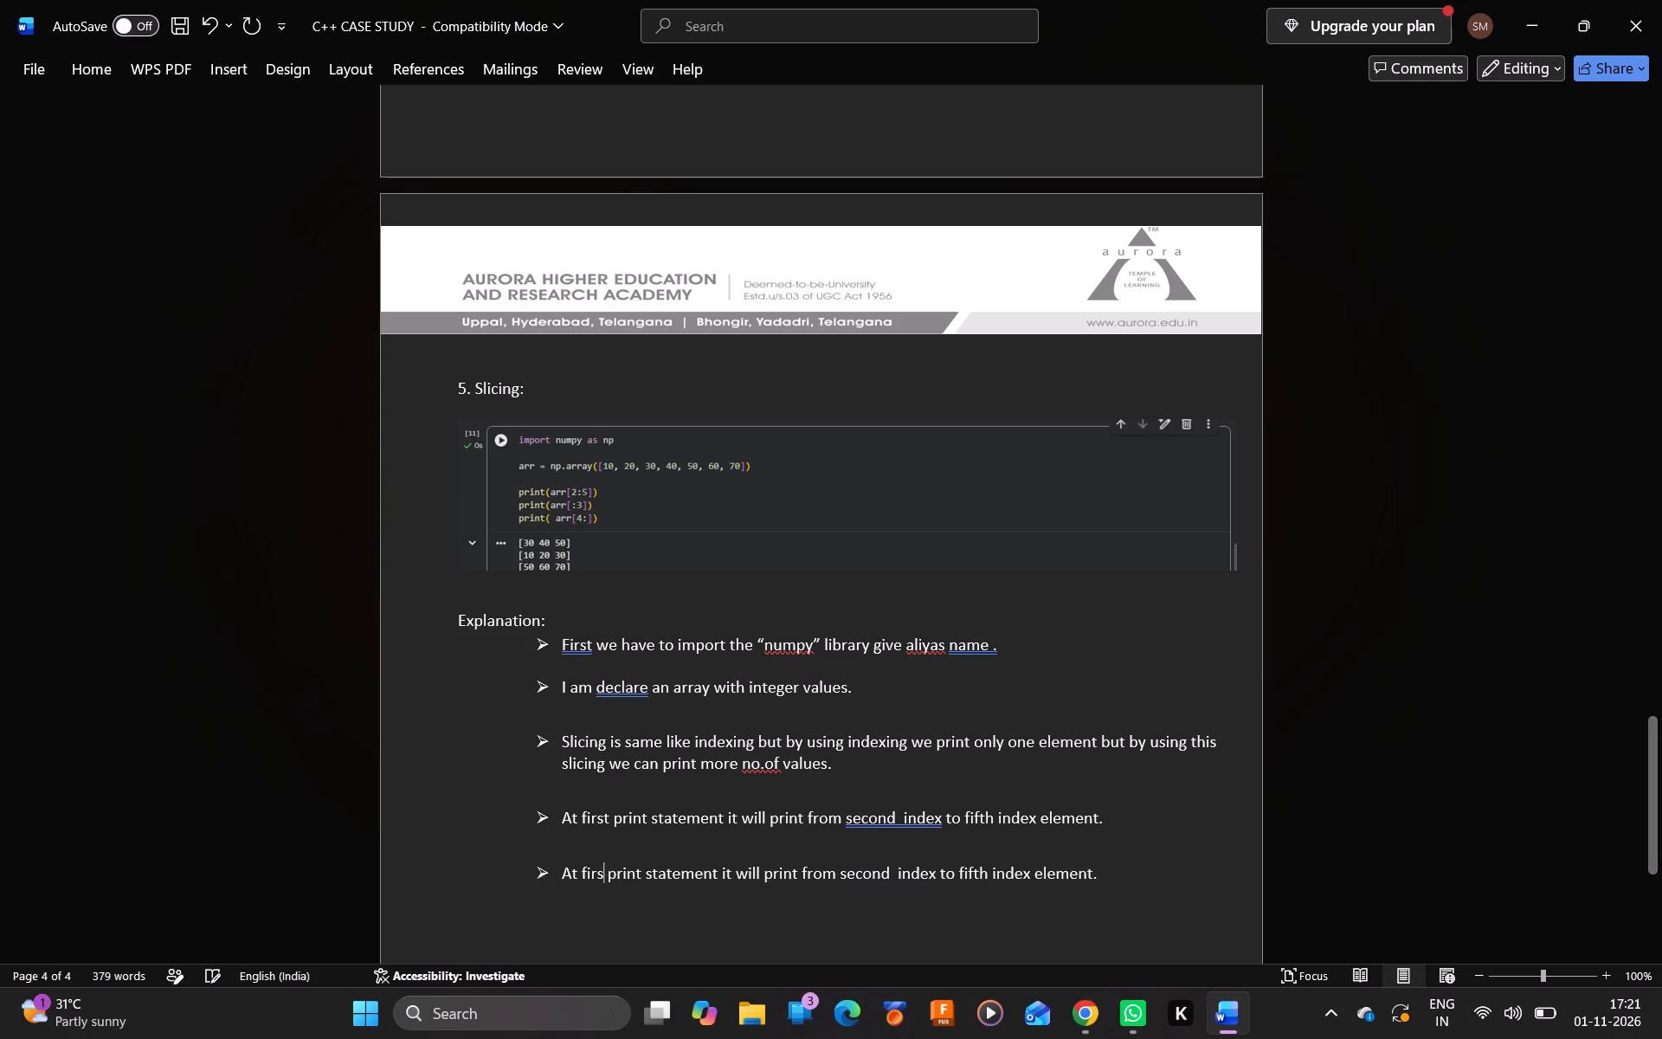
{"action": "key", "text": "BackSpace"}
{"action": "key", "text": "BackSpace"}
{"action": "key", "text": "BackSpace"}
{"action": "key", "text": "BackSpace"}
{"action": "type", "text": "second"}
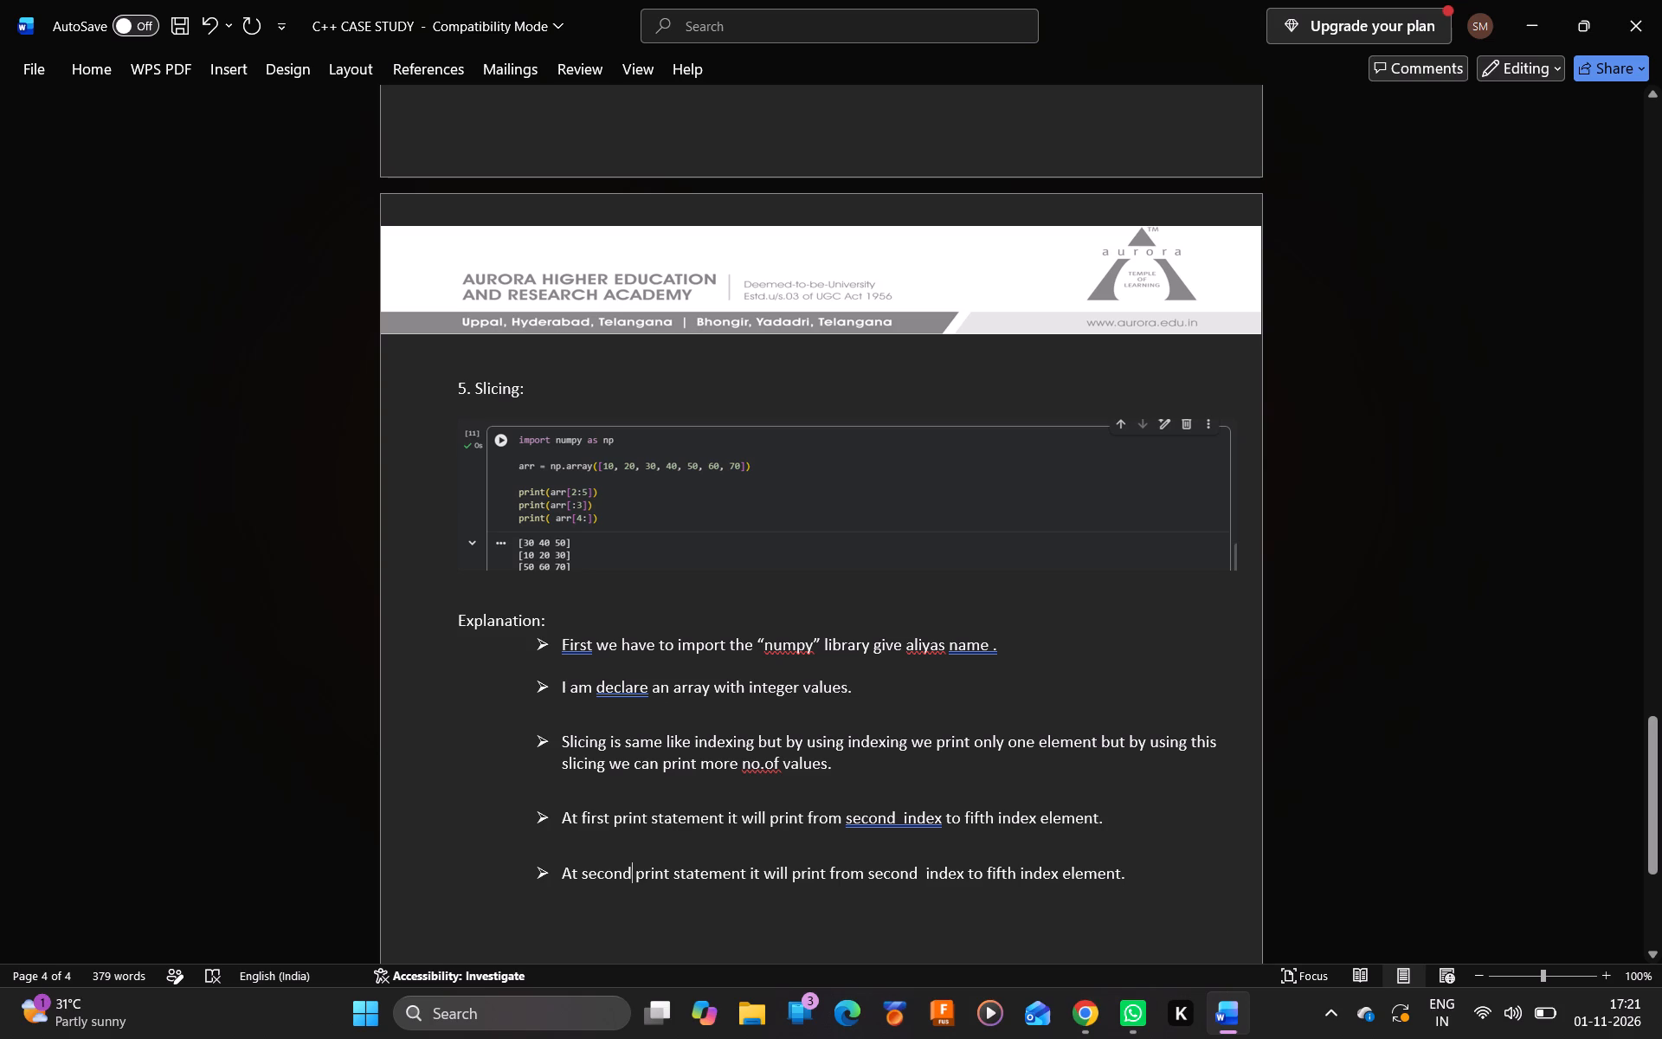
In the fifth Slicing bullet, replace "from second index to fifth" with "first three elements".
{"action": "left_click", "coordinate": [1011, 872]}
{"action": "key", "text": "Right"}
{"action": "key", "text": "BackSpace"}
{"action": "key", "text": "BackSpace"}
{"action": "key", "text": "BackSpace"}
{"action": "key", "text": "BackSpace"}
{"action": "key", "text": "BackSpace"}
{"action": "key", "text": "BackSpace"}
{"action": "key", "text": "BackSpace"}
{"action": "key", "text": "BackSpace"}
{"action": "key", "text": "BackSpace"}
{"action": "key", "text": "BackSpace"}
{"action": "key", "text": "BackSpace"}
{"action": "key", "text": "BackSpace"}
{"action": "key", "text": "BackSpace"}
{"action": "key", "text": "BackSpace"}
{"action": "key", "text": "BackSpace"}
{"action": "key", "text": "BackSpace"}
{"action": "key", "text": "BackSpace"}
{"action": "key", "text": "BackSpace"}
{"action": "key", "text": "BackSpace"}
{"action": "key", "text": "BackSpace"}
{"action": "key", "text": "BackSpace"}
{"action": "key", "text": "BackSpace"}
{"action": "key", "text": "BackSpace"}
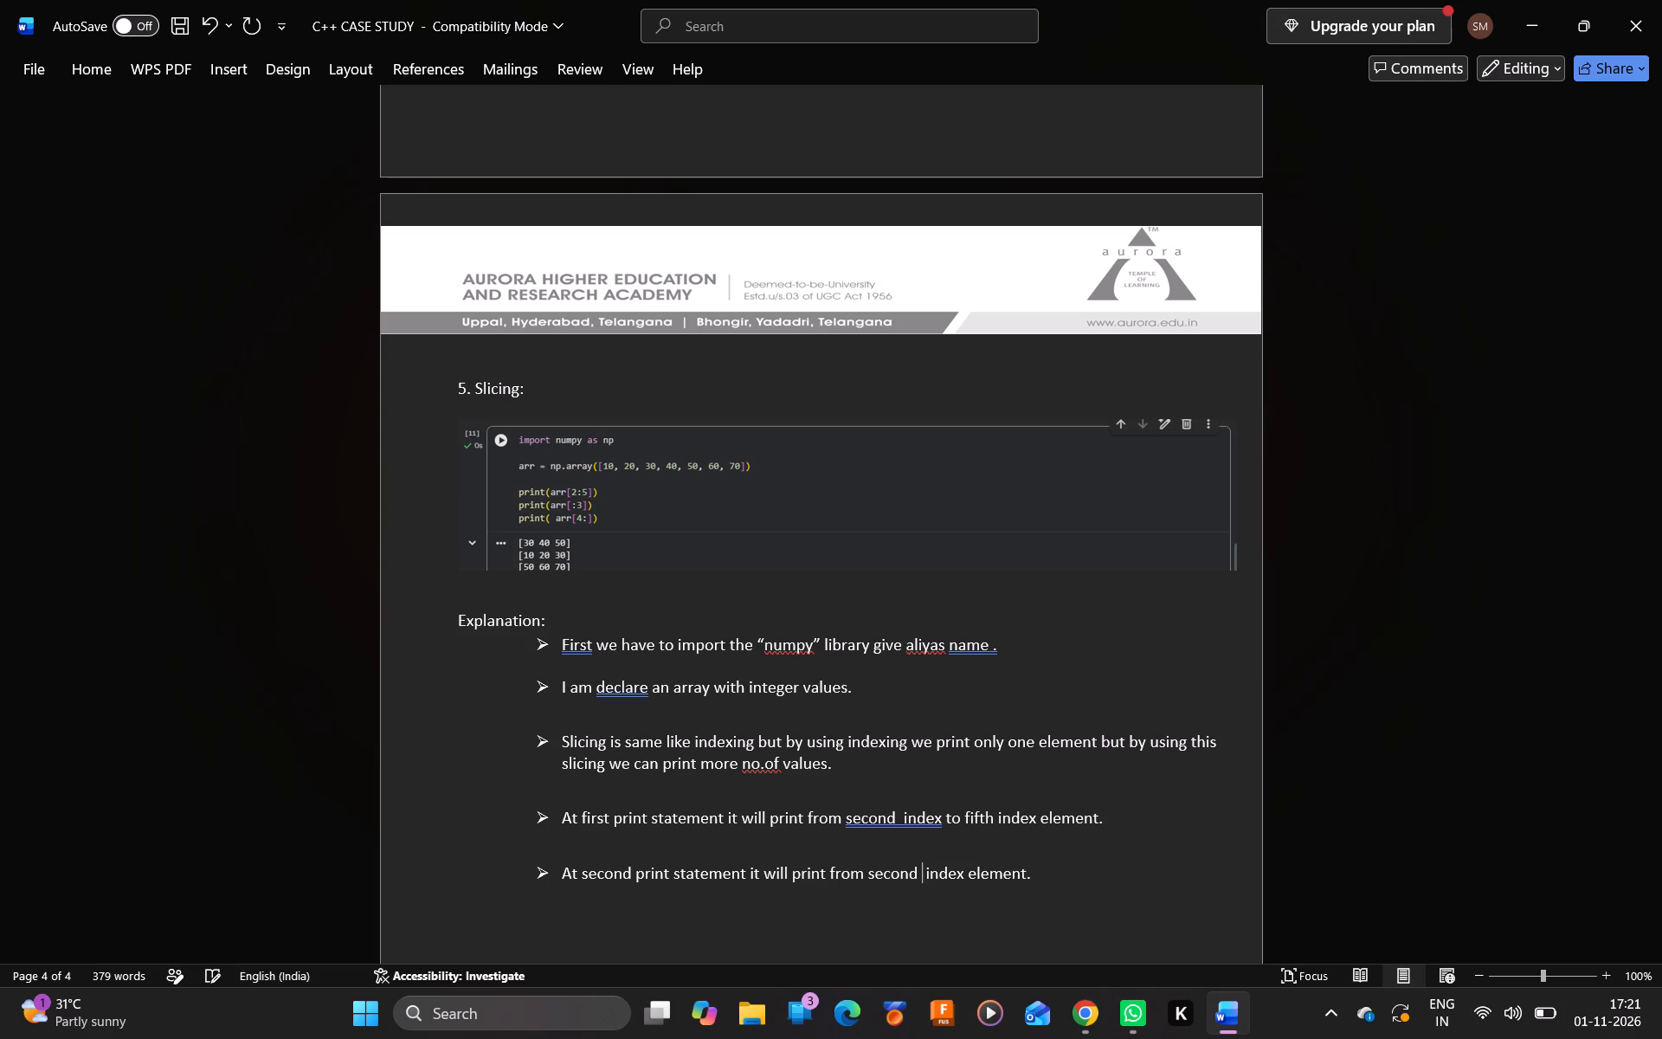
{"action": "key", "text": "BackSpace"}
{"action": "key", "text": "BackSpace"}
{"action": "key", "text": "BackSpace"}
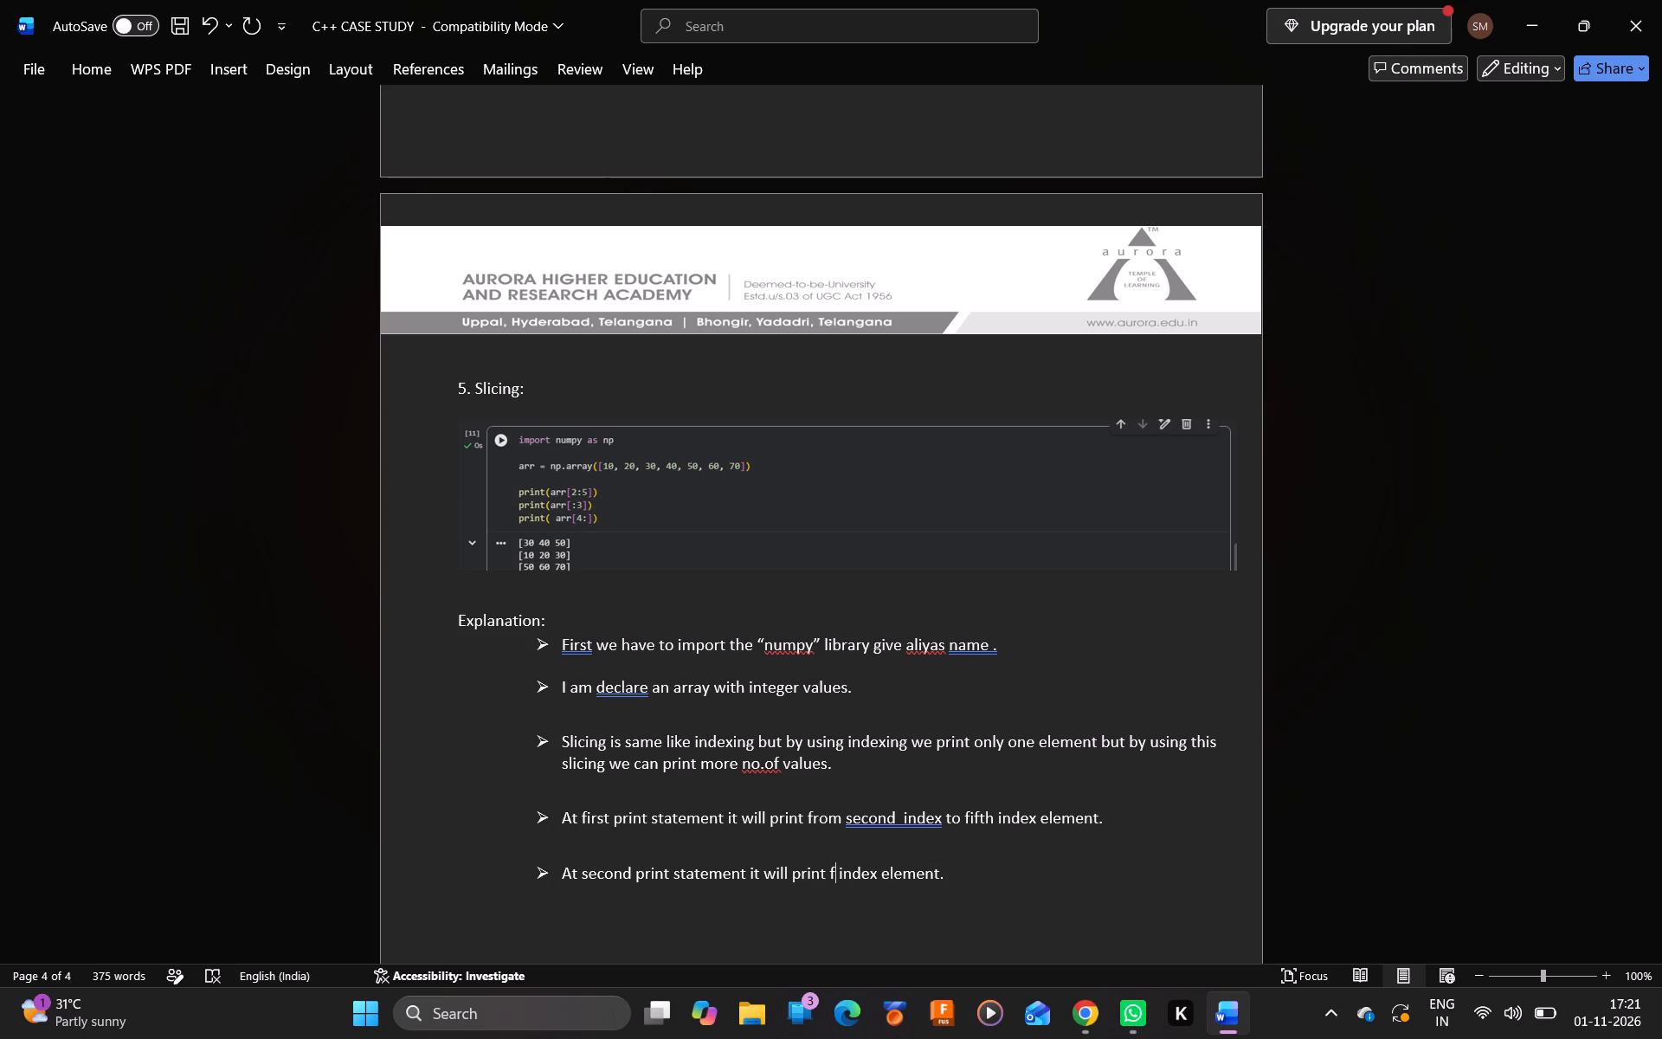
{"action": "key", "text": "BackSpace"}
{"action": "type", "text": "first"}
{"action": "key", "text": "space"}
{"action": "type", "text": "three"}
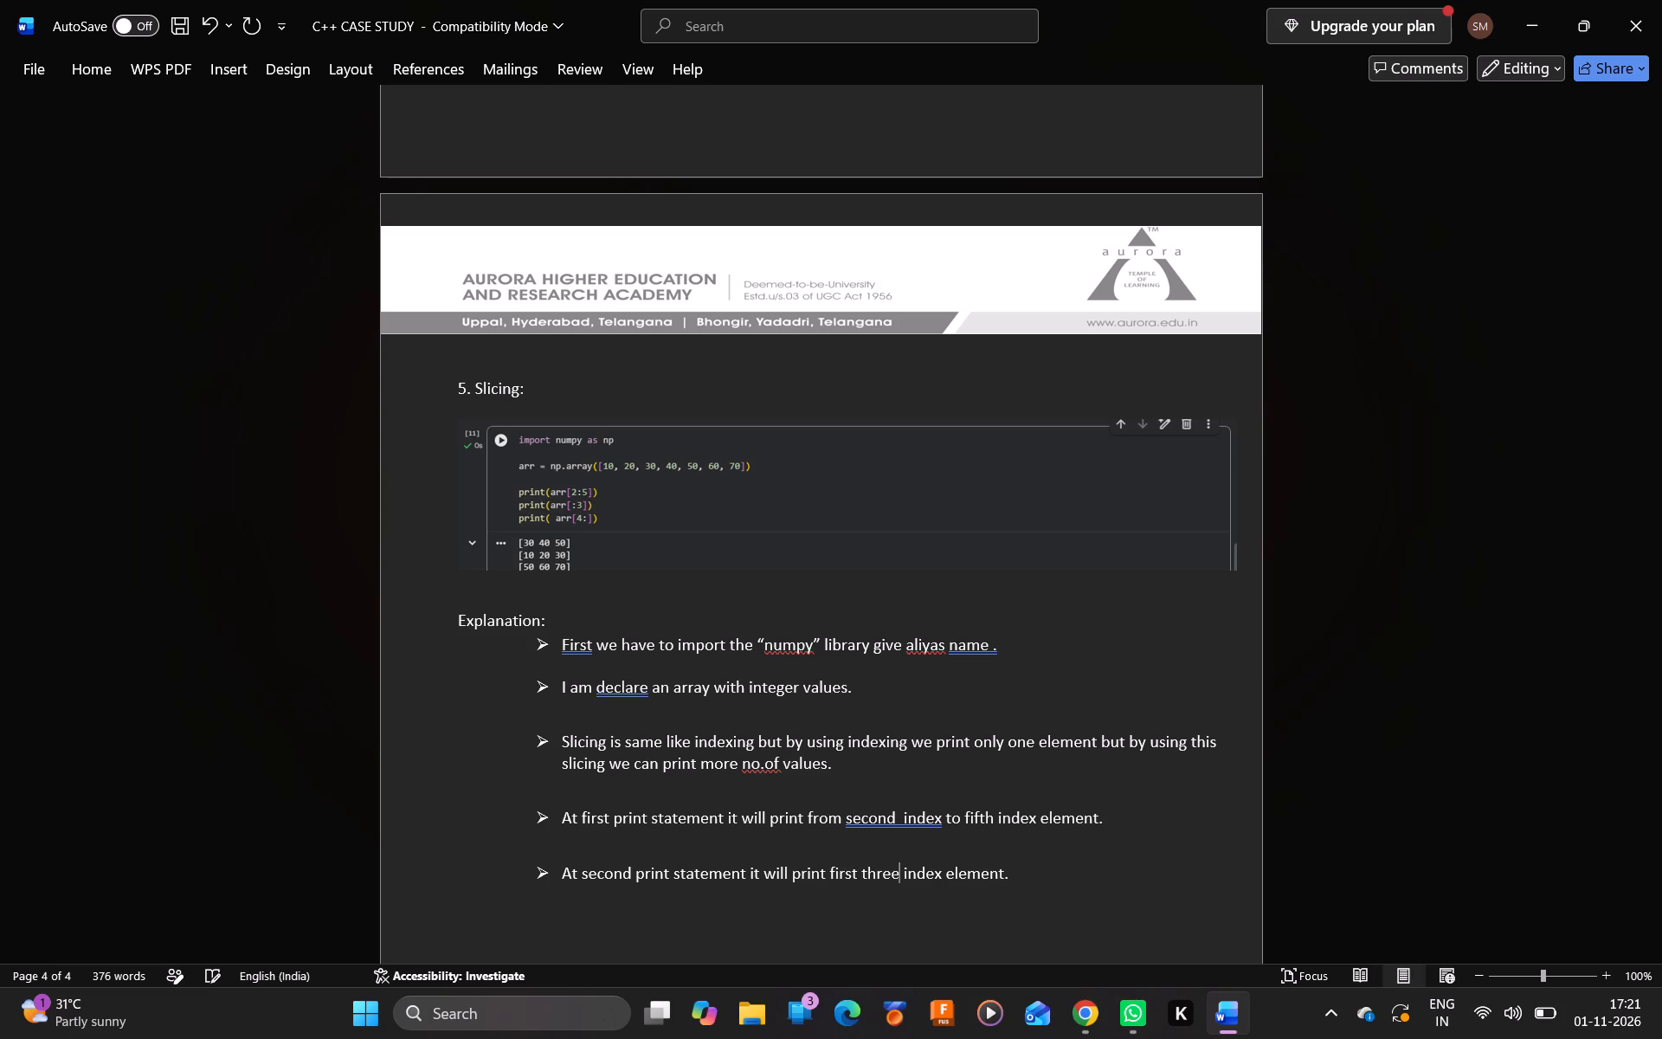
{"action": "key", "text": "space"}
{"action": "type", "text": "element"}
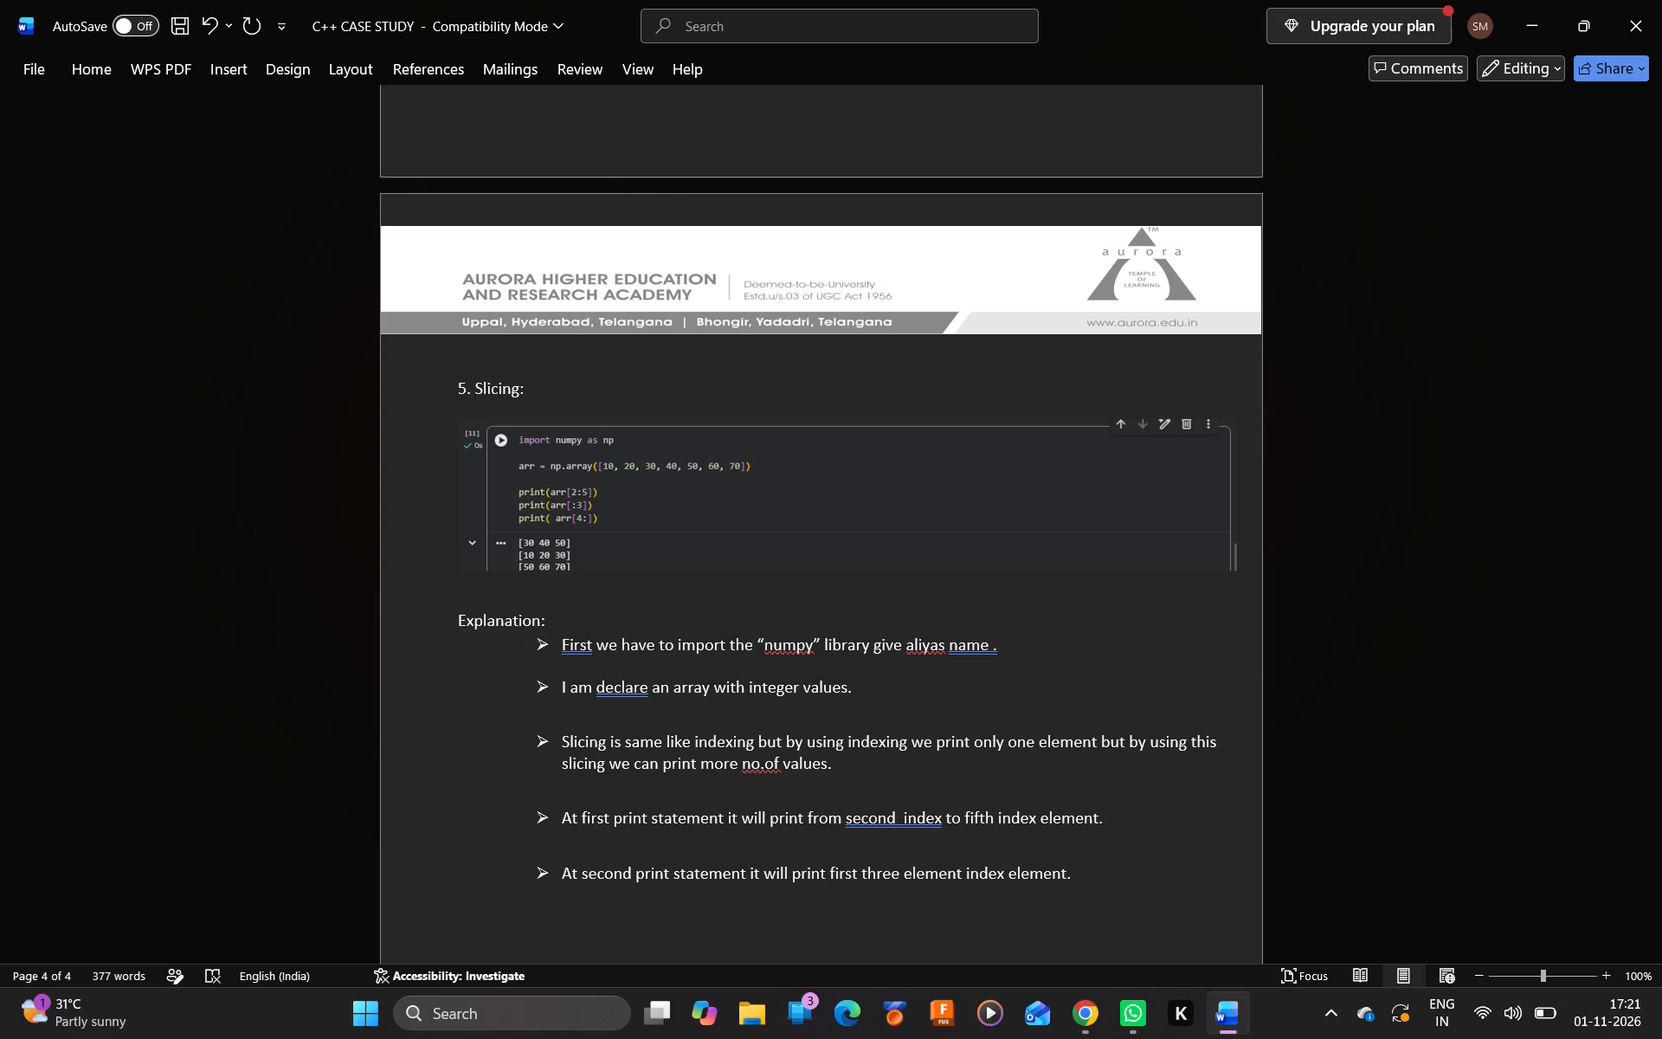
{"action": "key", "text": "s"}
Delete the leftover "index element." from the fifth Slicing bullet and end the sentence with a period.
{"action": "left_click", "coordinate": [1088, 870]}
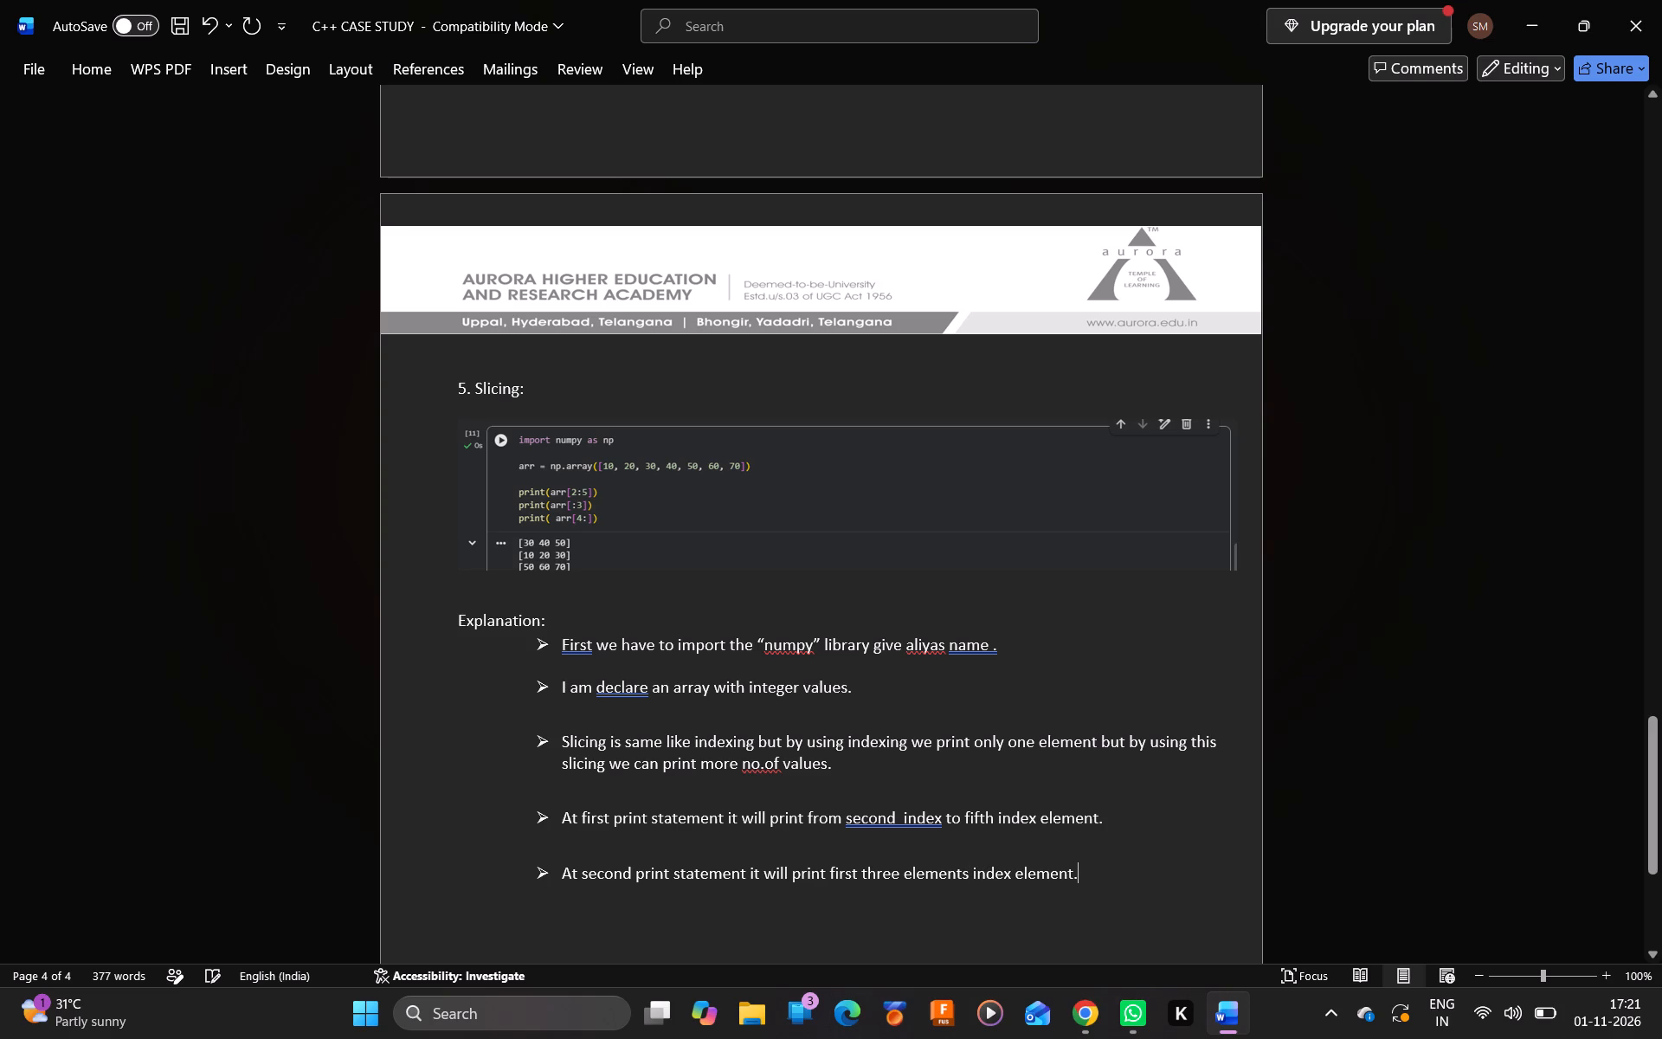
{"action": "key", "text": "BackSpace"}
{"action": "key", "text": "BackSpace"}
{"action": "key", "text": "BackSpace"}
{"action": "key", "text": "BackSpace"}
{"action": "key", "text": "BackSpace"}
{"action": "key", "text": "BackSpace"}
{"action": "key", "text": "BackSpace"}
{"action": "key", "text": "BackSpace"}
{"action": "key", "text": "BackSpace"}
{"action": "key", "text": "BackSpace"}
{"action": "key", "text": "BackSpace"}
{"action": "key", "text": "BackSpace"}
{"action": "key", "text": "BackSpace"}
{"action": "key", "text": "BackSpace"}
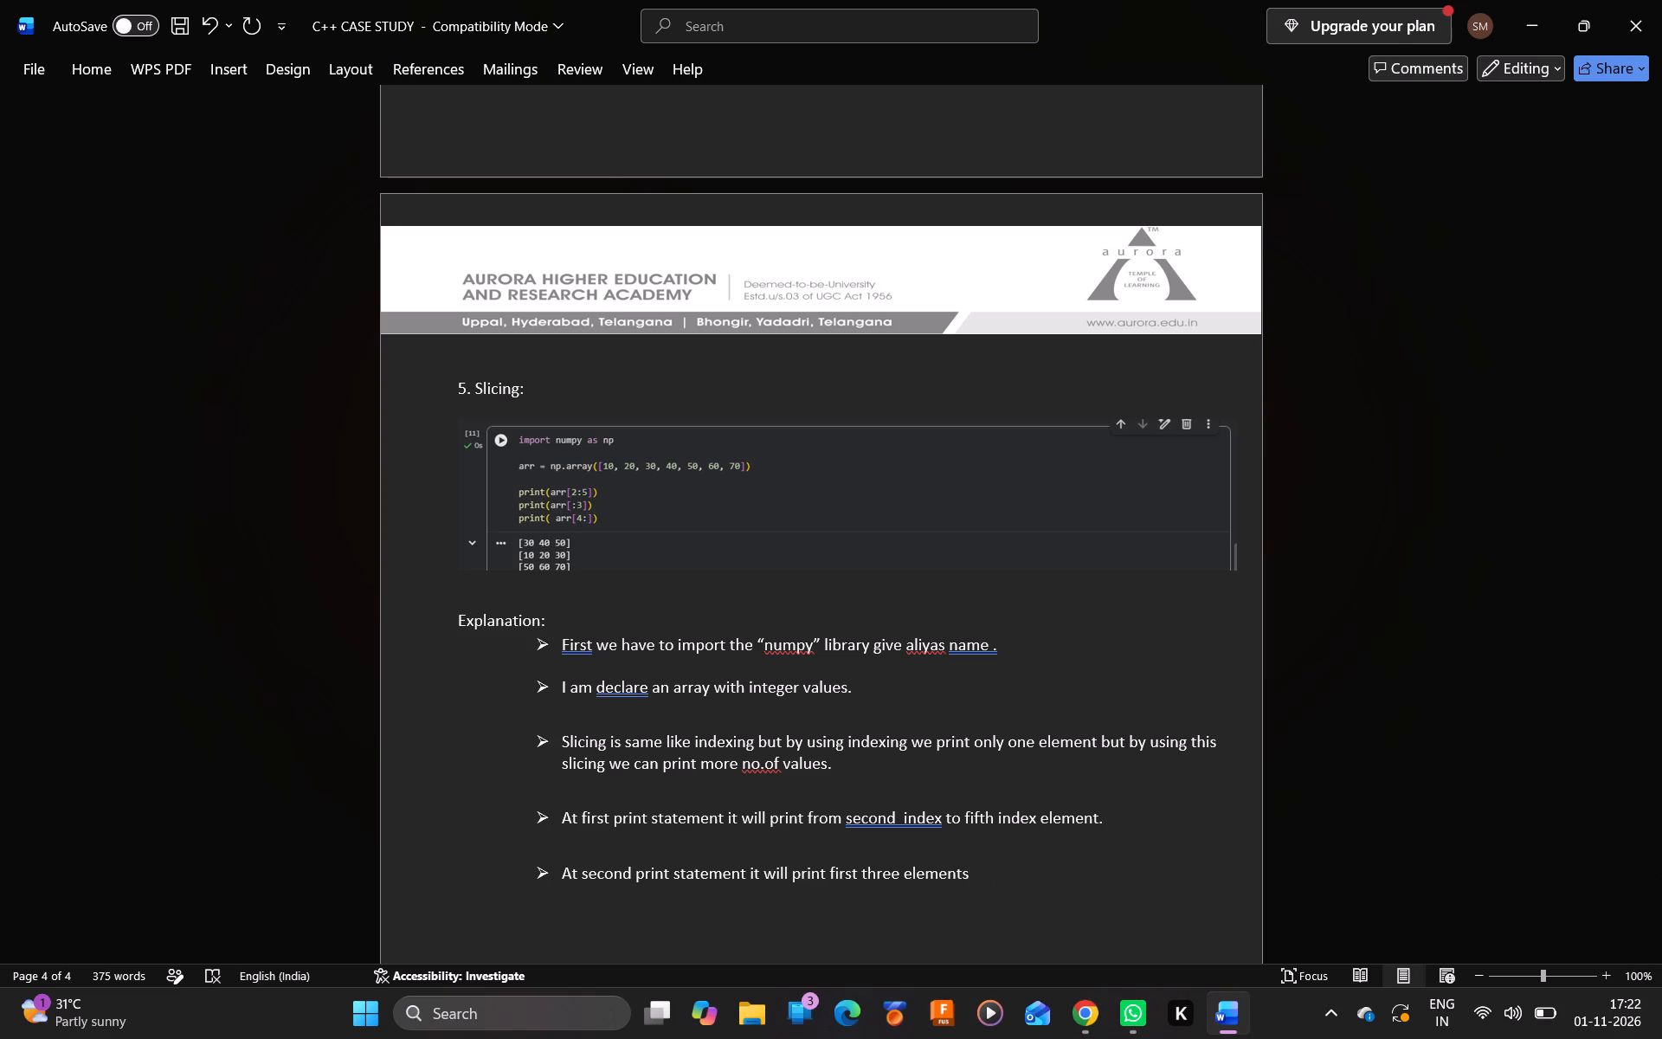
{"action": "key", "text": "period"}
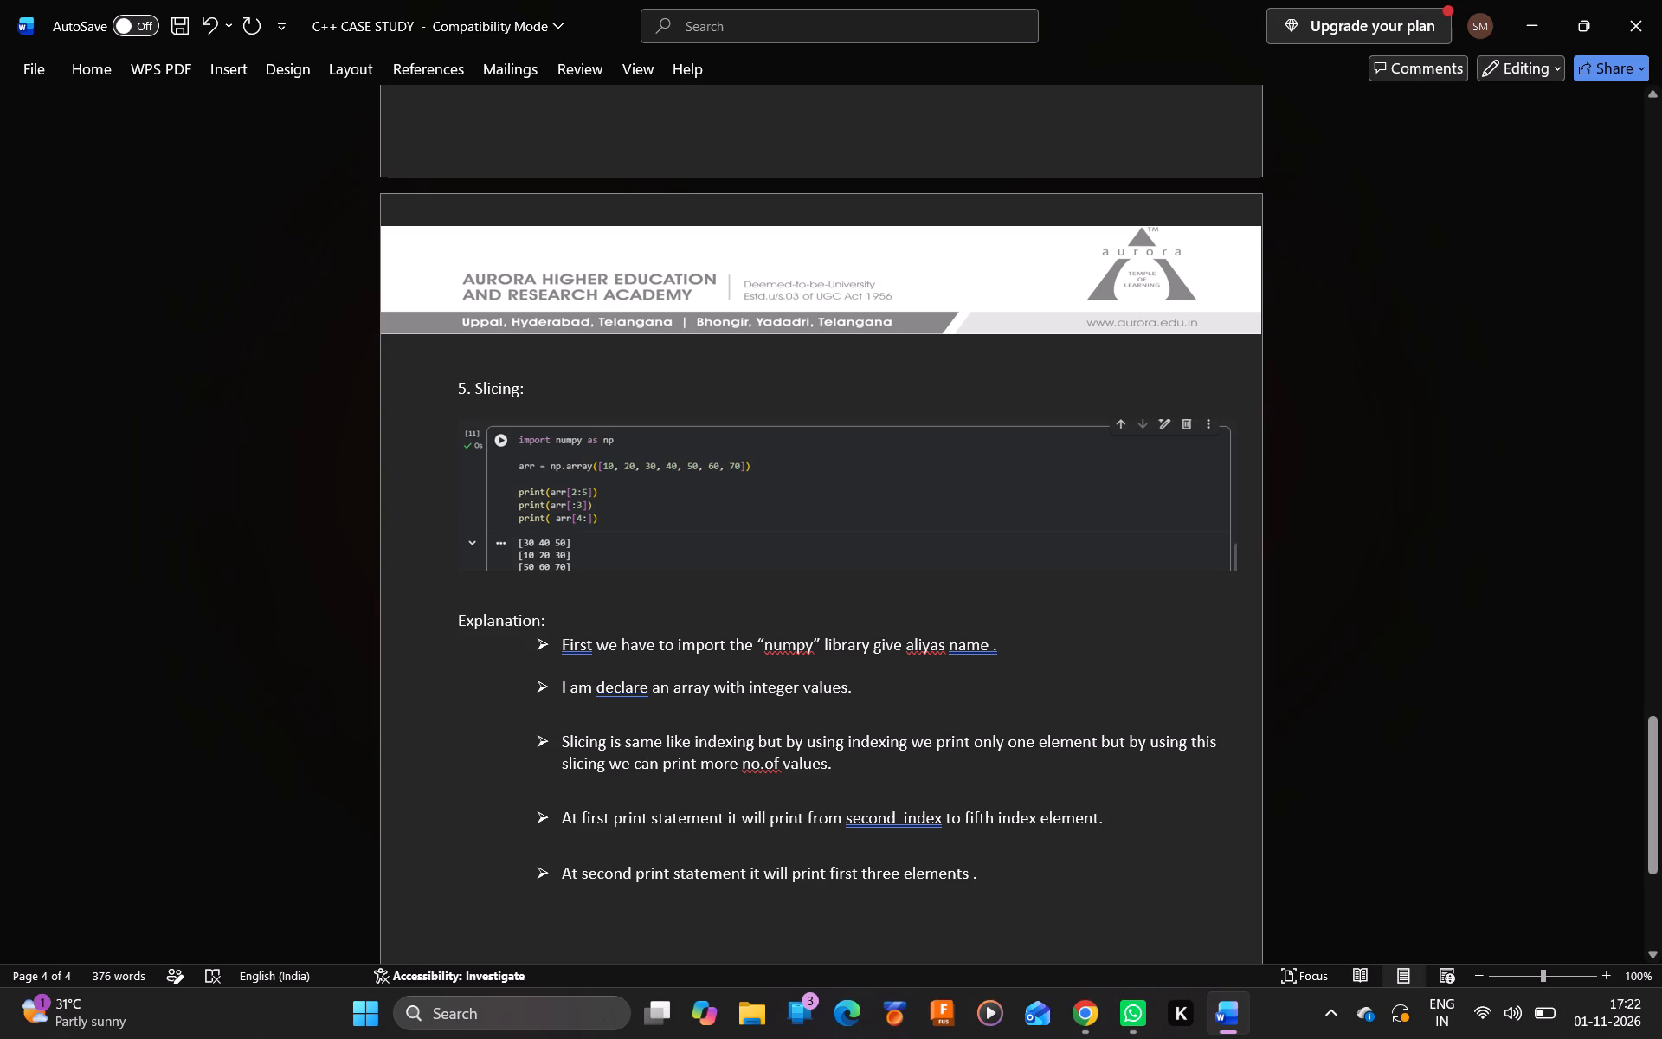
Insert "from" before "first three" in the fifth Slicing bullet.
{"action": "left_click", "coordinate": [826, 872]}
{"action": "key", "text": "space"}
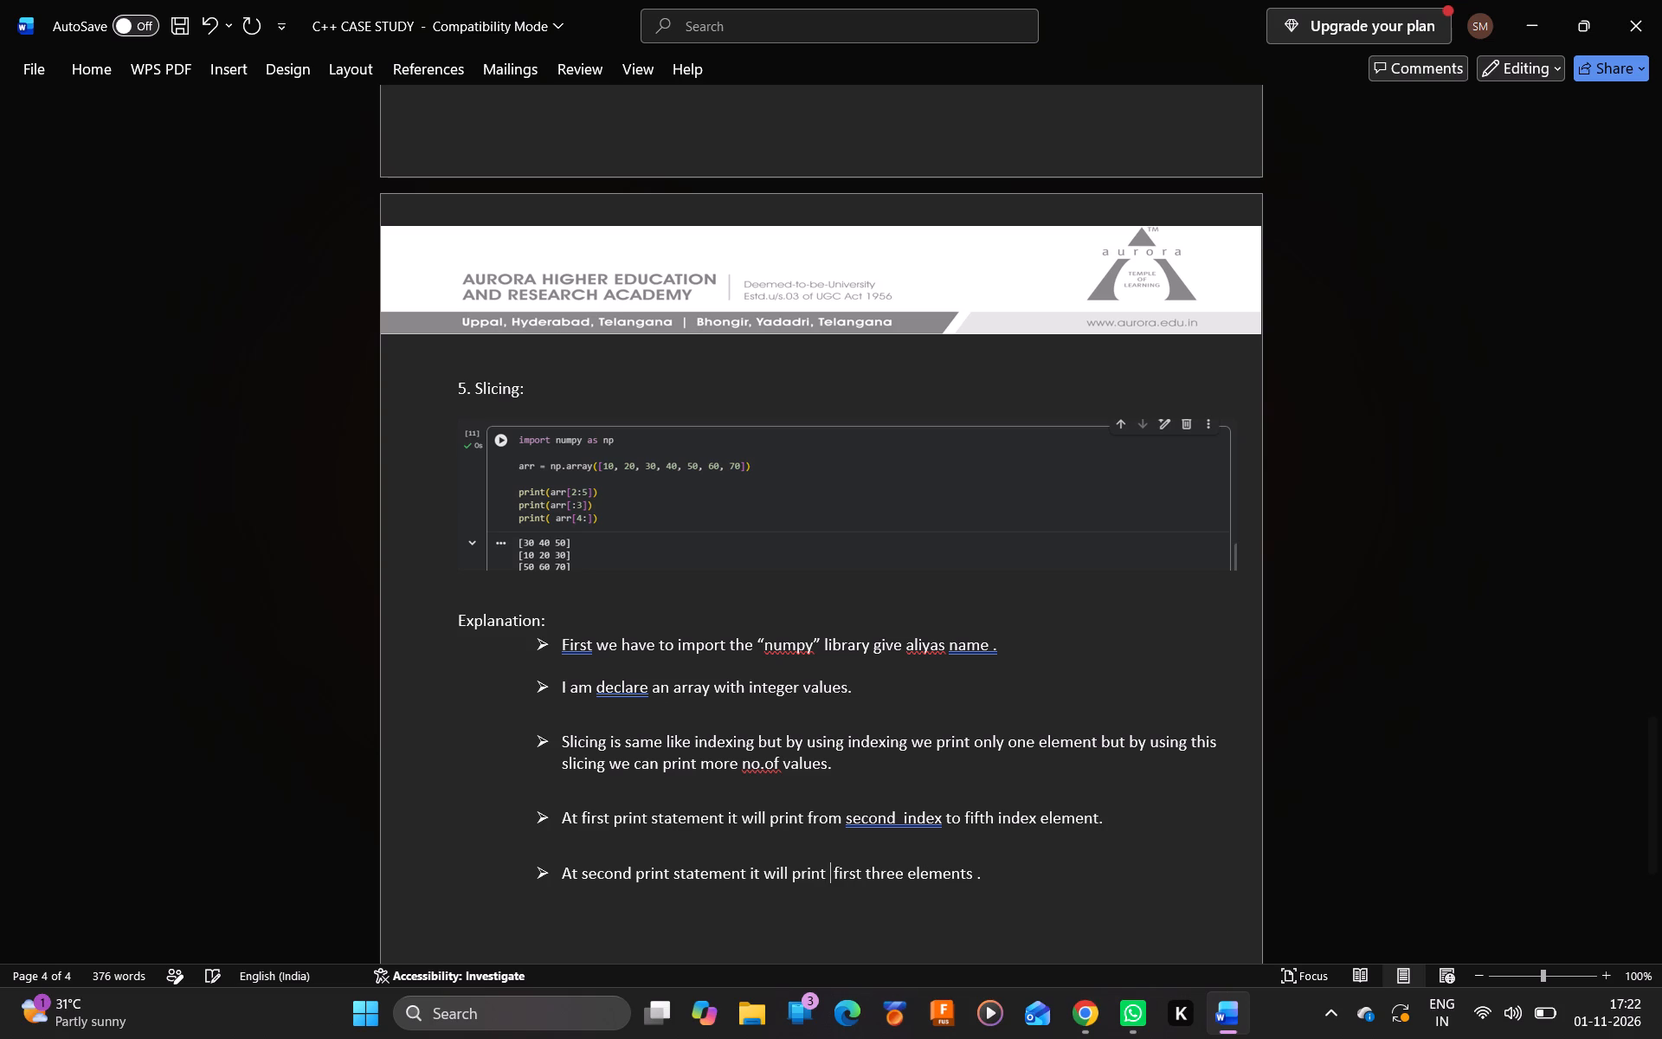
{"action": "type", "text": "from"}
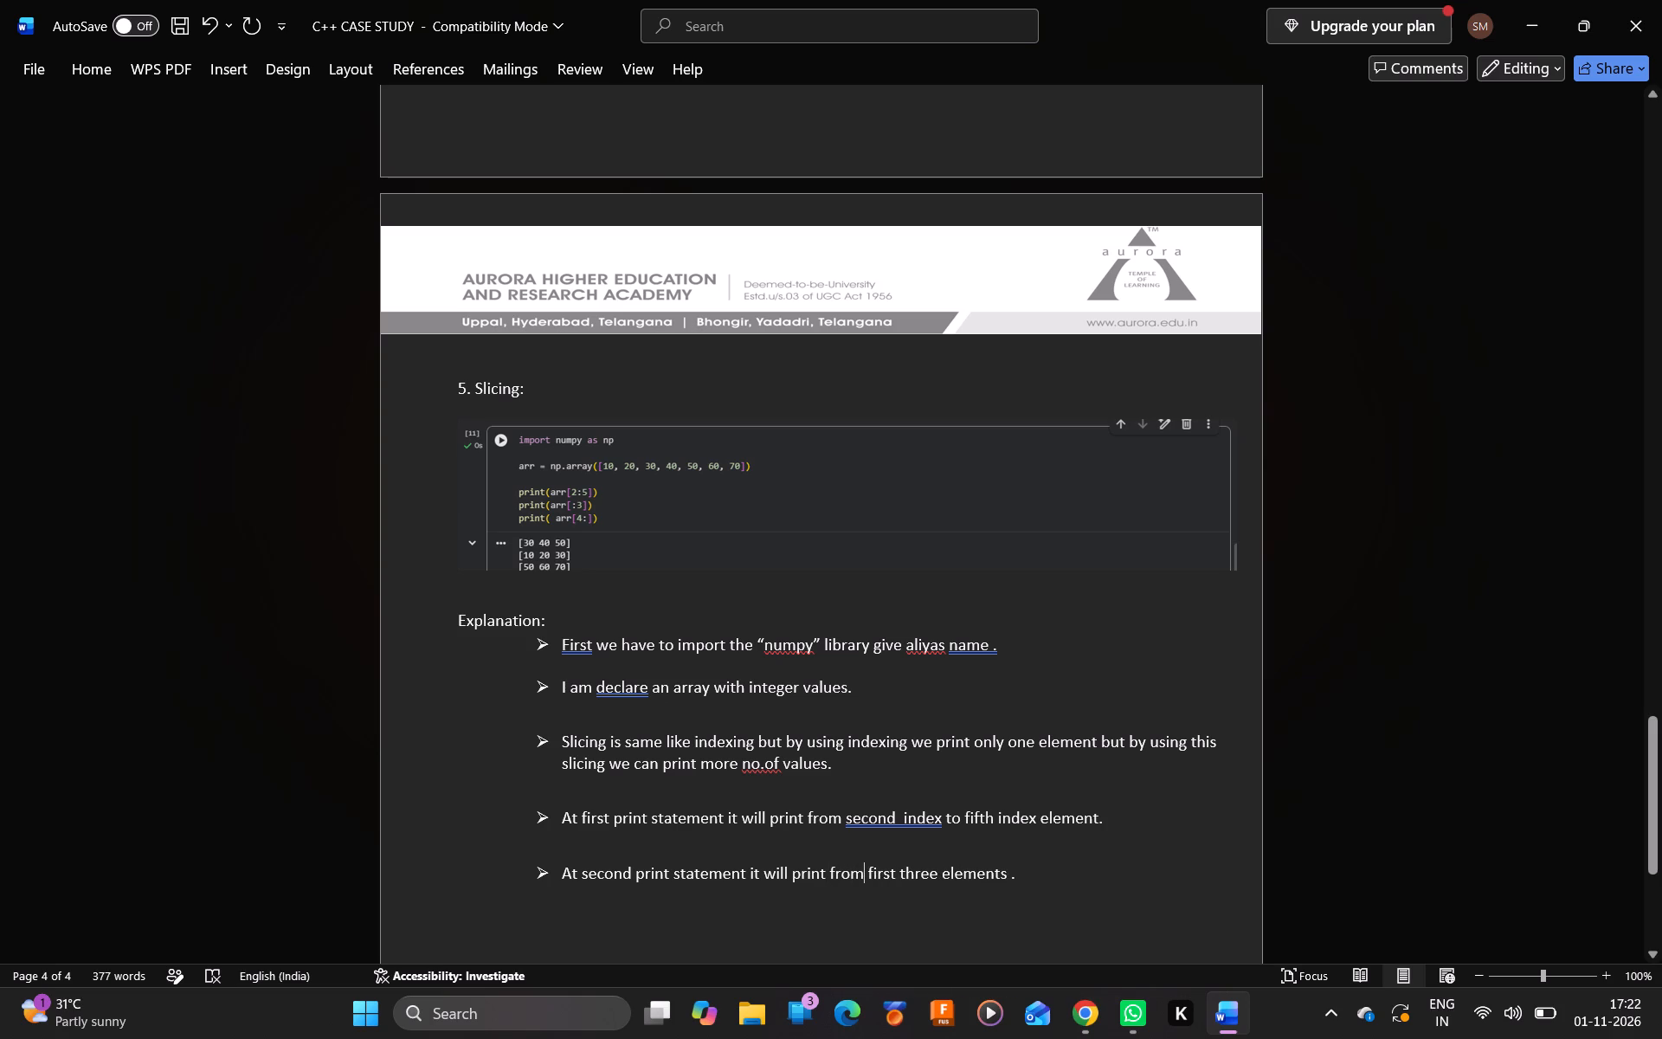
Insert "to till" between "first" and "three" in the fifth Slicing bullet.
{"action": "left_click", "coordinate": [903, 873]}
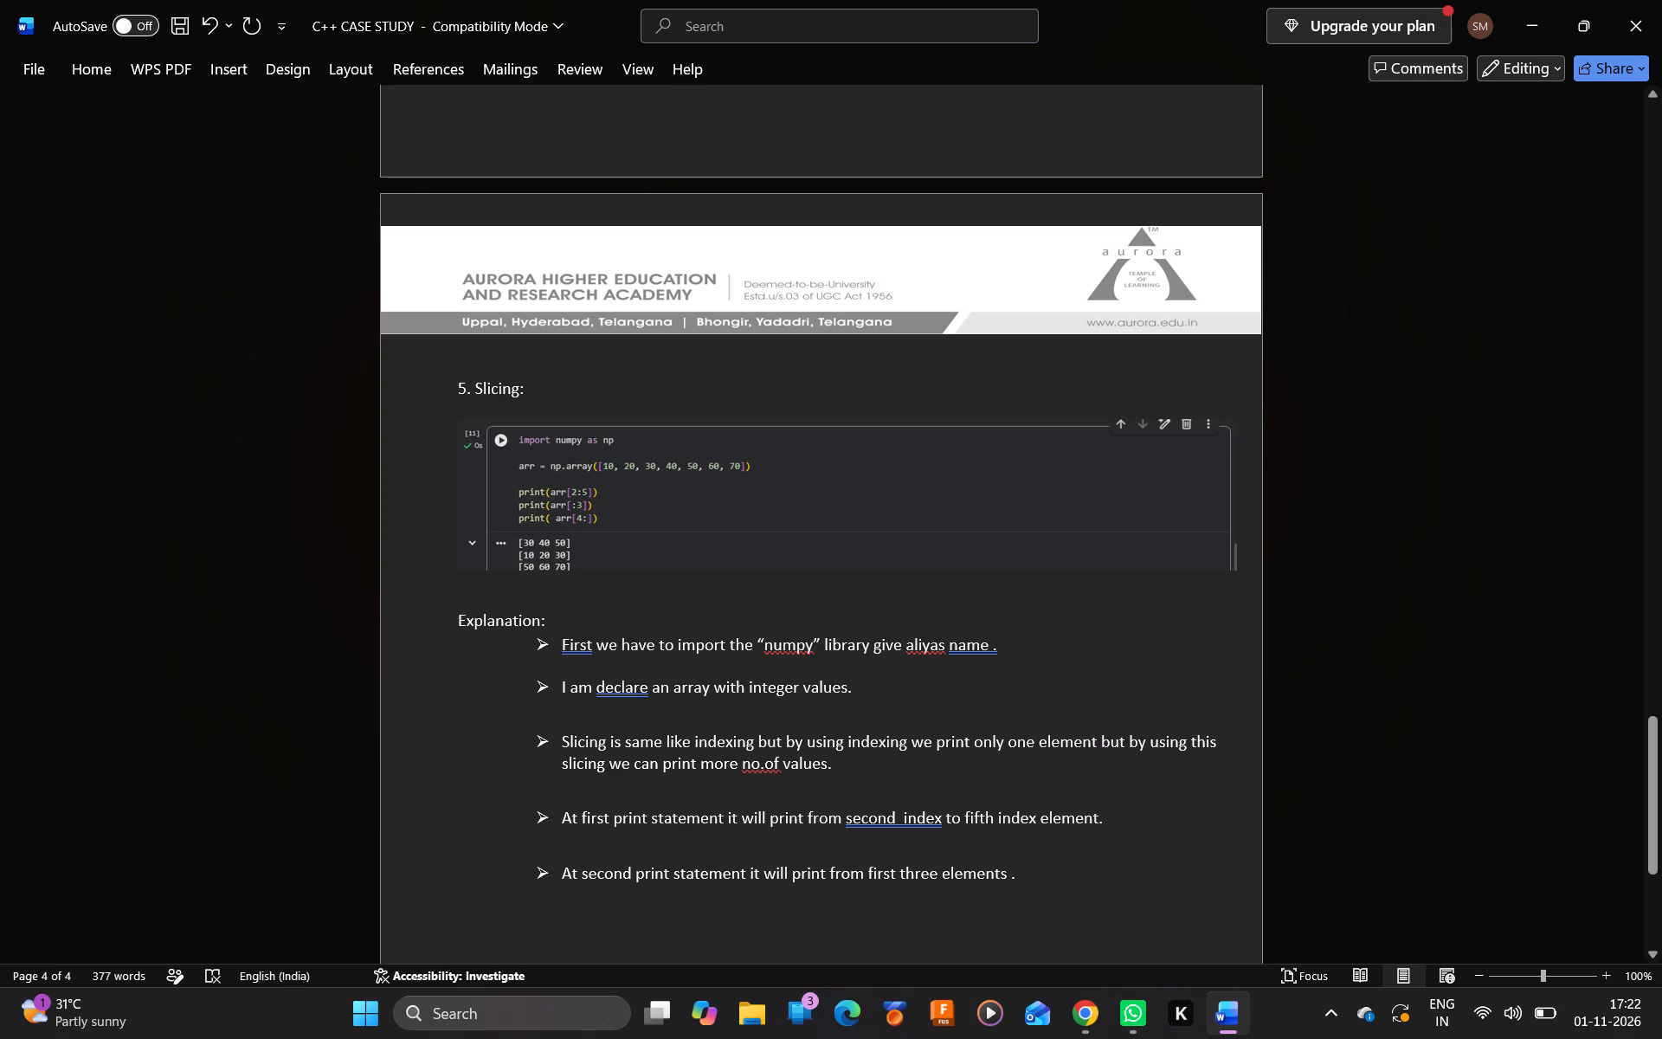
{"action": "left_click", "coordinate": [905, 873]}
{"action": "key", "text": "Left"}
{"action": "type", "text": "to"}
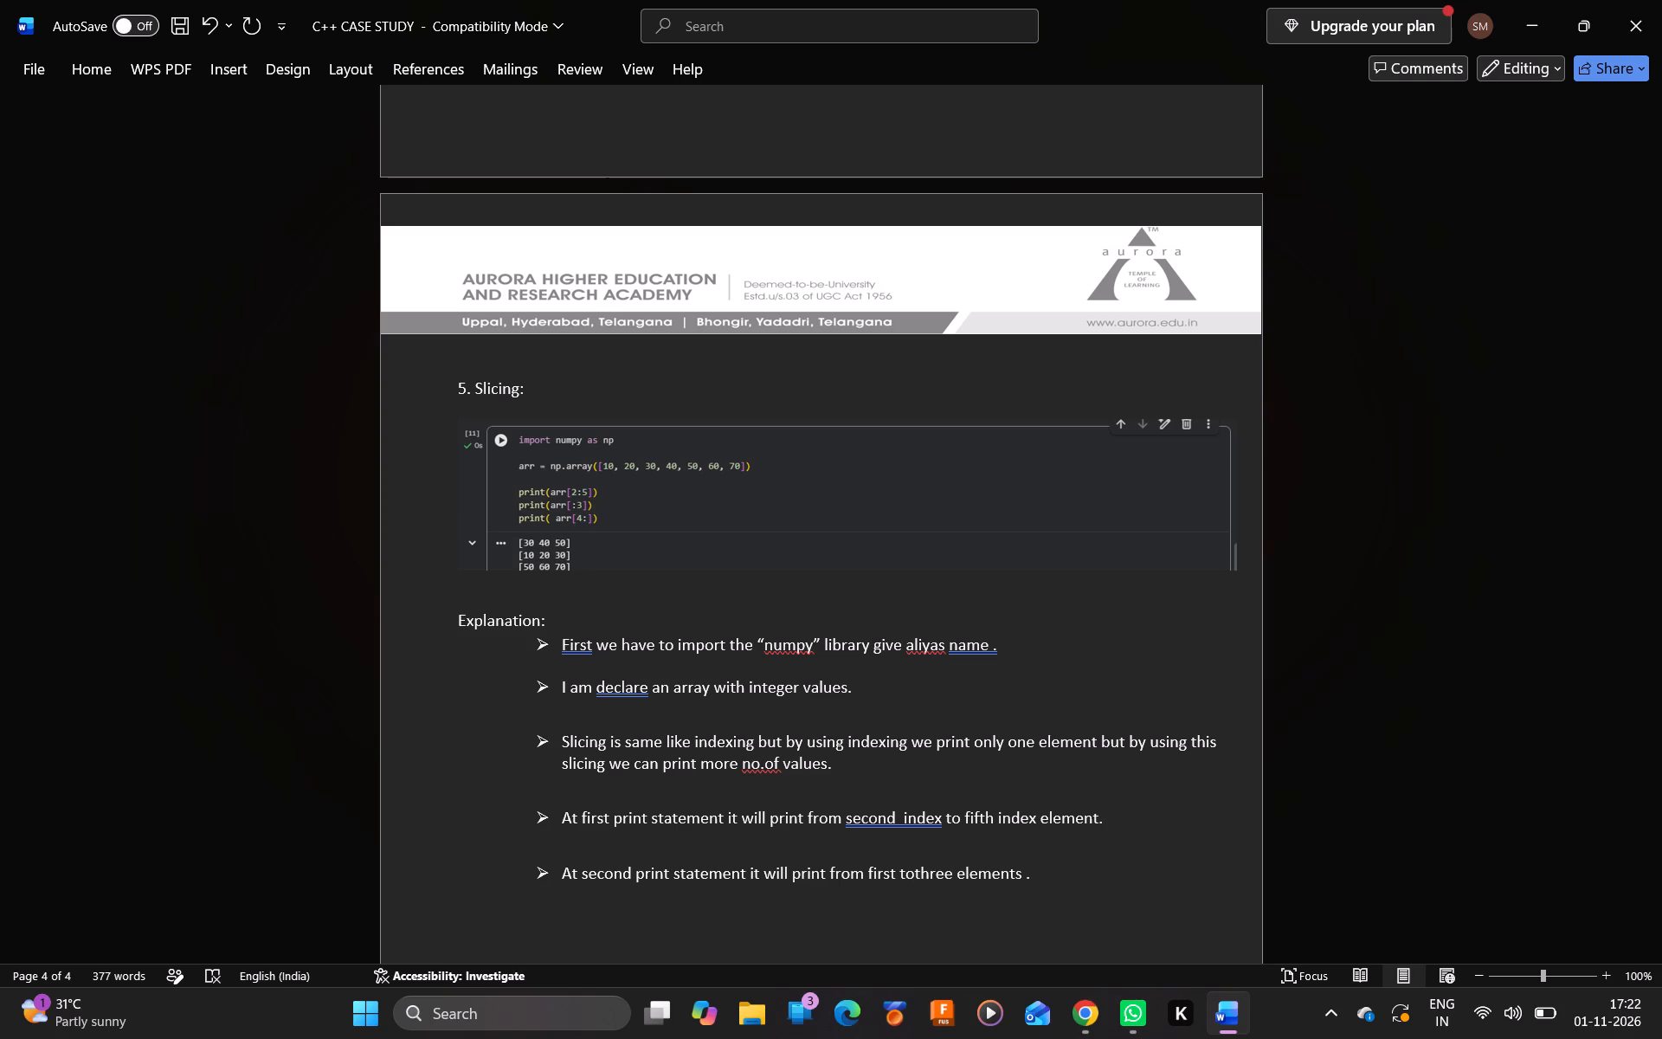
{"action": "key", "text": "space"}
{"action": "type", "text": "till"}
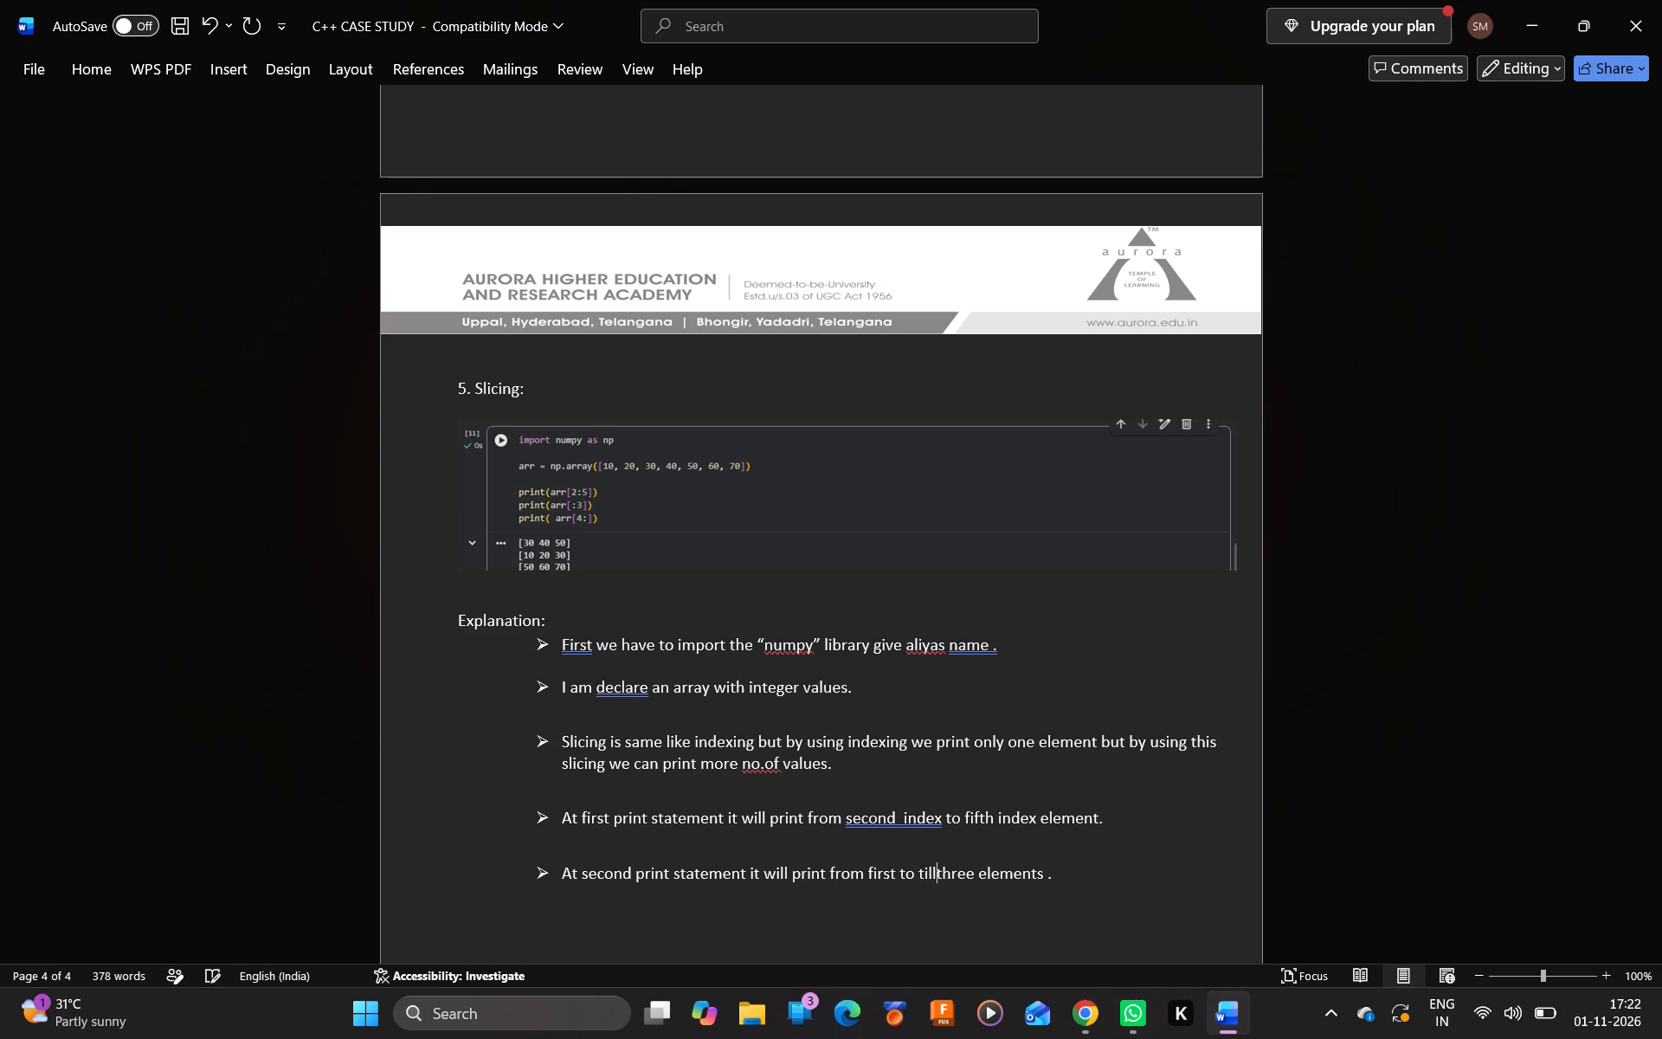
{"action": "key", "text": "space"}
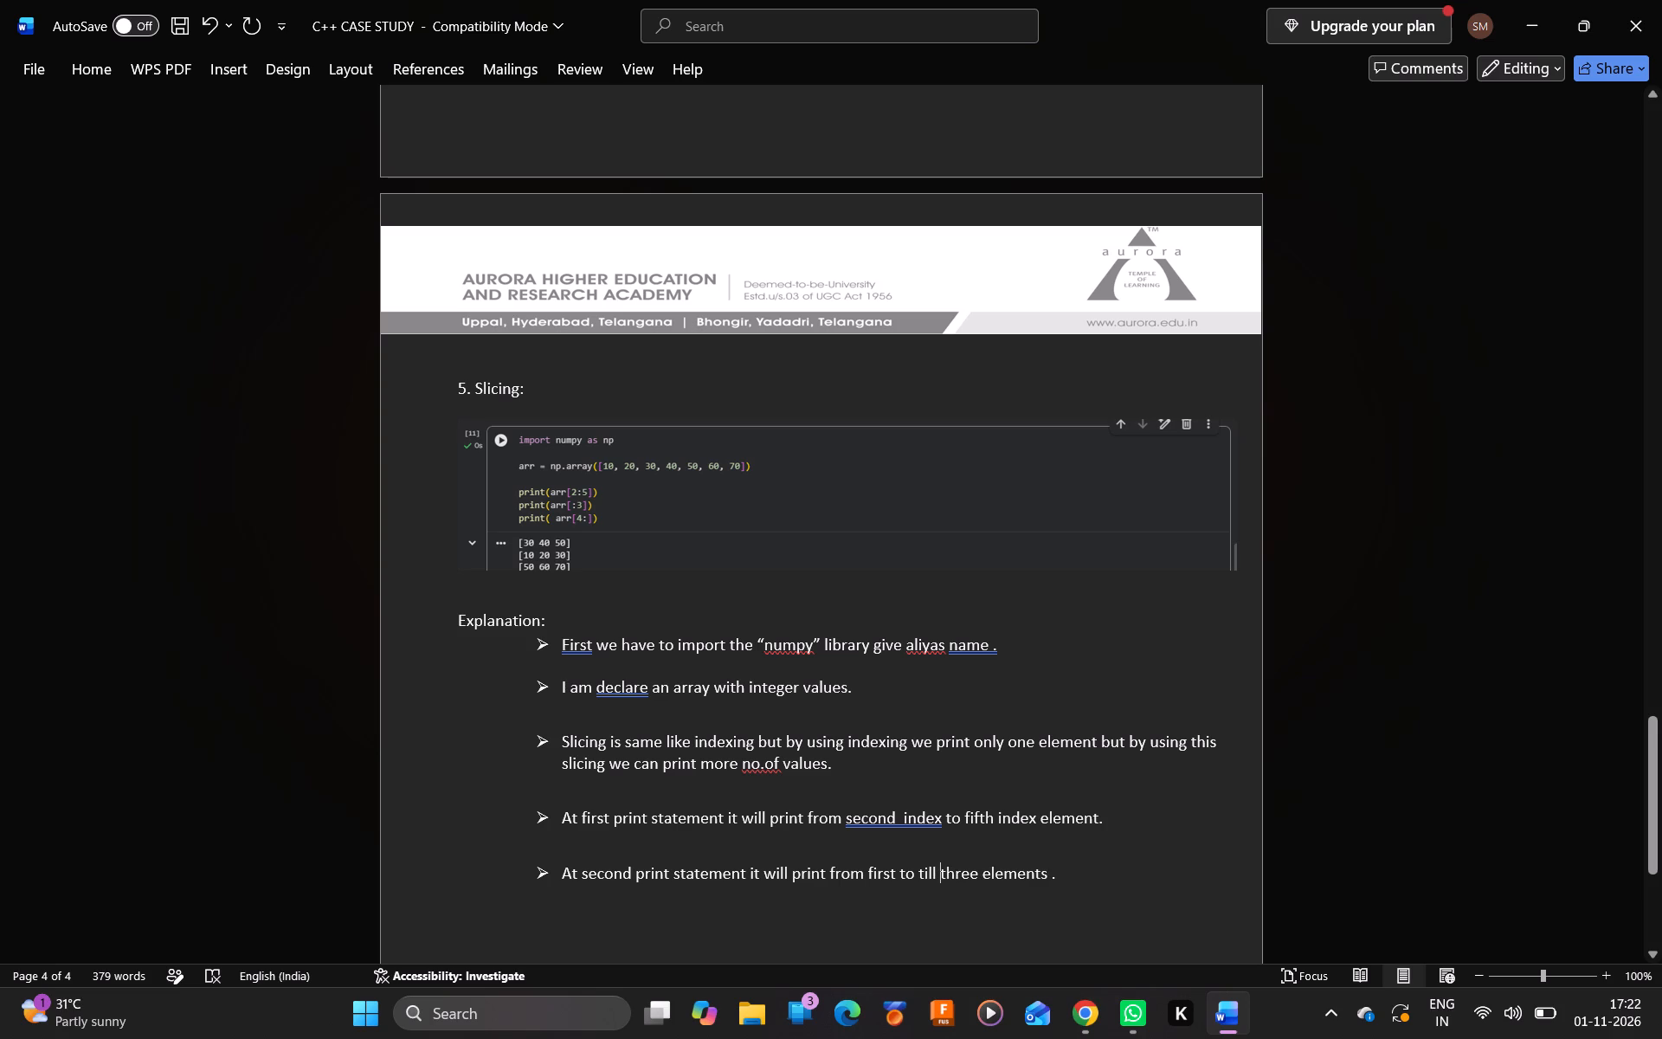
Replace "elements" with "index" at the end of the fifth Slicing bullet.
{"action": "left_click", "coordinate": [1045, 868]}
{"action": "key", "text": "BackSpace"}
{"action": "key", "text": "BackSpace"}
{"action": "key", "text": "BackSpace"}
{"action": "key", "text": "BackSpace"}
{"action": "key", "text": "BackSpace"}
{"action": "key", "text": "BackSpace"}
{"action": "key", "text": "BackSpace"}
{"action": "key", "text": "BackSpace"}
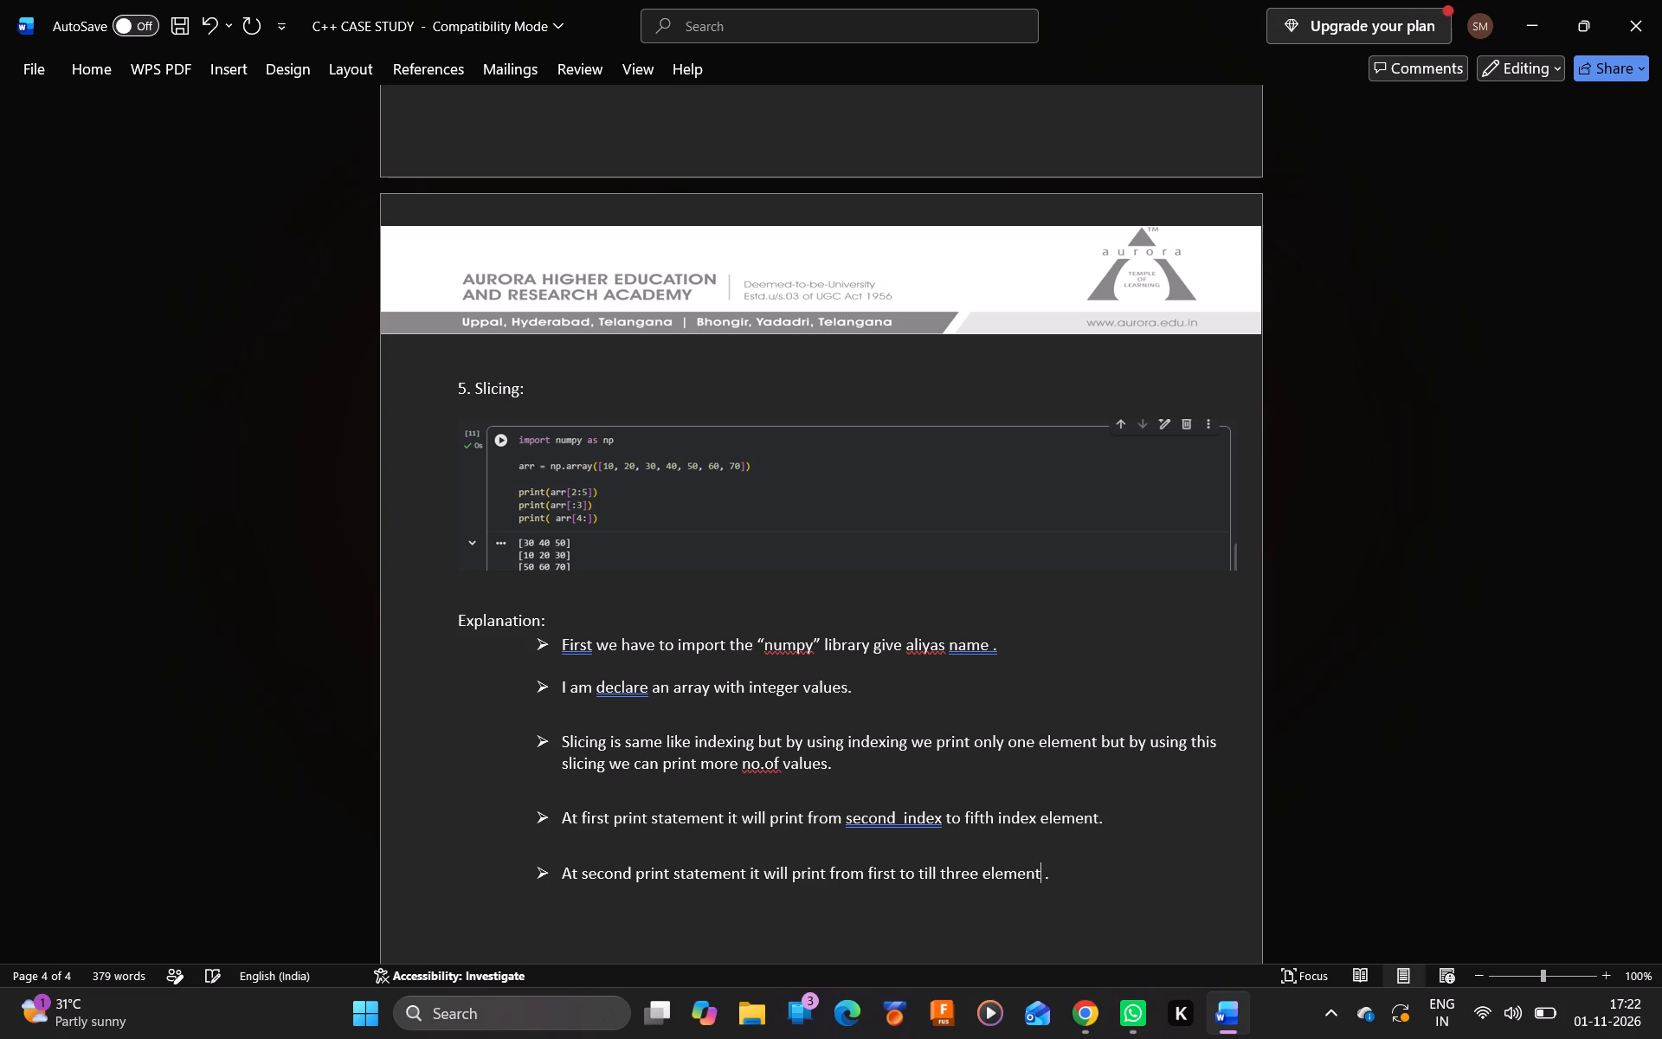
{"action": "type", "text": "index"}
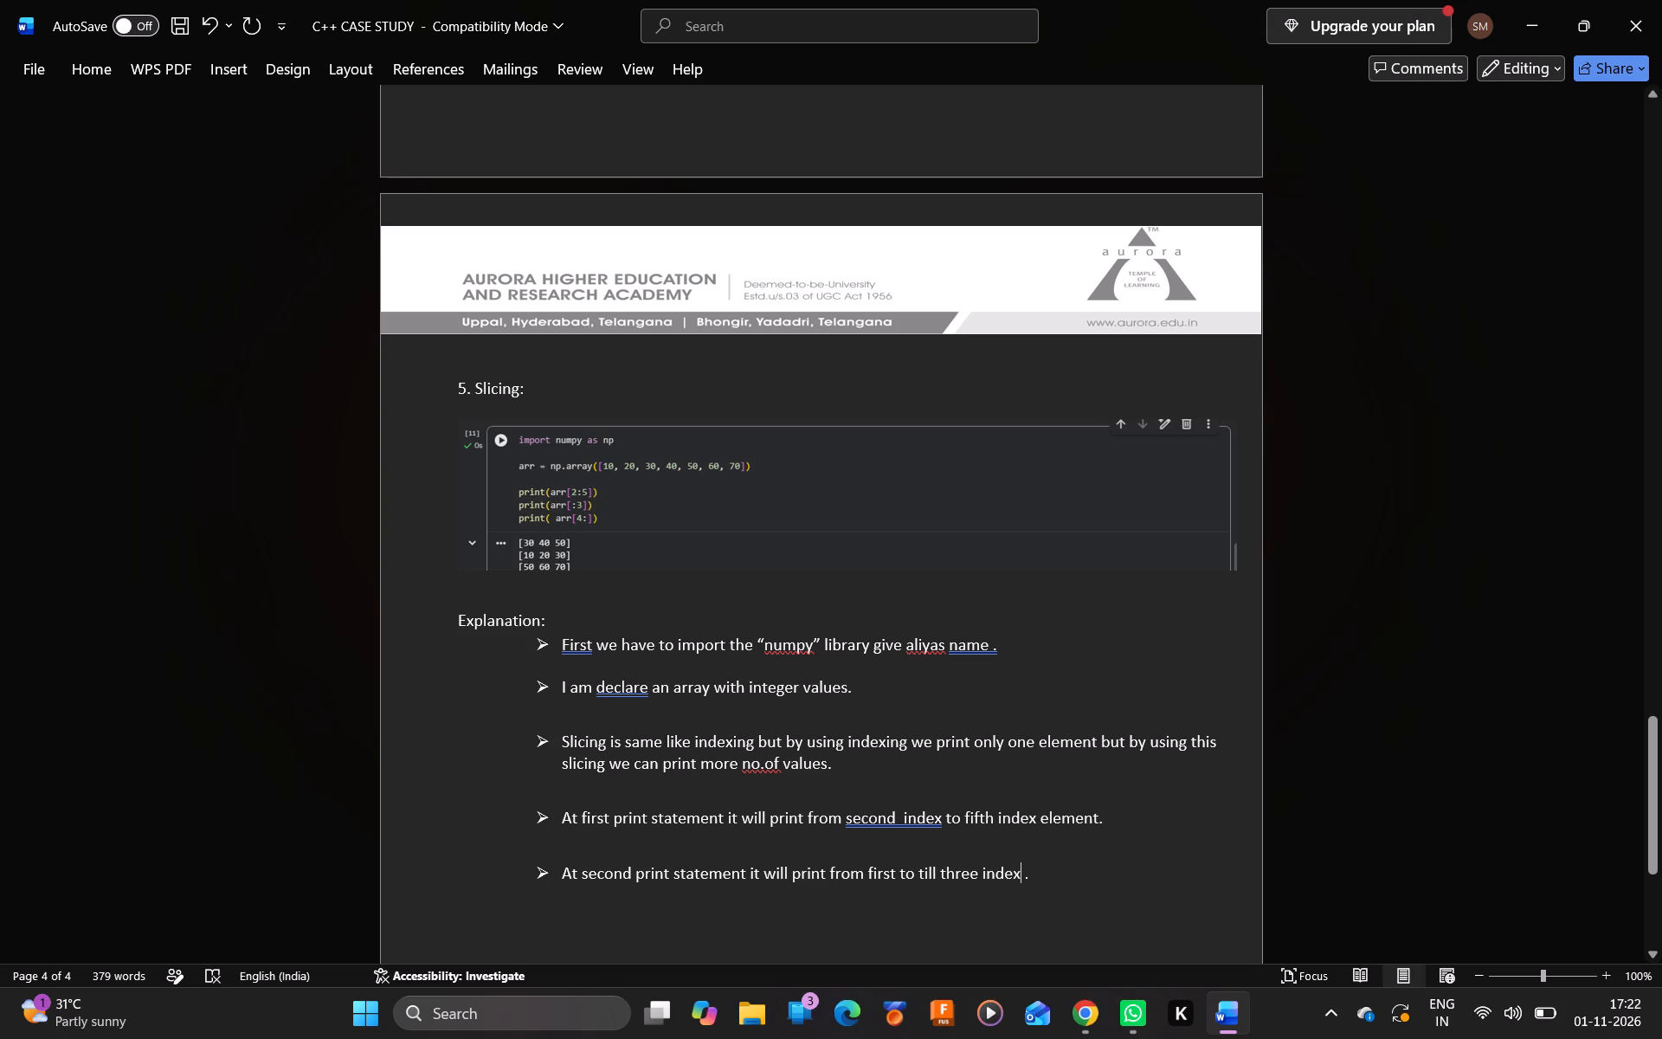
Add a sixth Slicing bullet by pasting the copied first-print-statement sentence, without an extra empty bullet.
{"action": "left_click", "coordinate": [1043, 873]}
{"action": "key", "text": "Return"}
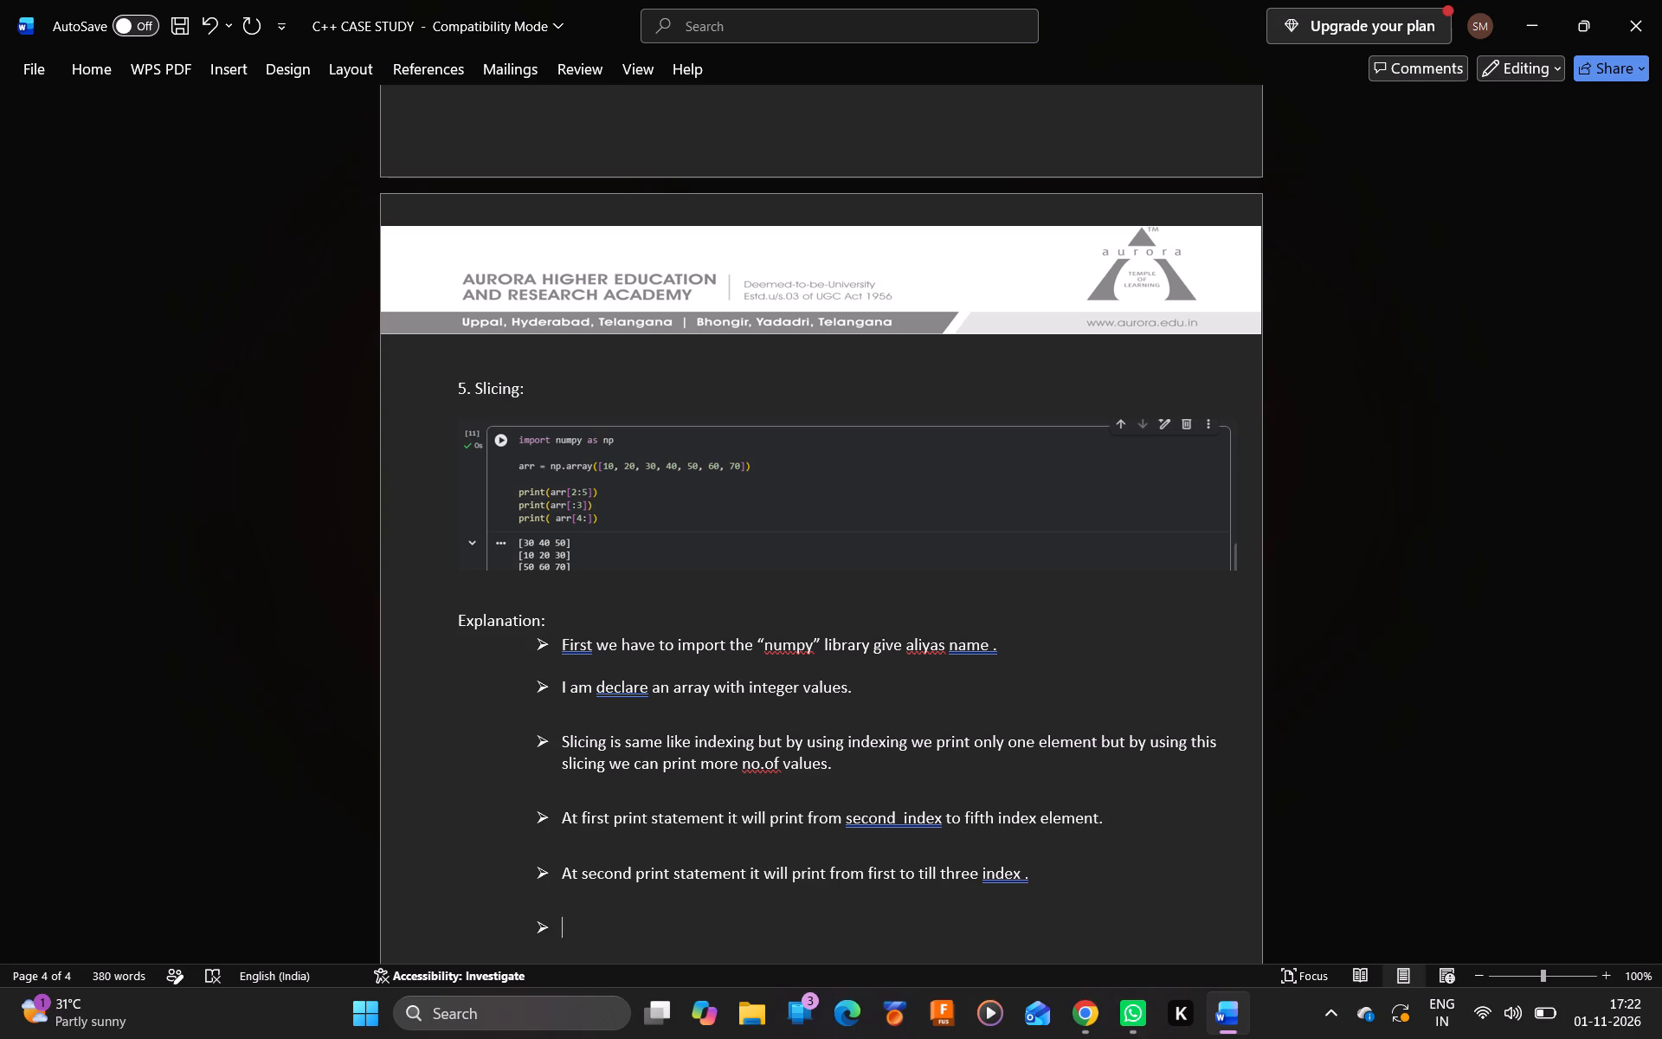
{"action": "key", "text": "ctrl+v"}
{"action": "key", "text": "BackSpace"}
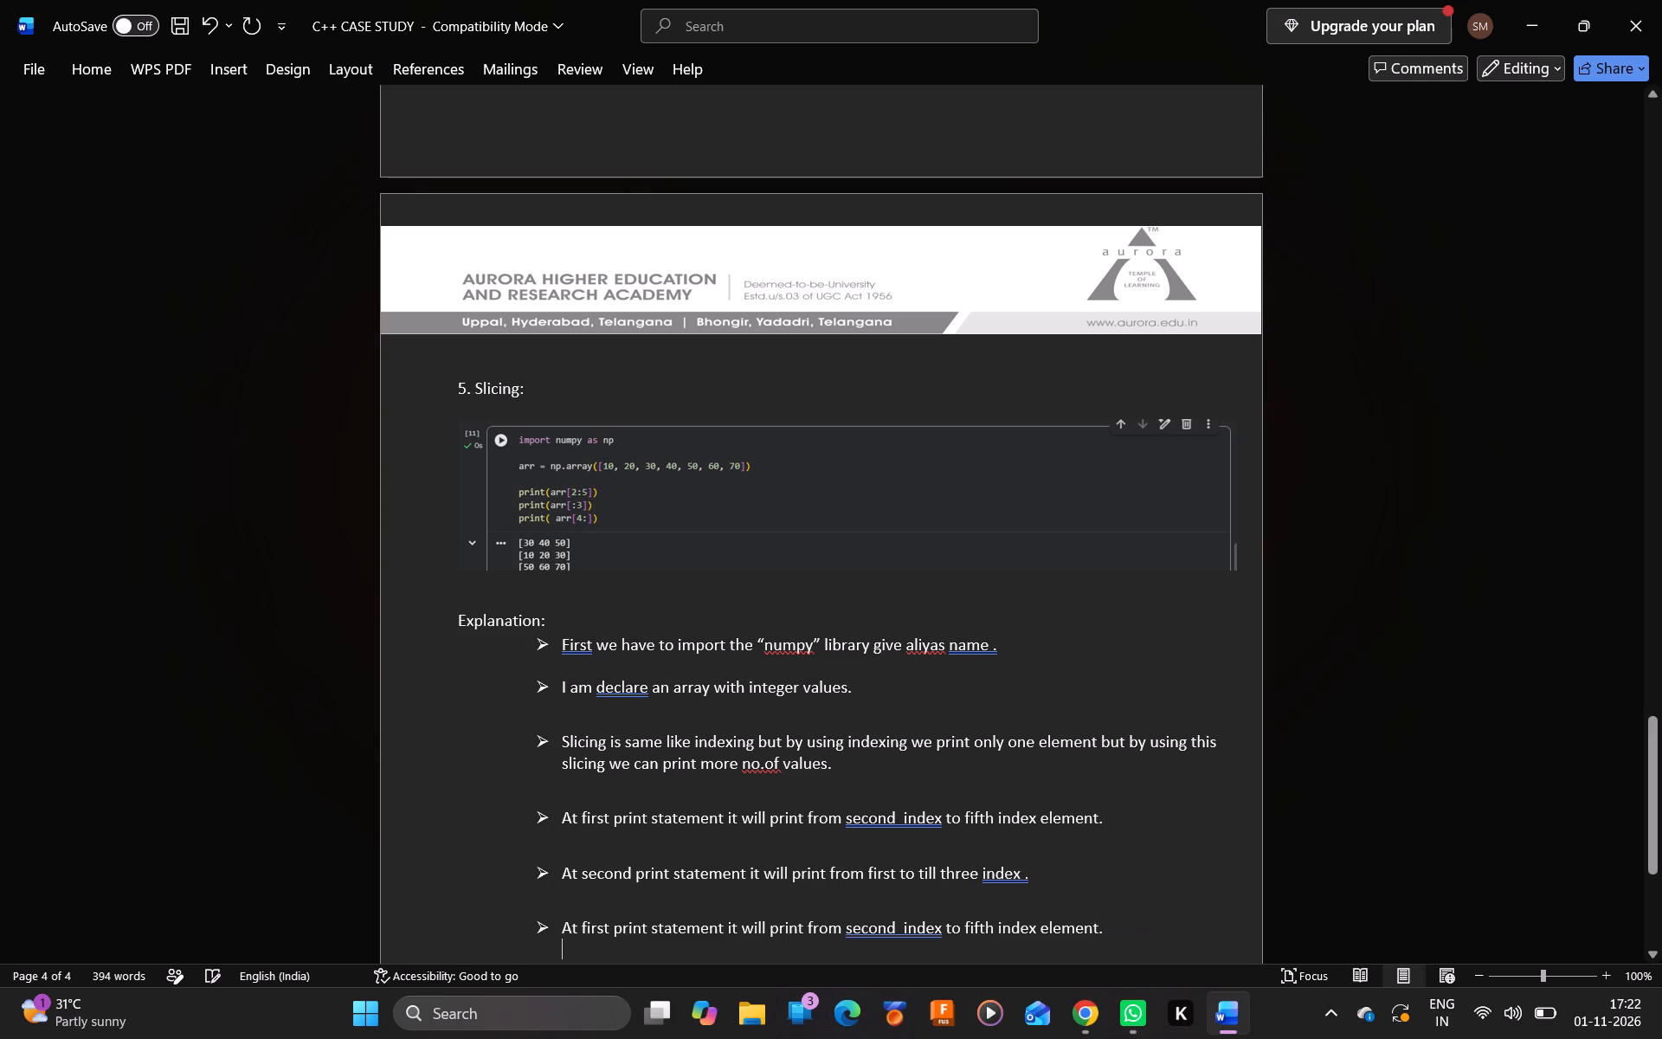
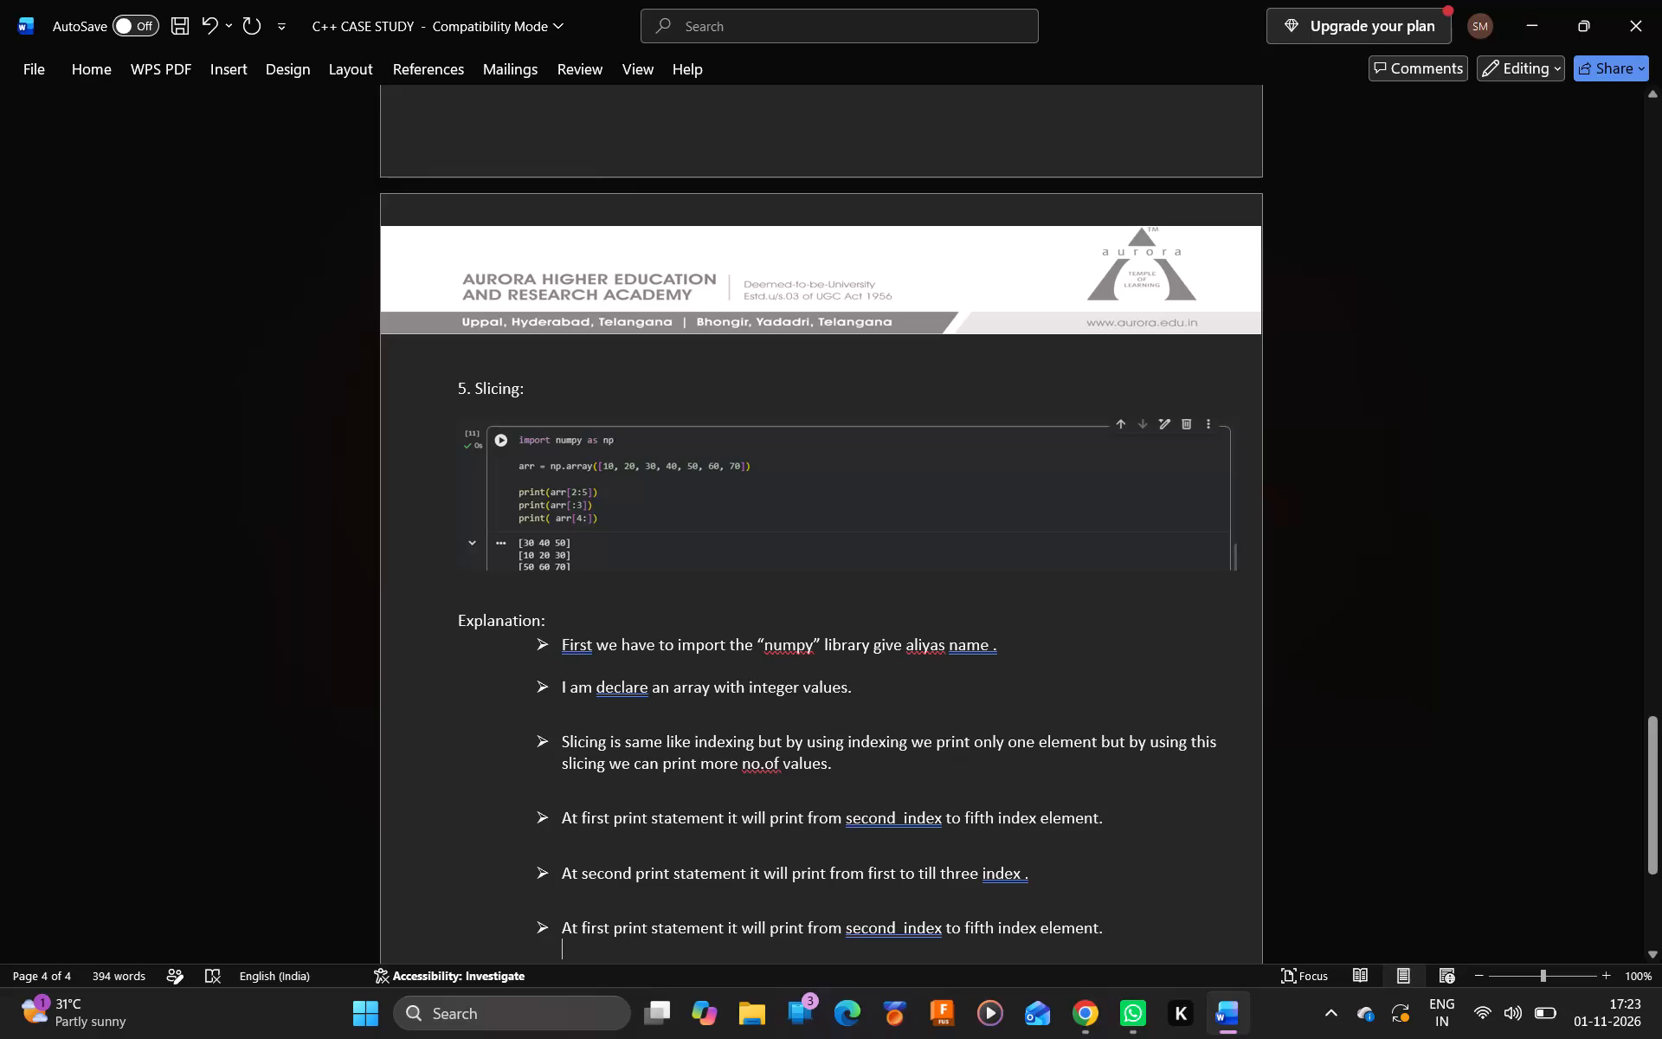
Replace "first" with "third" in the sixth Slicing bullet.
{"action": "left_click", "coordinate": [608, 919]}
{"action": "key", "text": "BackSpace"}
{"action": "key", "text": "BackSpace"}
{"action": "key", "text": "BackSpace"}
{"action": "key", "text": "BackSpace"}
{"action": "key", "text": "BackSpace"}
{"action": "type", "text": "third"}
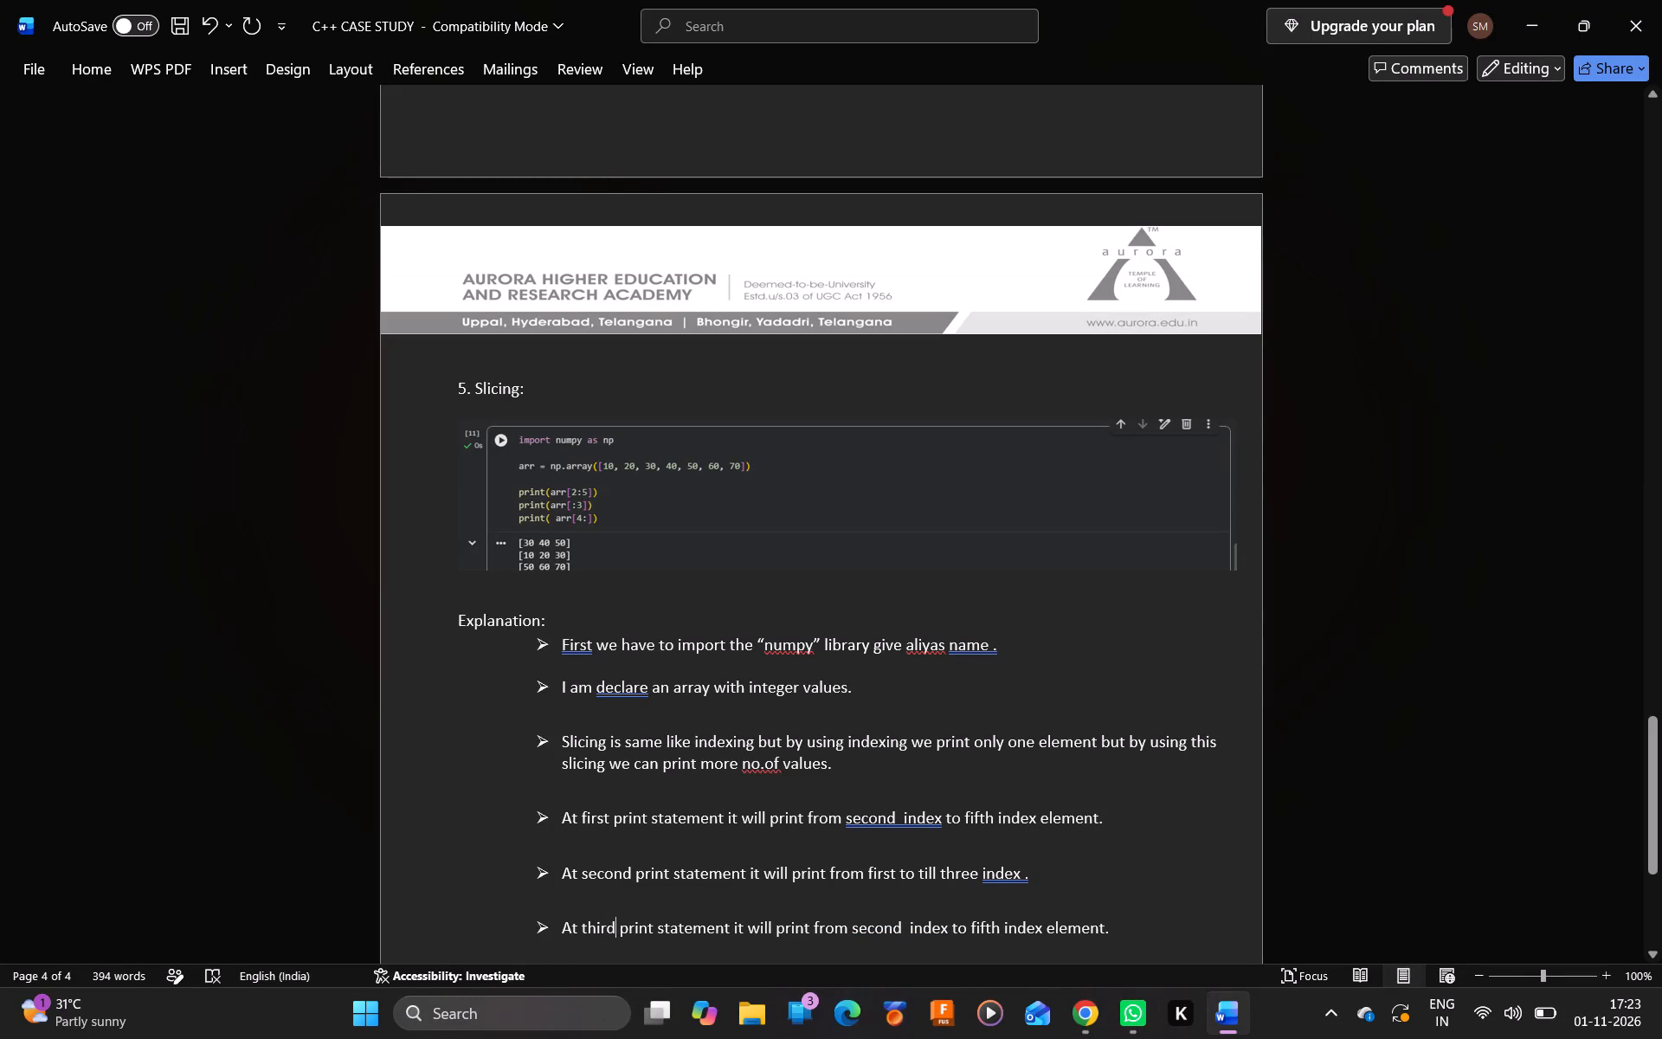
Replace "second" with "forth" as the starting index in the sixth Slicing bullet.
{"action": "left_click", "coordinate": [901, 923]}
{"action": "key", "text": "BackSpace"}
{"action": "key", "text": "BackSpace"}
{"action": "key", "text": "BackSpace"}
{"action": "key", "text": "BackSpace"}
{"action": "key", "text": "BackSpace"}
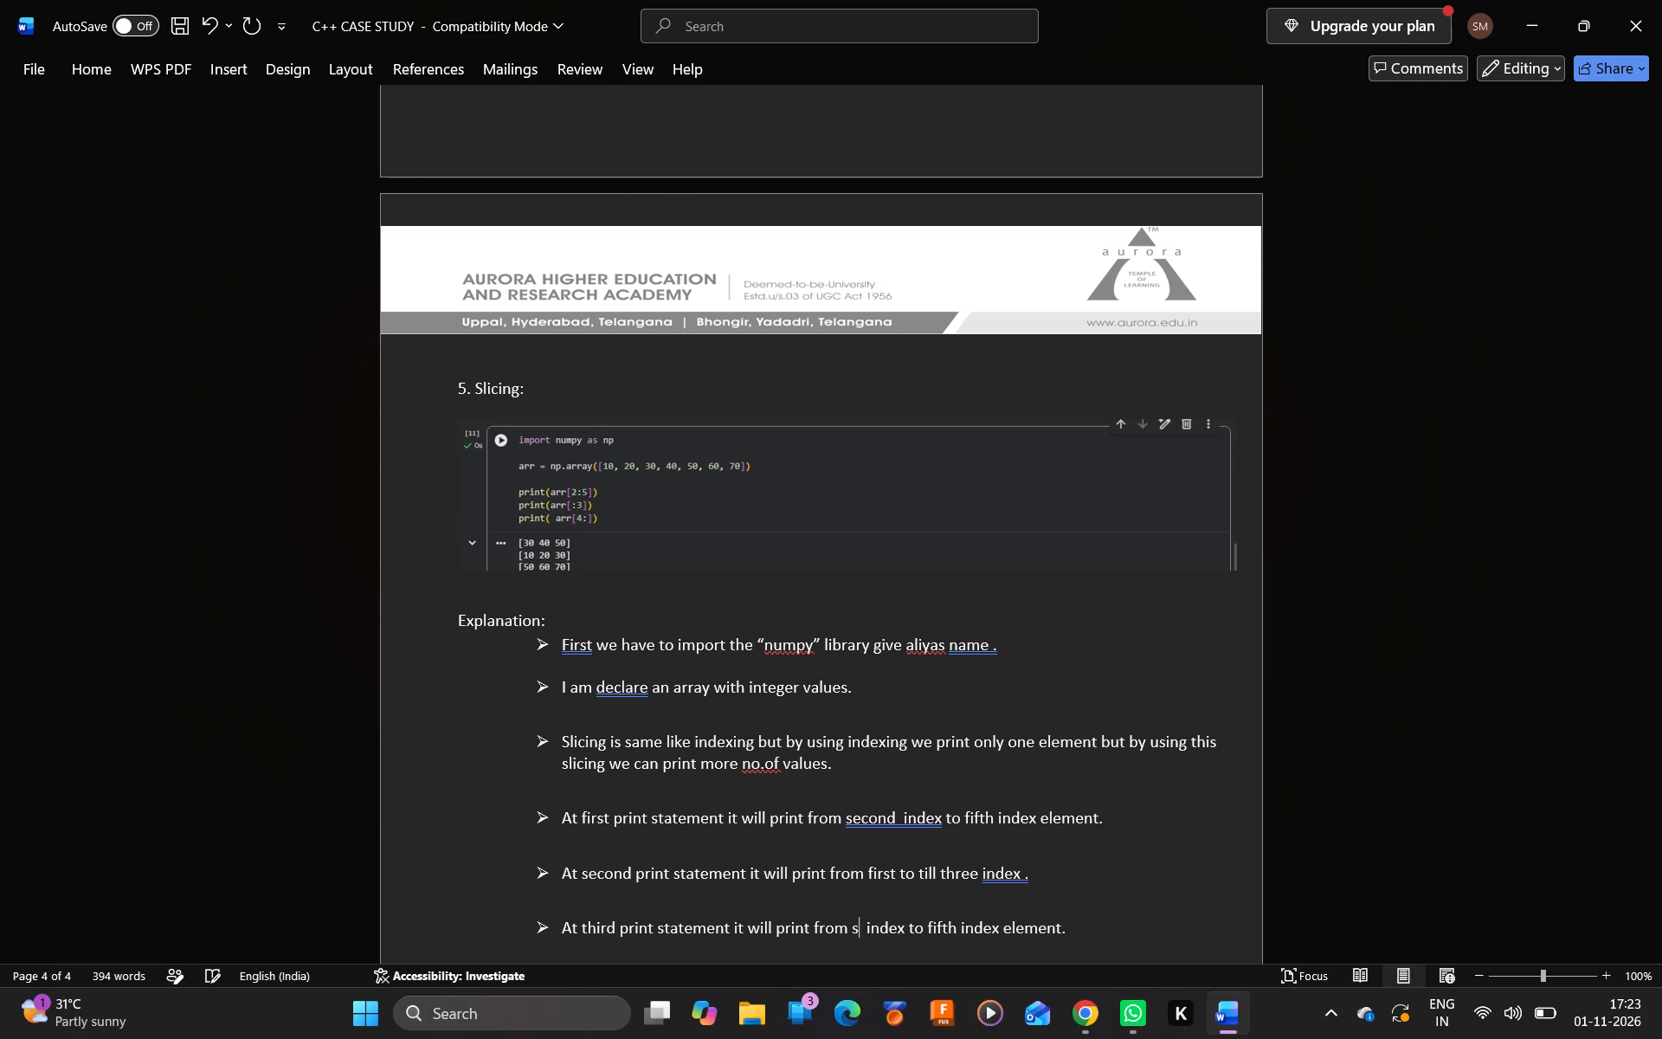
{"action": "key", "text": "BackSpace"}
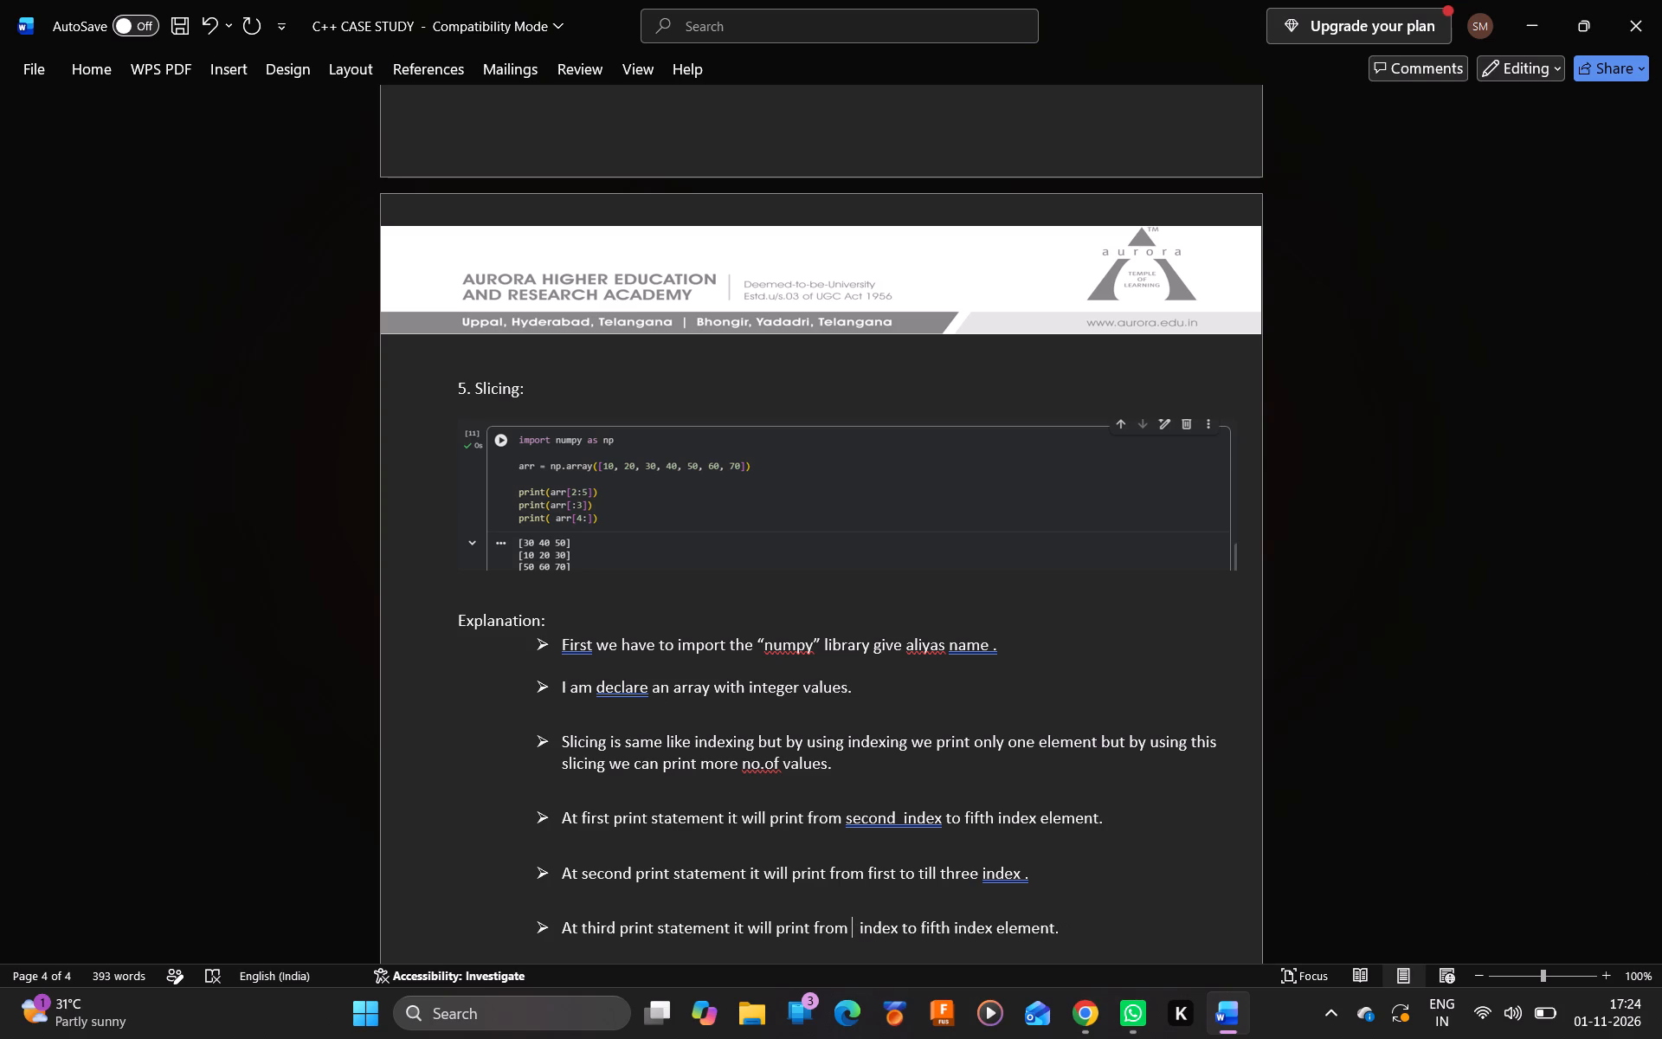
{"action": "type", "text": "fot"}
{"action": "key", "text": "BackSpace"}
{"action": "key", "text": "r"}
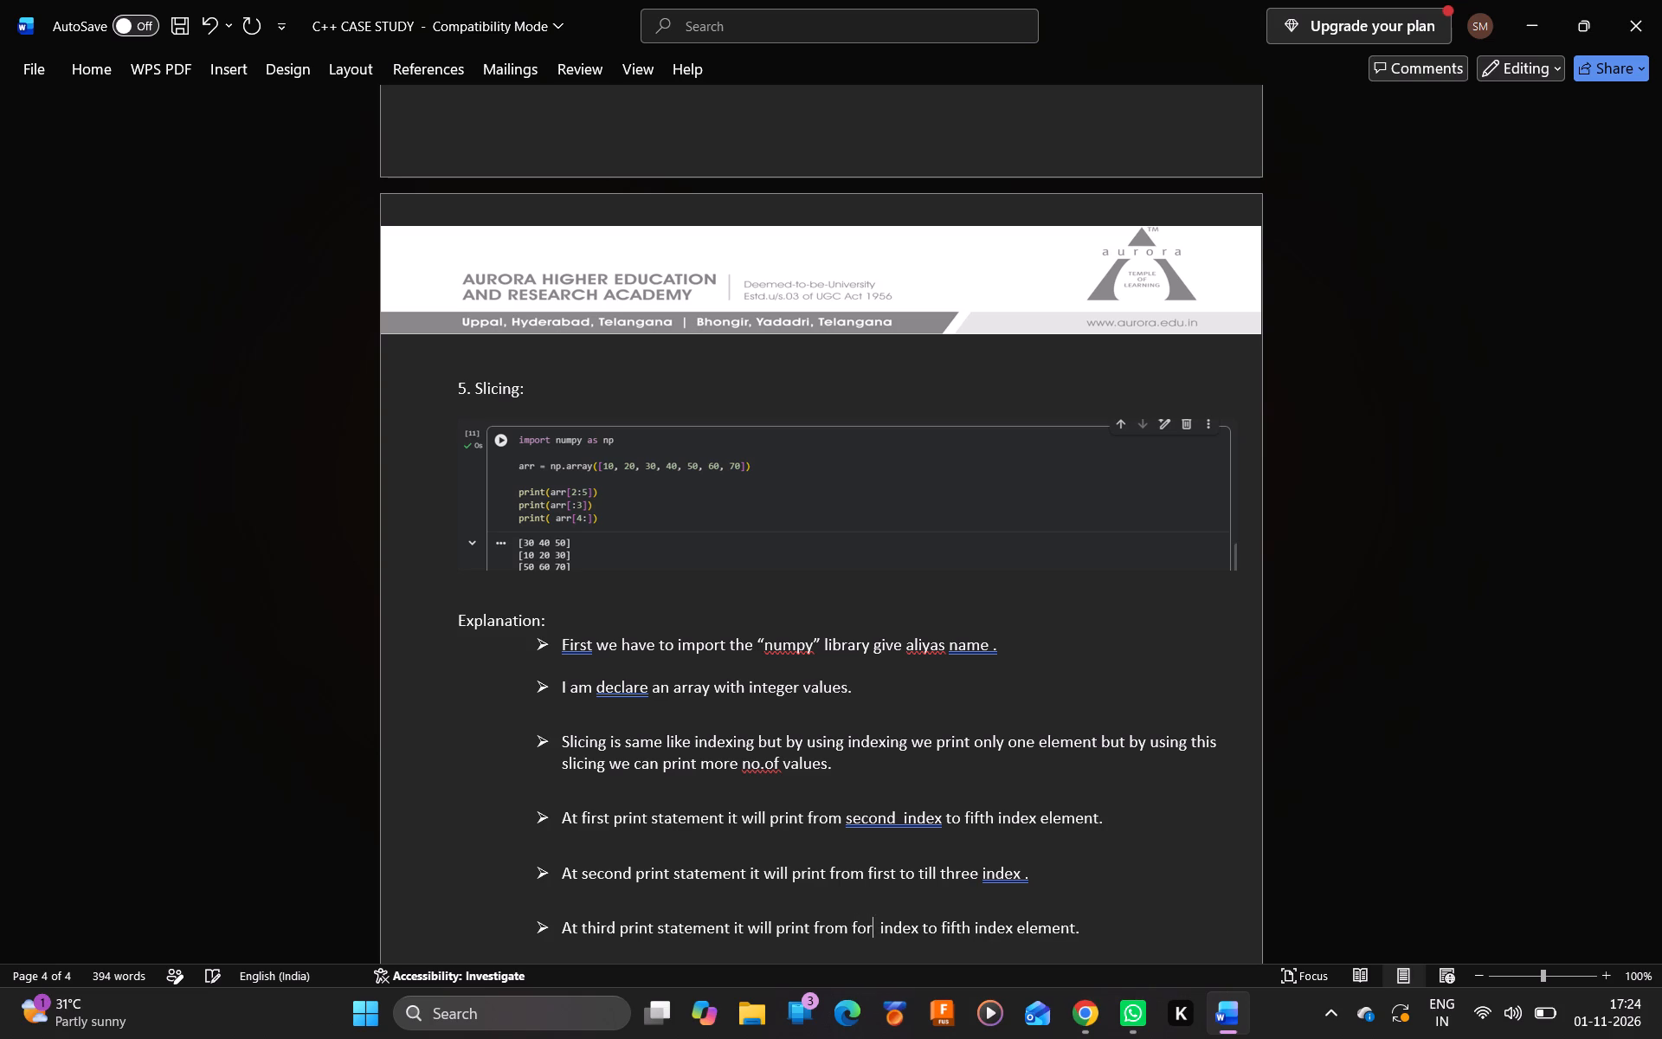
{"action": "type", "text": "th"}
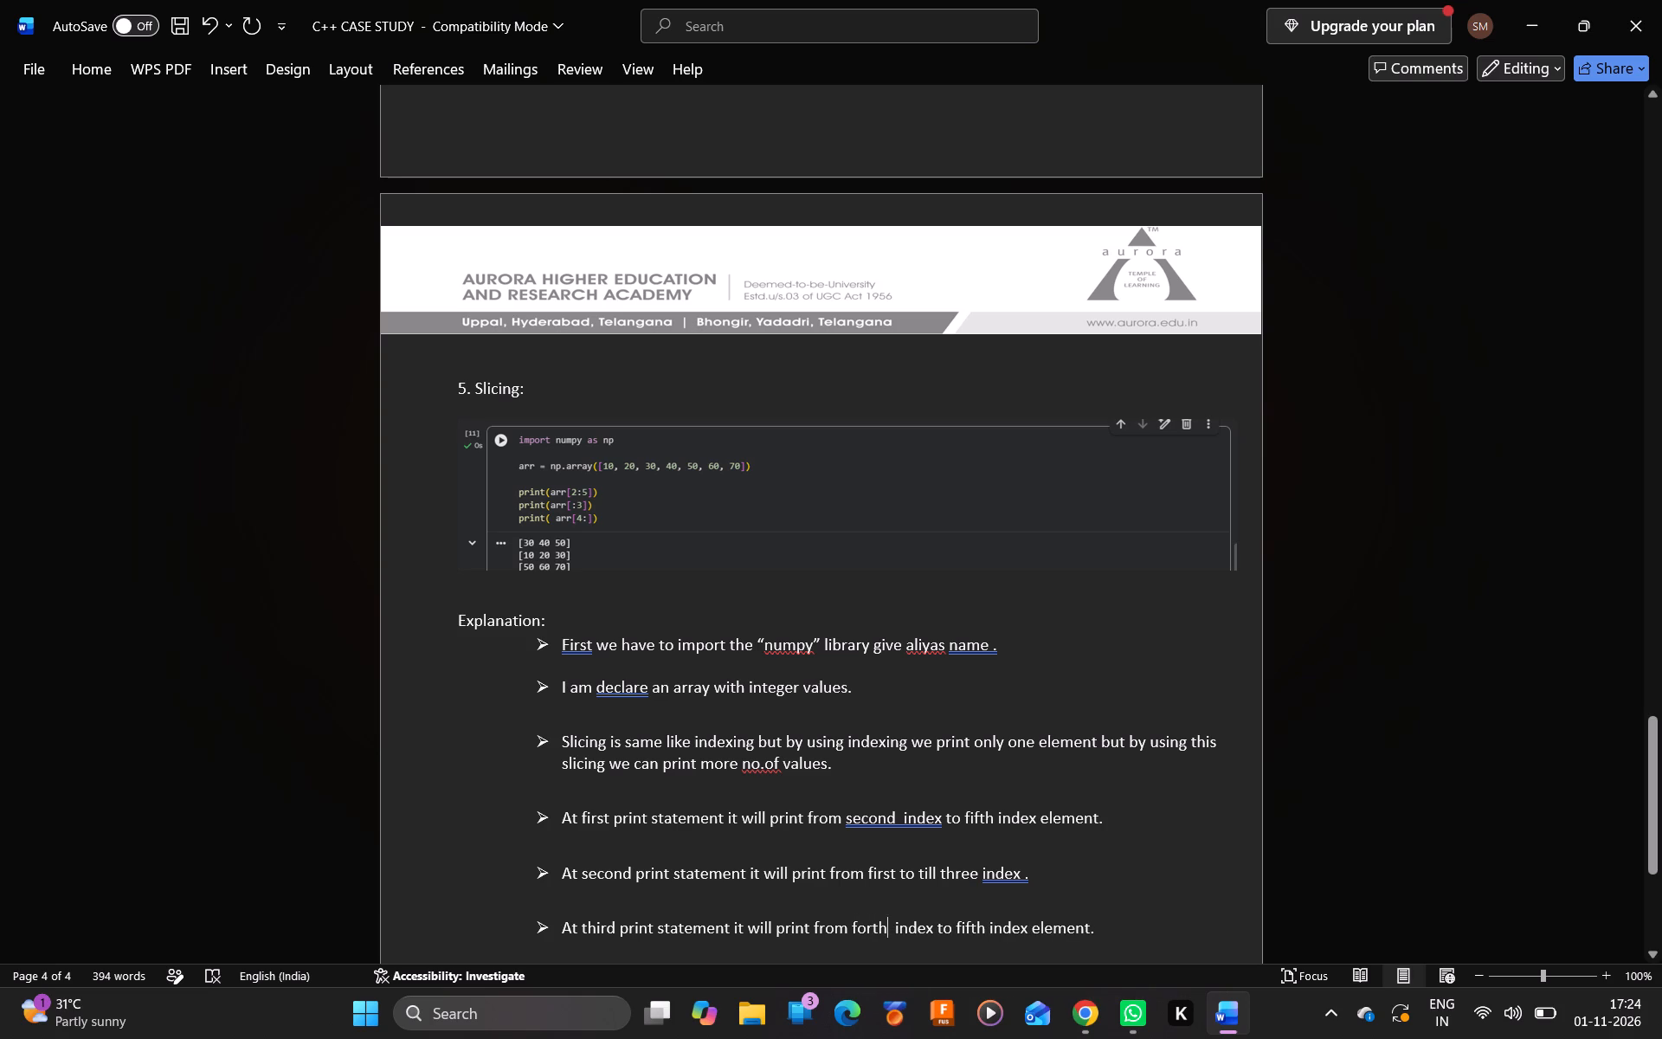
Replace "fifth" with "till last" in the sixth Slicing bullet.
{"action": "left_click", "coordinate": [987, 924]}
{"action": "key", "text": "BackSpace"}
{"action": "key", "text": "BackSpace"}
{"action": "key", "text": "BackSpace"}
{"action": "key", "text": "BackSpace"}
{"action": "key", "text": "BackSpace"}
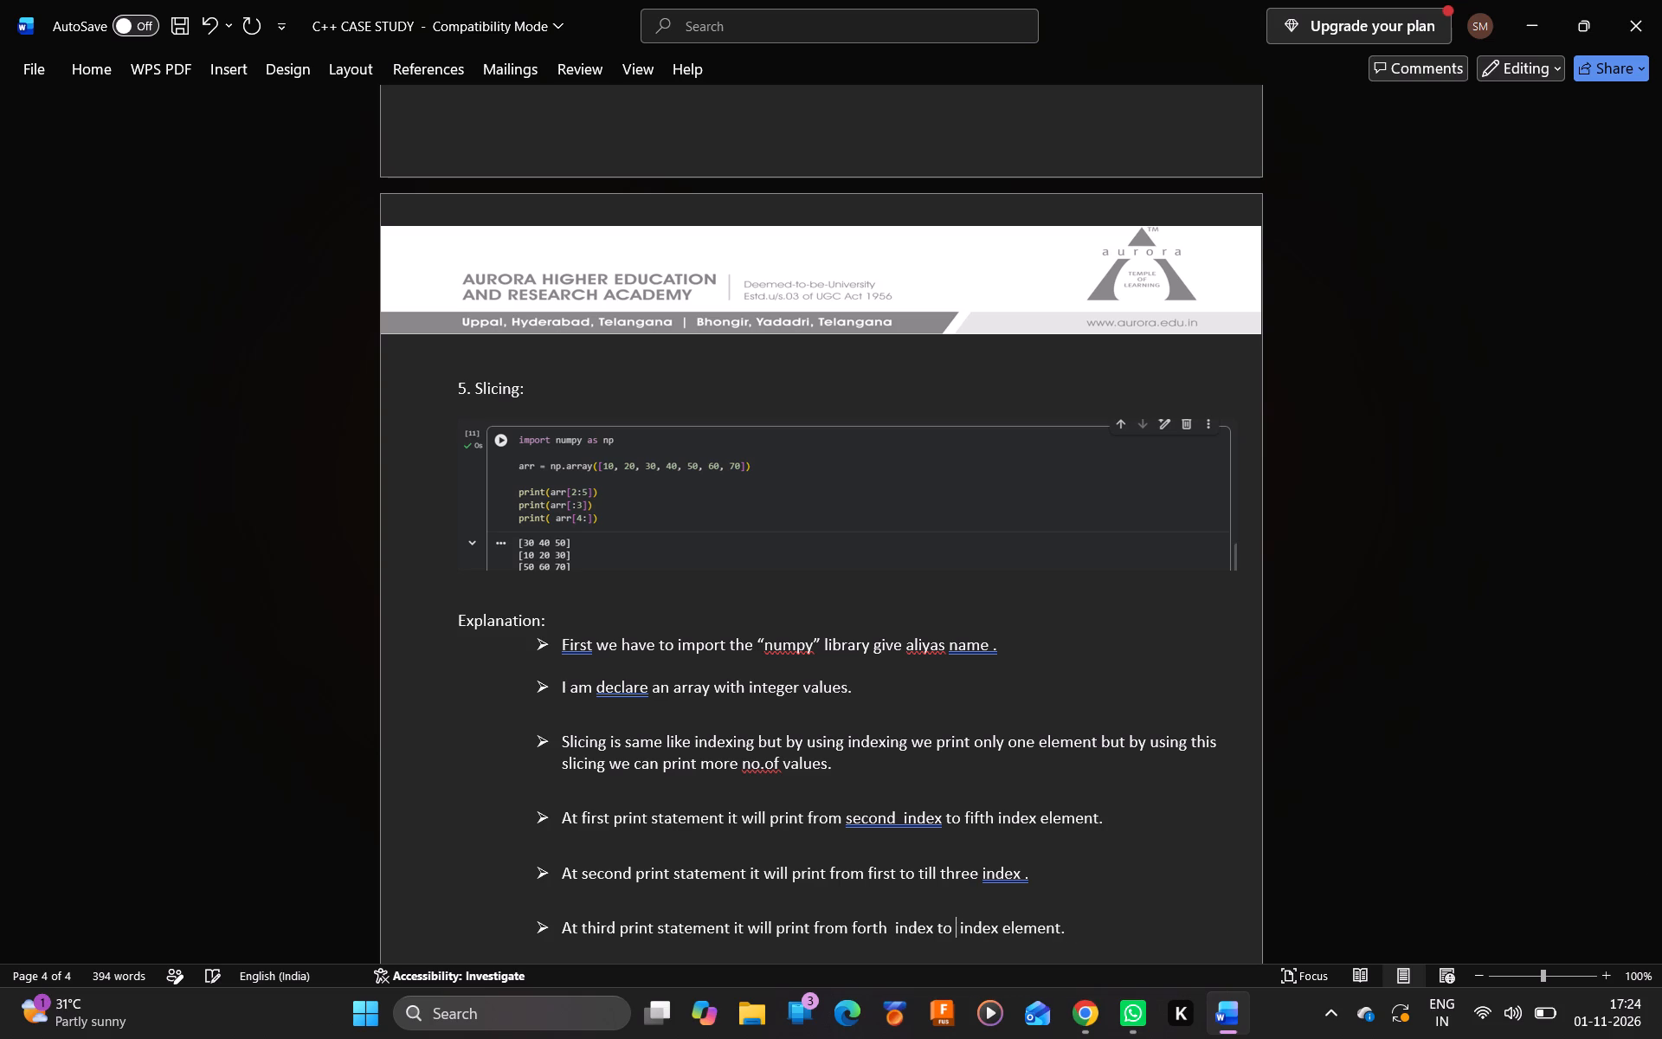
{"action": "type", "text": "till last"}
Change "element" to "element's" at the end of the sixth Slicing bullet.
{"action": "left_click", "coordinate": [1105, 920]}
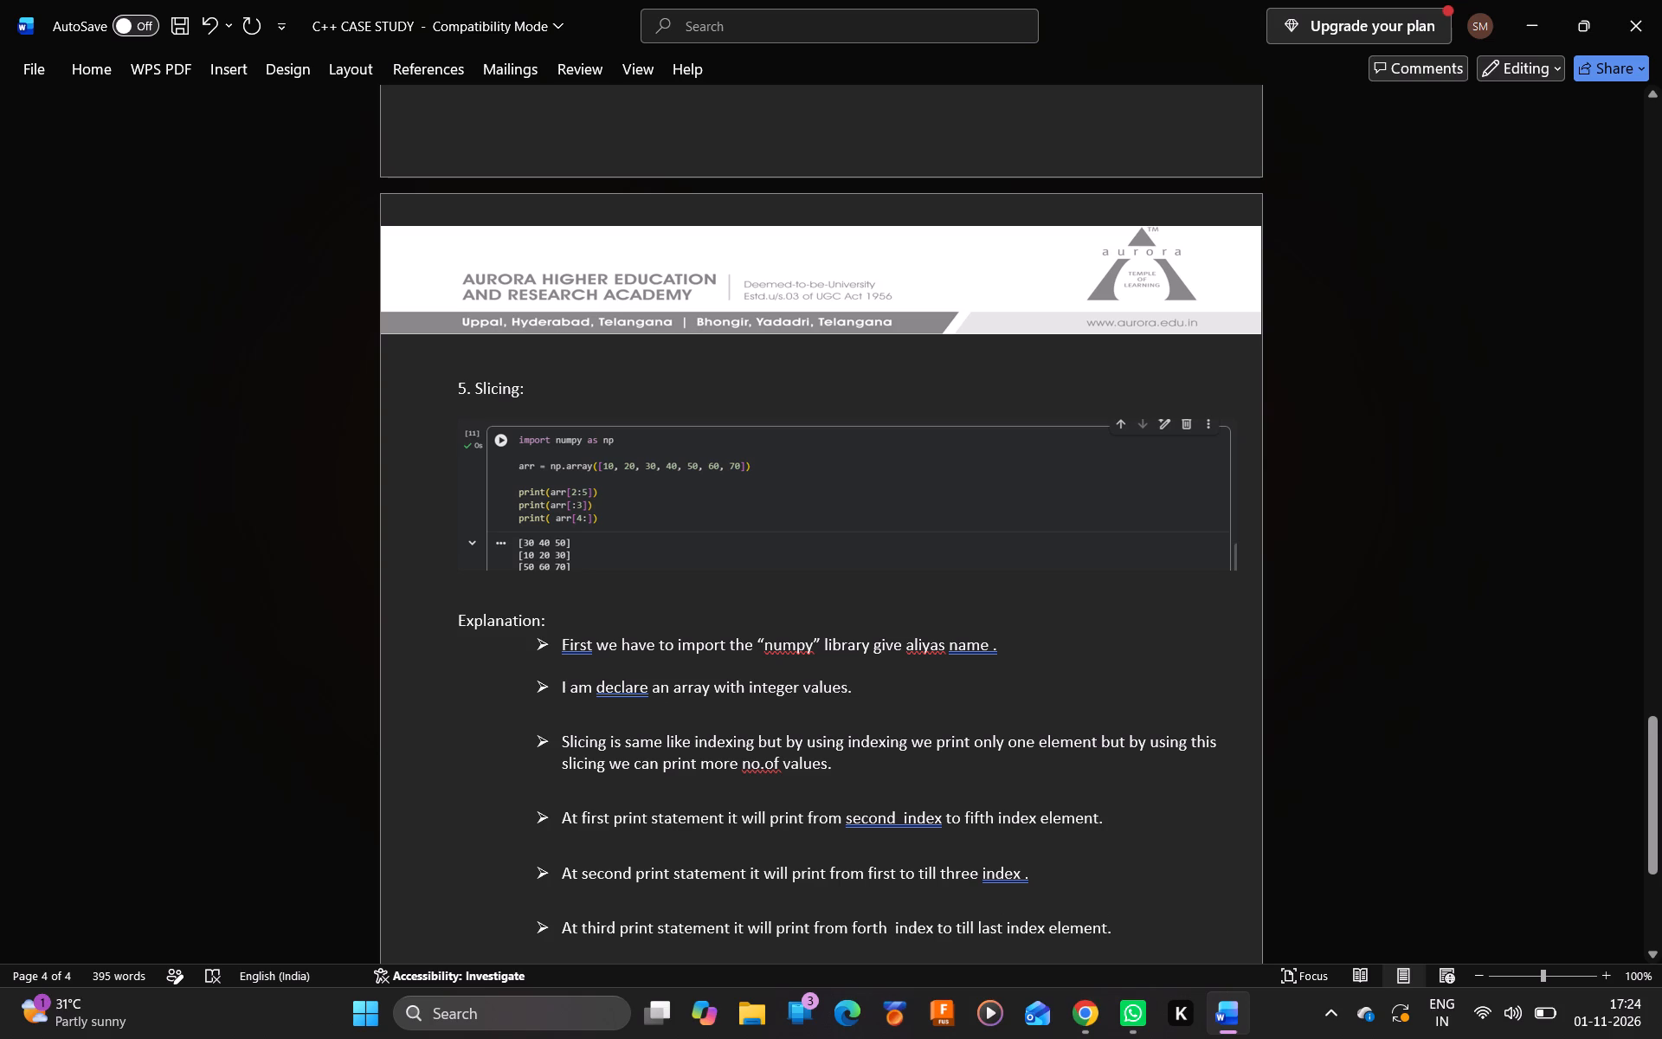
{"action": "type", "text": "'s"}
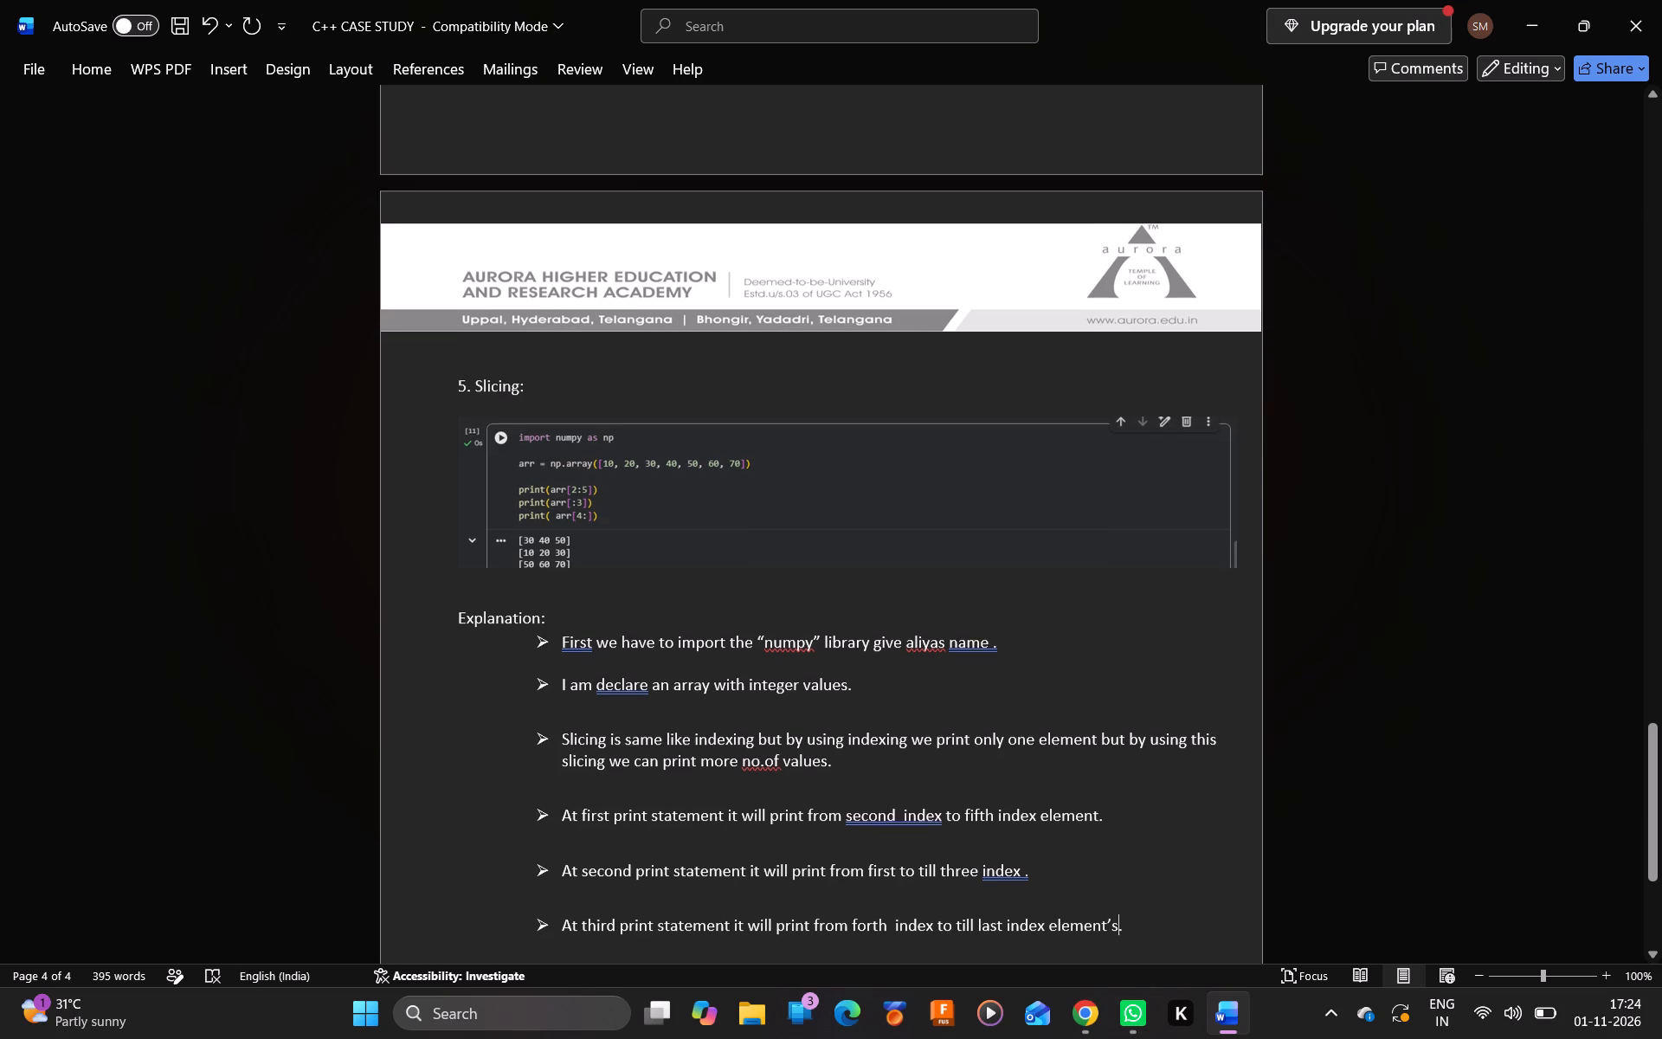
Start exporting the document as a PDF and choose the Data Science folder as the destination.
{"action": "scroll", "coordinate": [1053, 915], "scroll_direction": "up", "scroll_amount": 3}
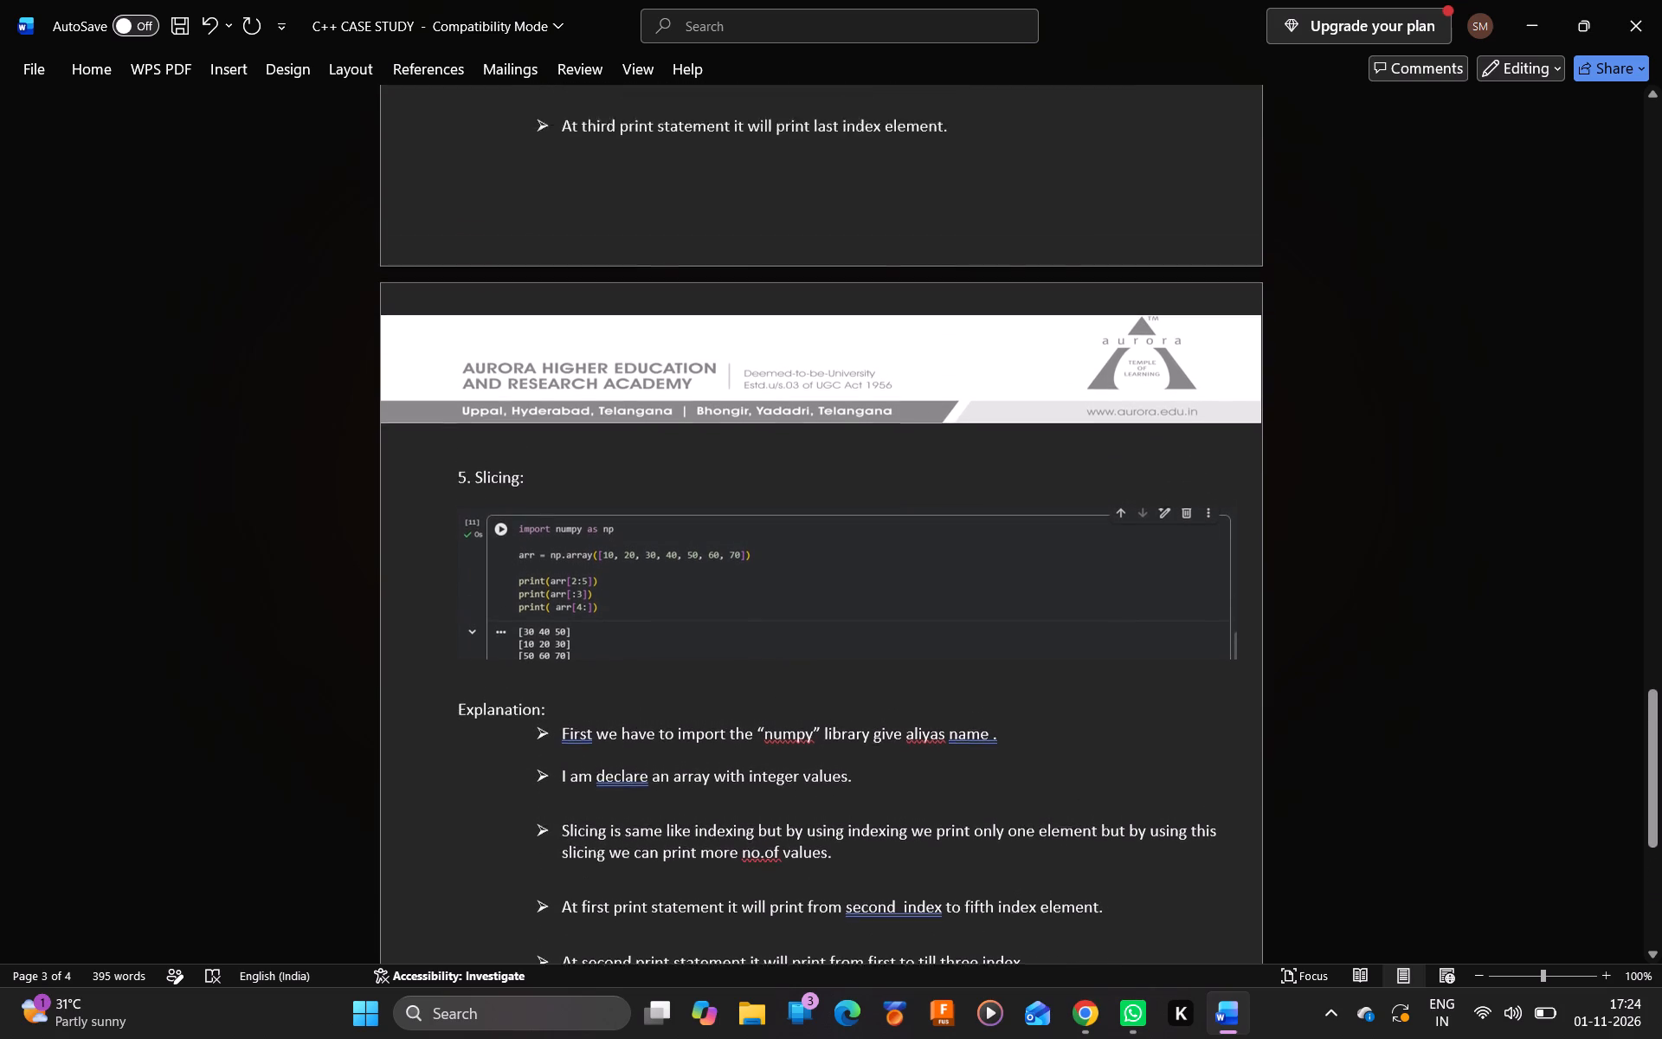
{"action": "scroll", "coordinate": [1053, 915], "scroll_direction": "up", "scroll_amount": 19}
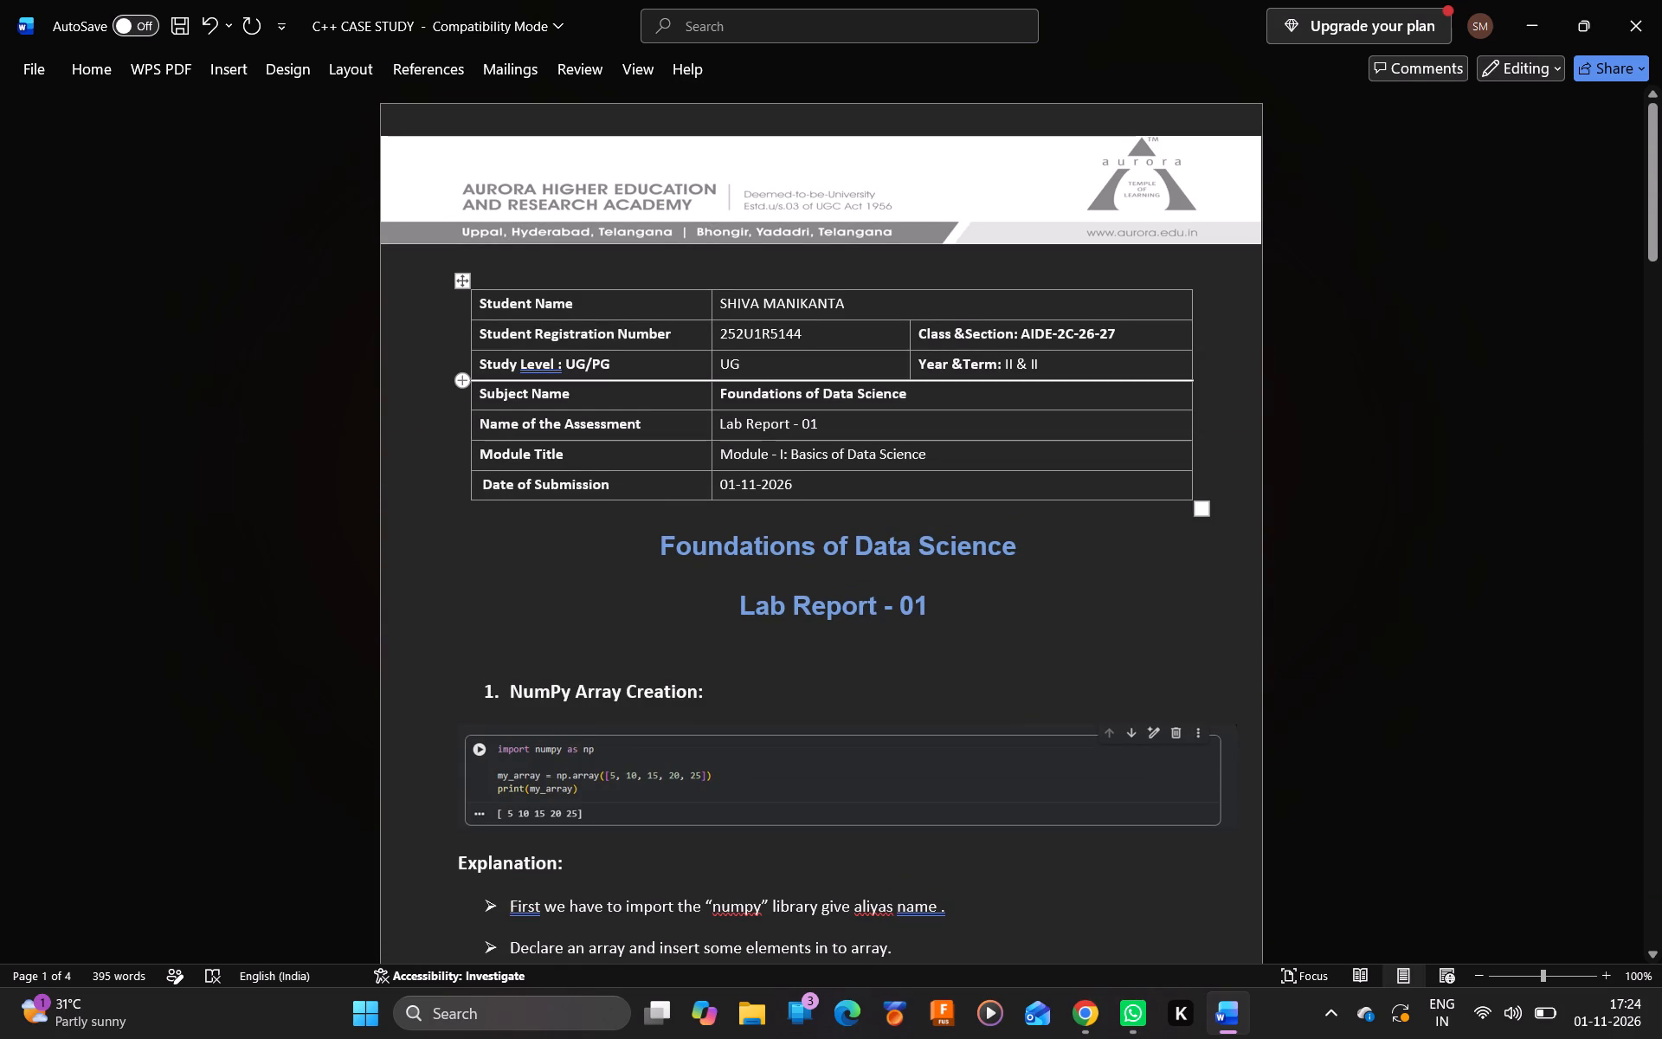
{"action": "left_click", "coordinate": [31, 75]}
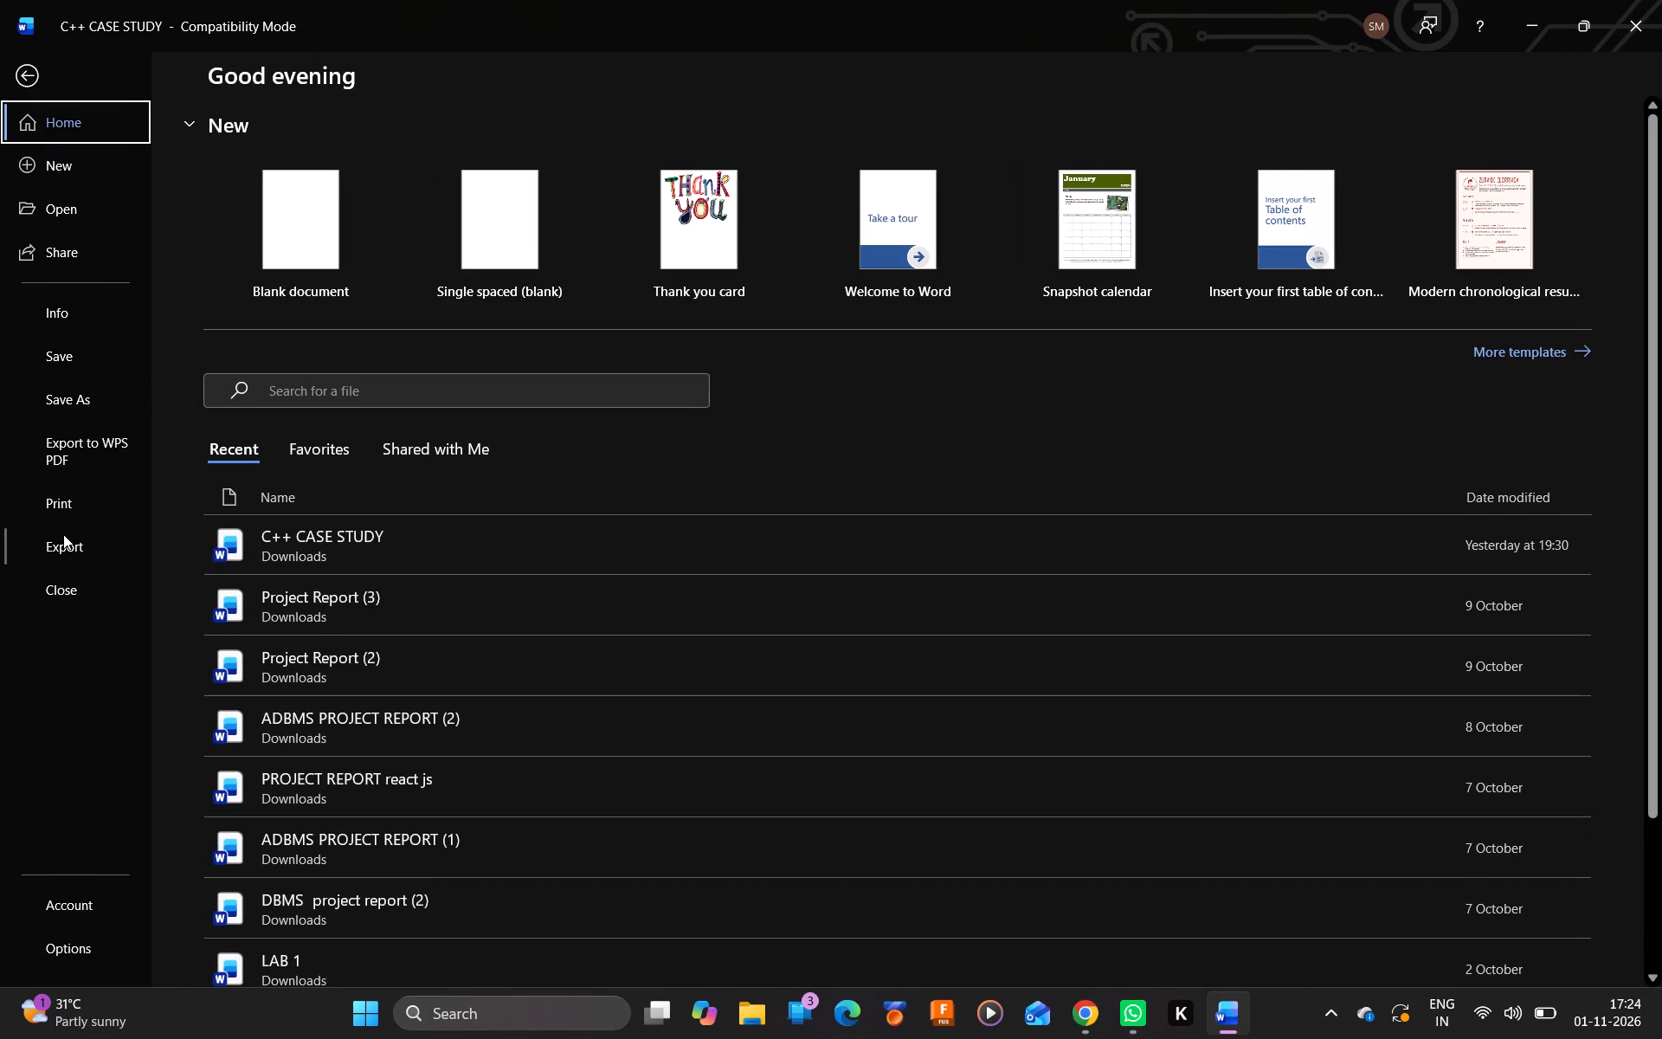
{"action": "left_click", "coordinate": [63, 534]}
{"action": "left_click", "coordinate": [608, 271]}
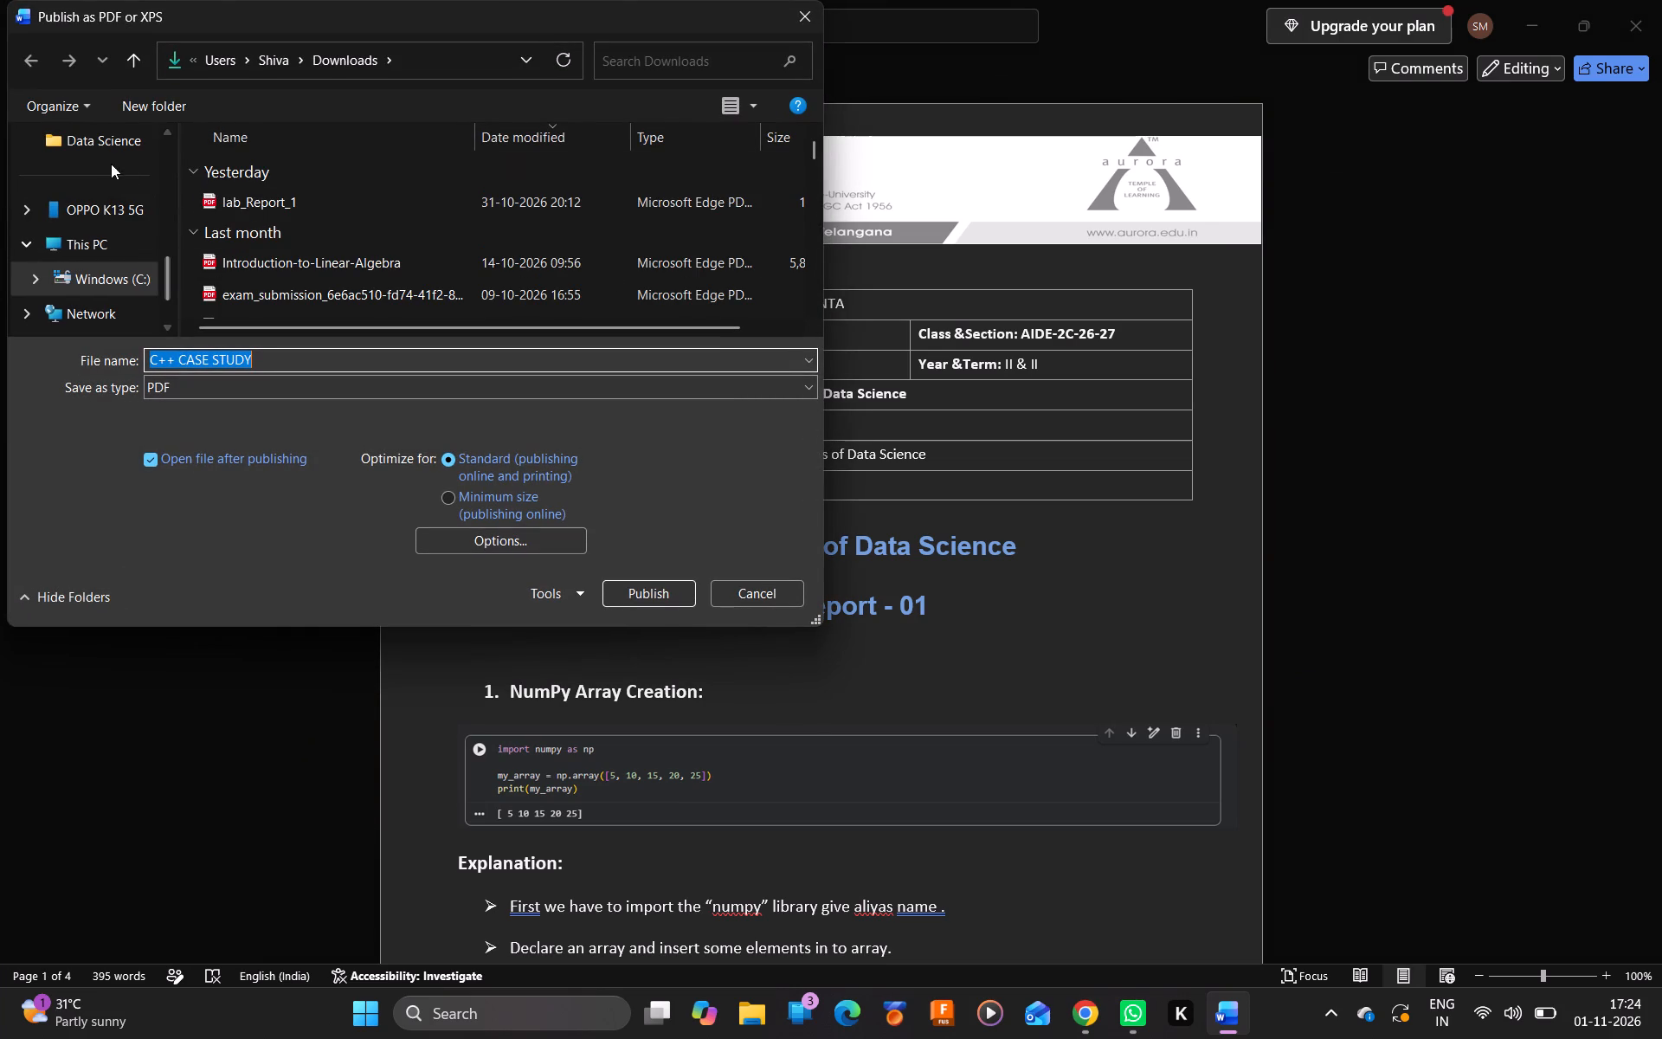
{"action": "left_click", "coordinate": [122, 129]}
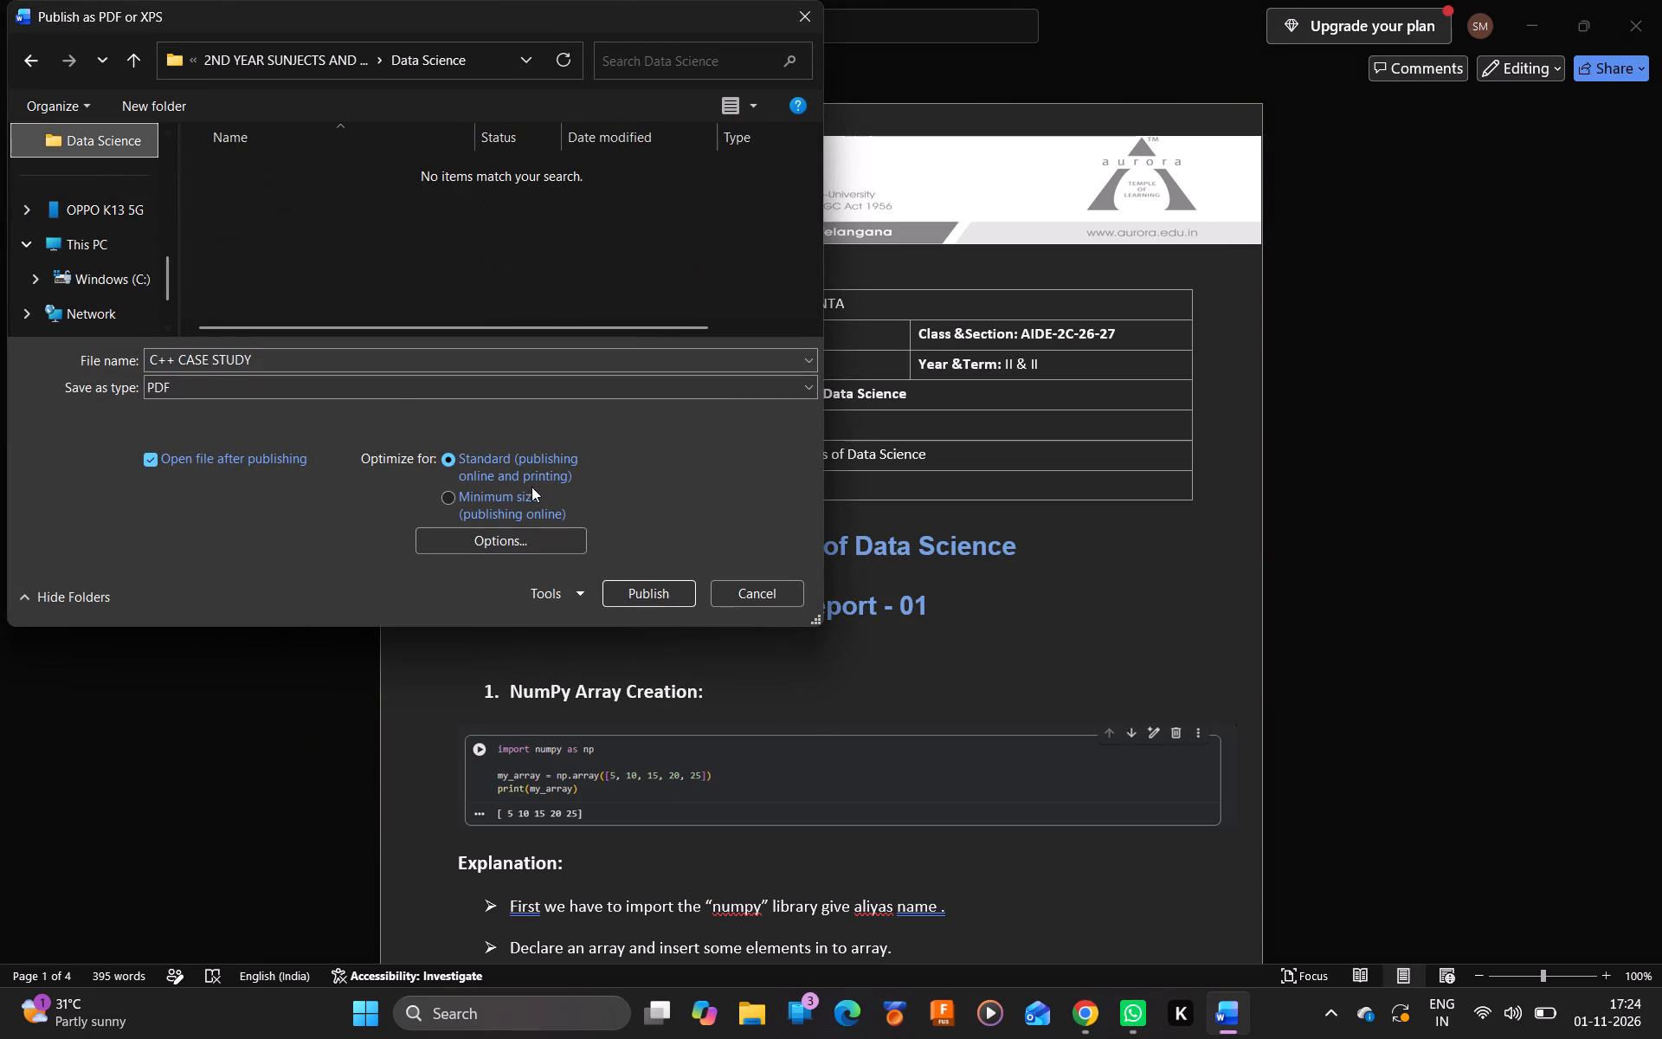
Name the exported PDF file "Lab - 01".
{"action": "left_click", "coordinate": [300, 358]}
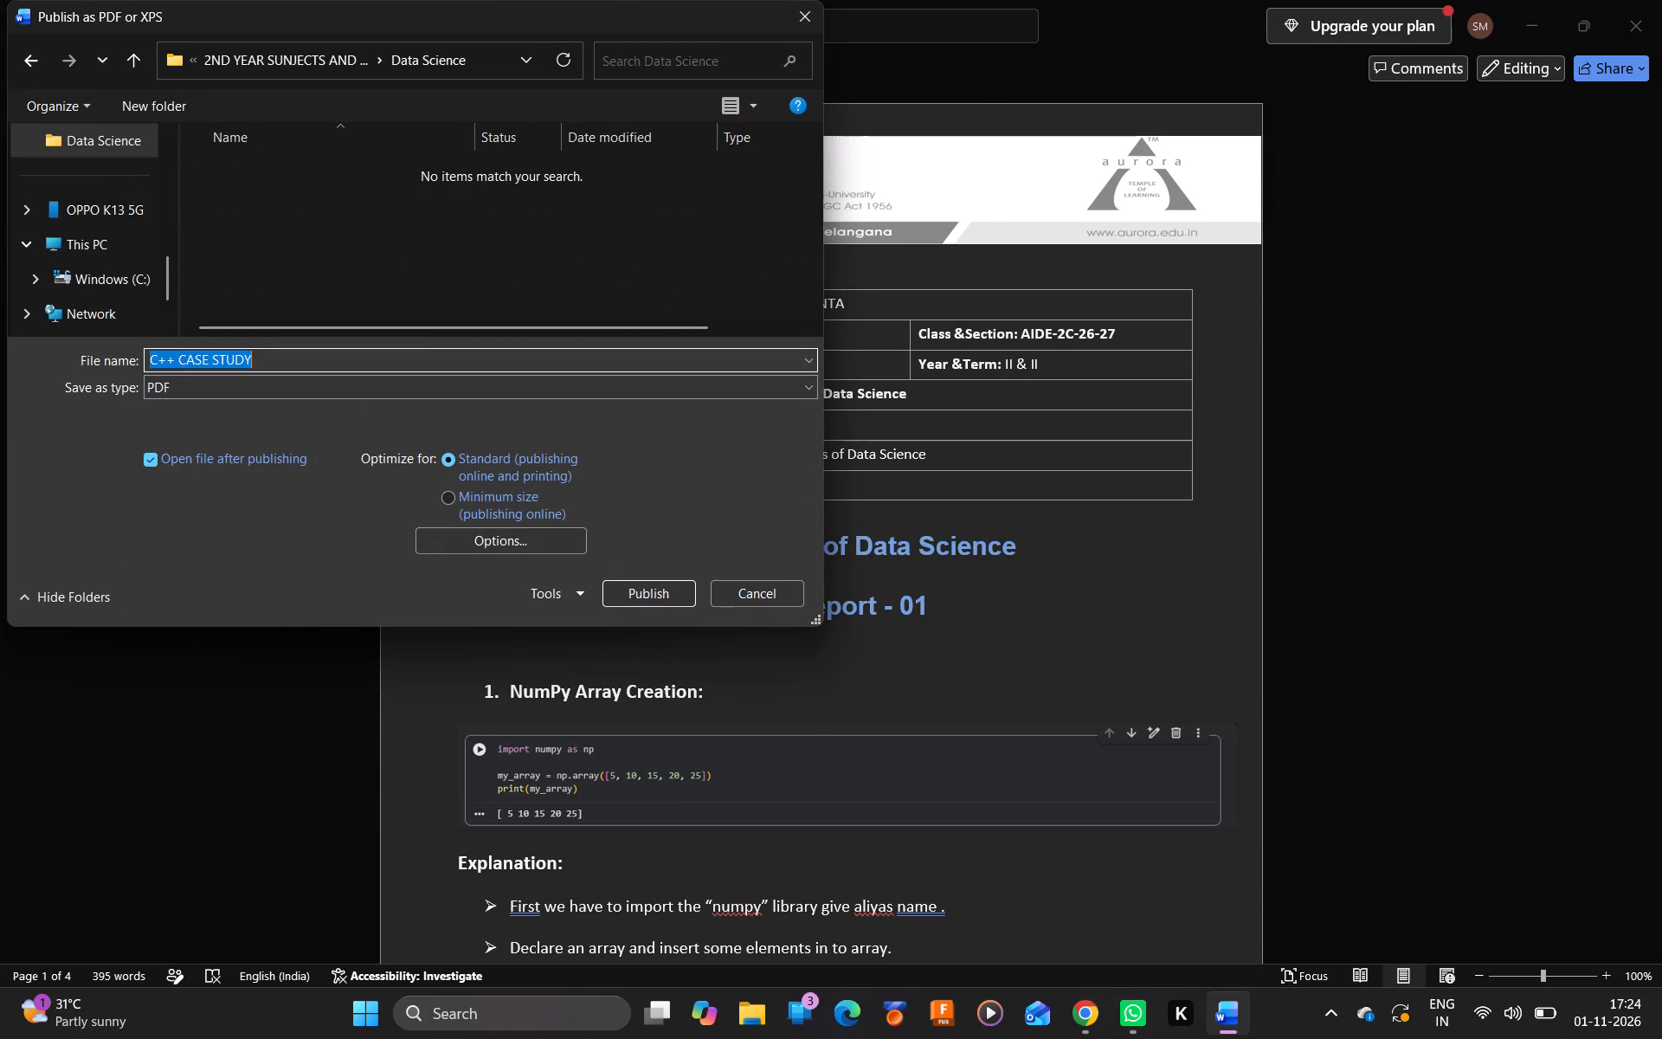
{"action": "key", "text": "BackSpace"}
{"action": "type", "text": "lab"}
{"action": "key", "text": "space"}
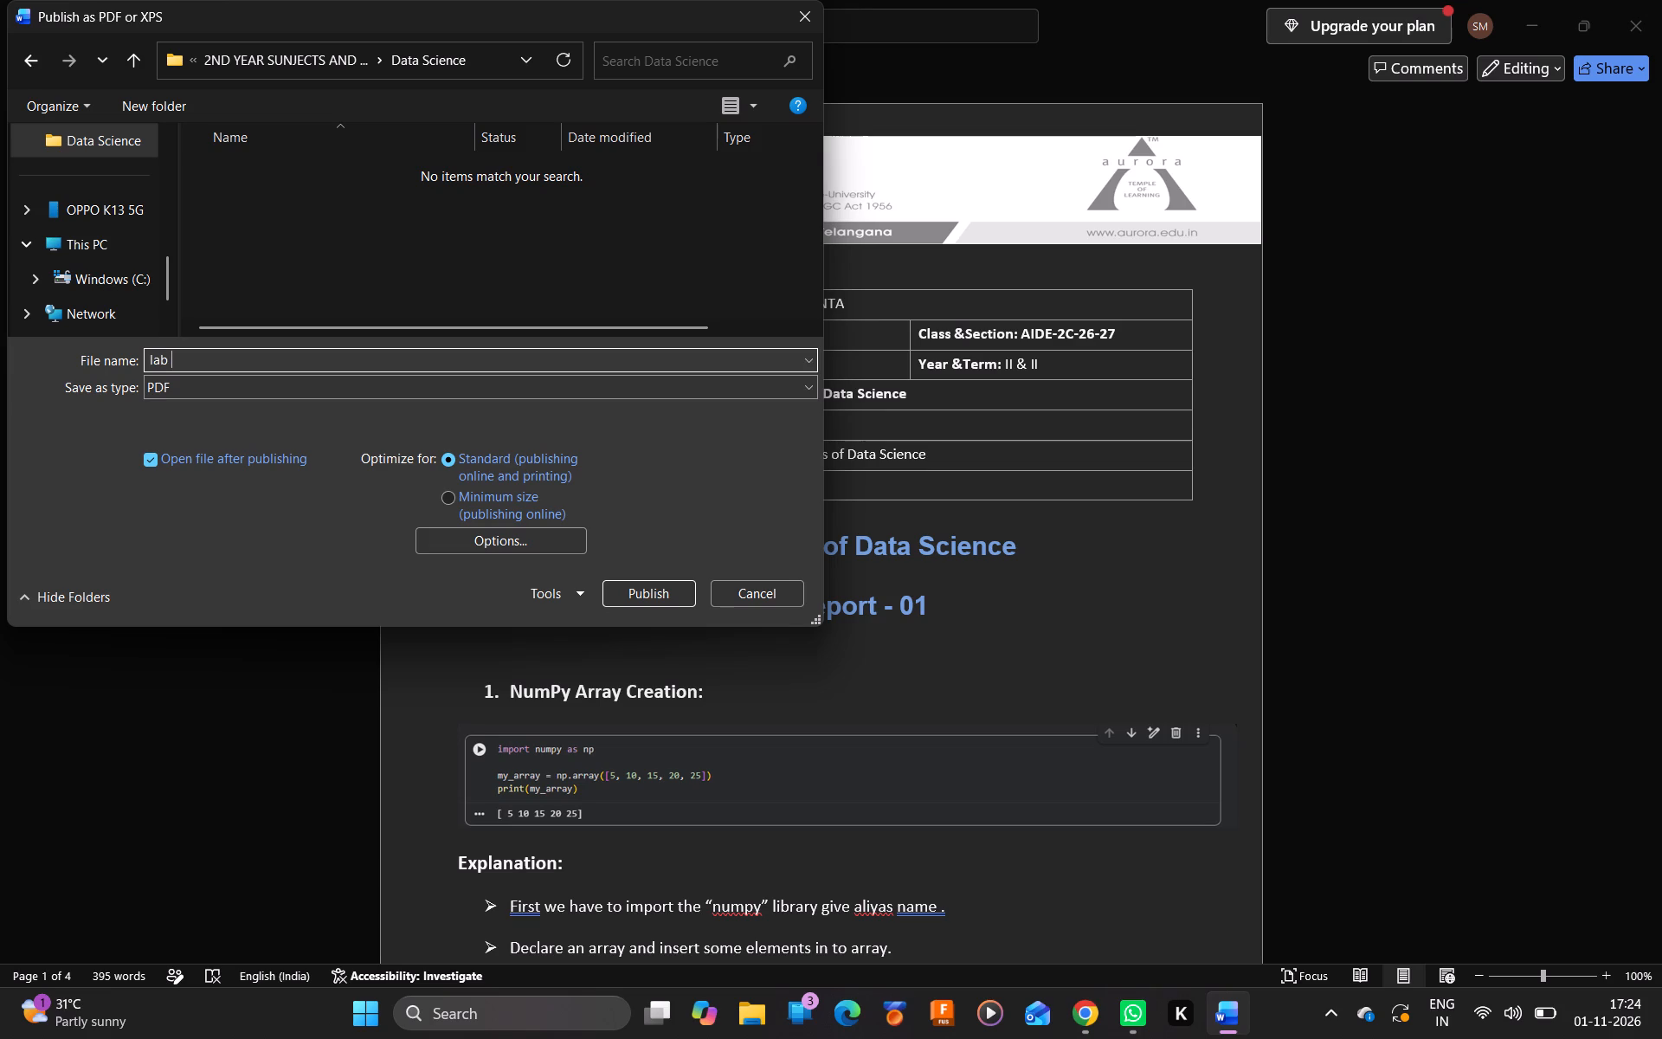
{"action": "type", "text": "- 01"}
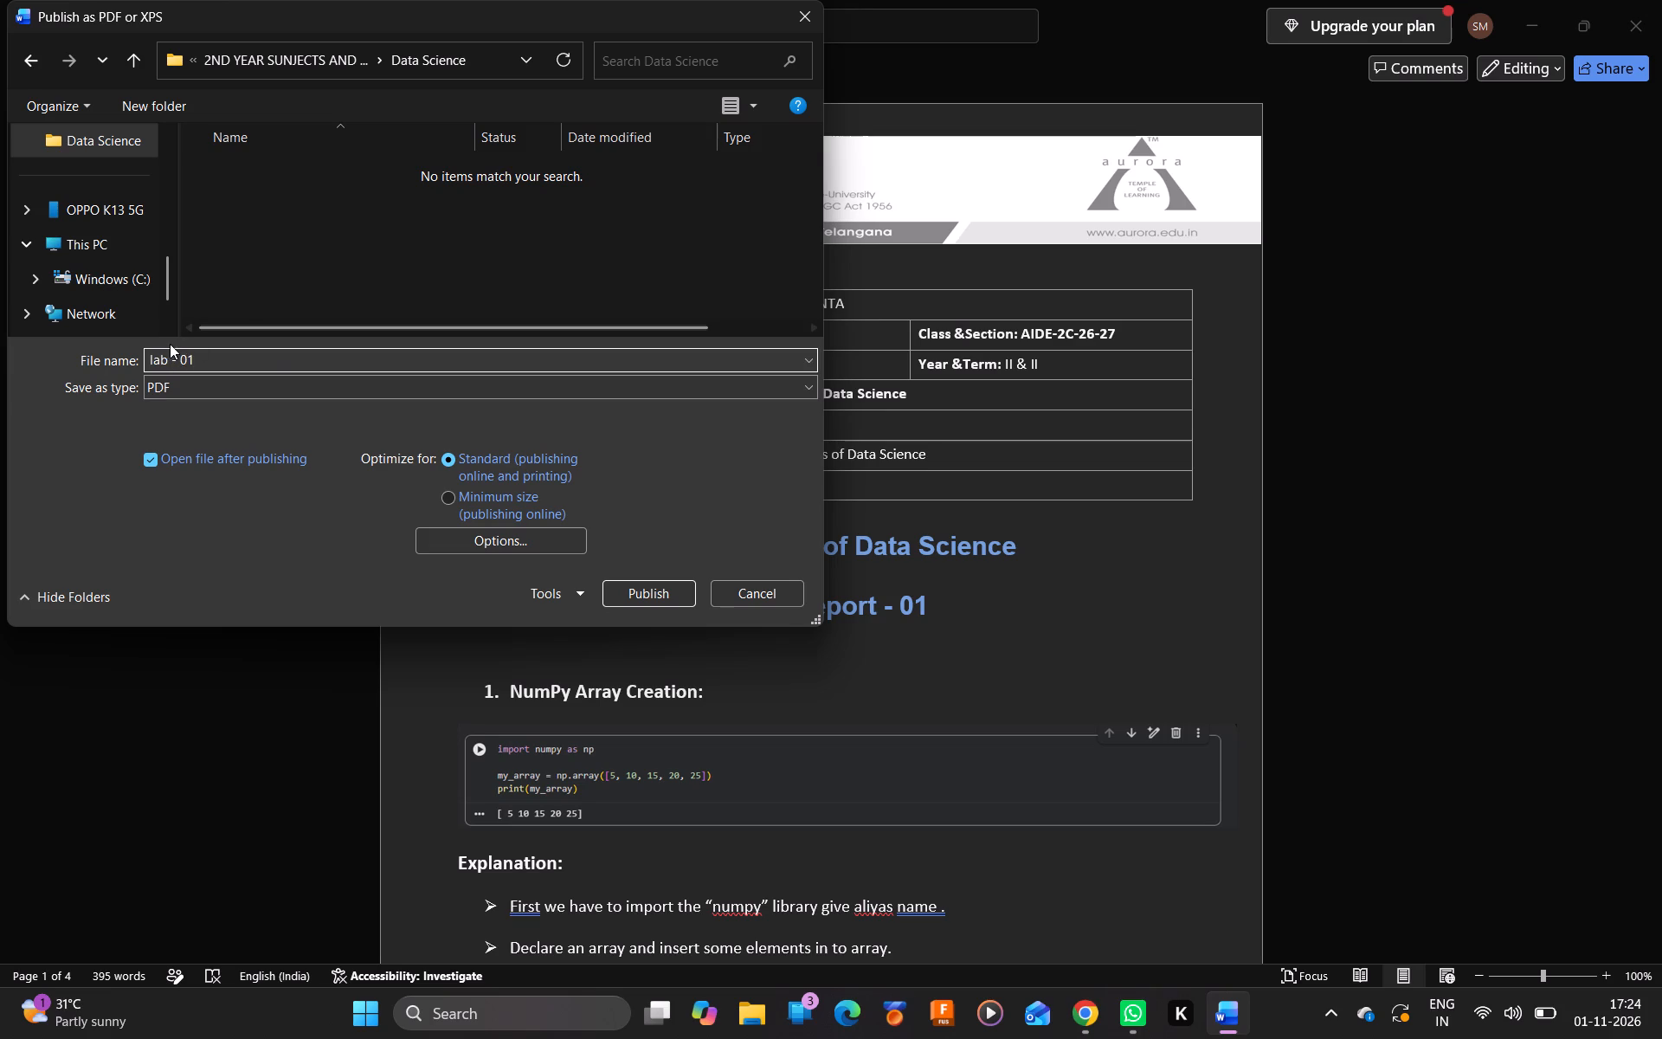
{"action": "left_click", "coordinate": [152, 354]}
{"action": "key", "text": "BackSpace"}
{"action": "key", "text": "shift+l"}
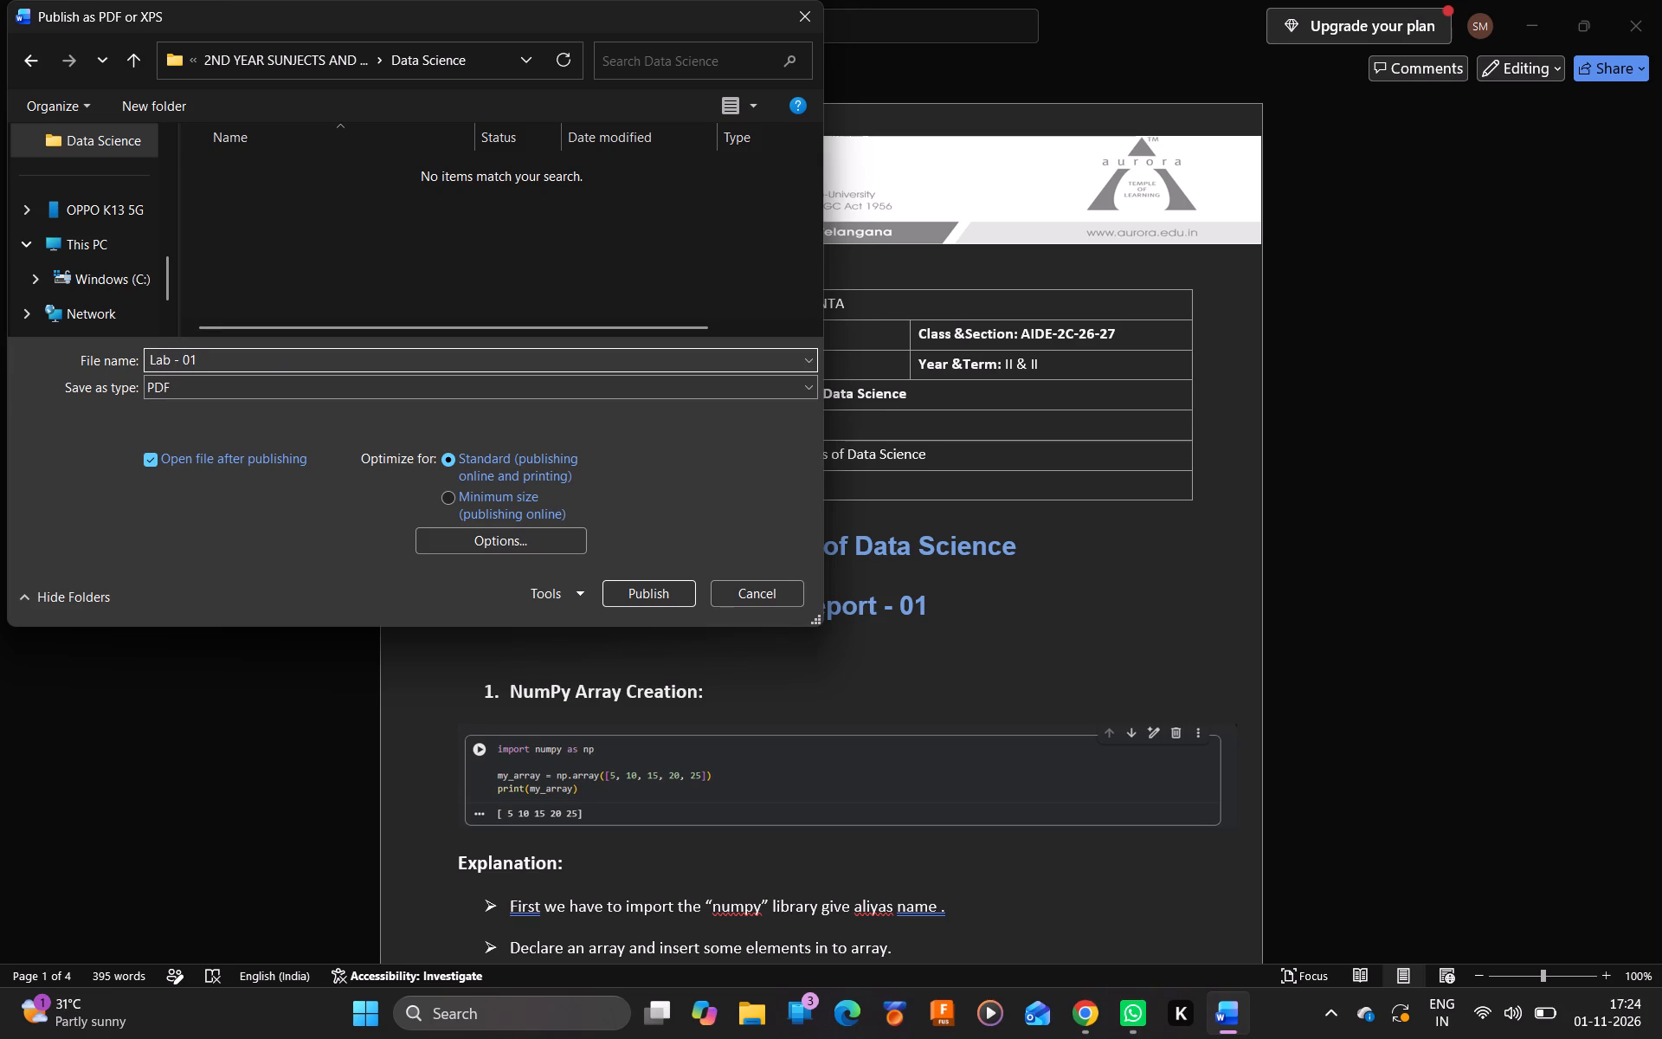
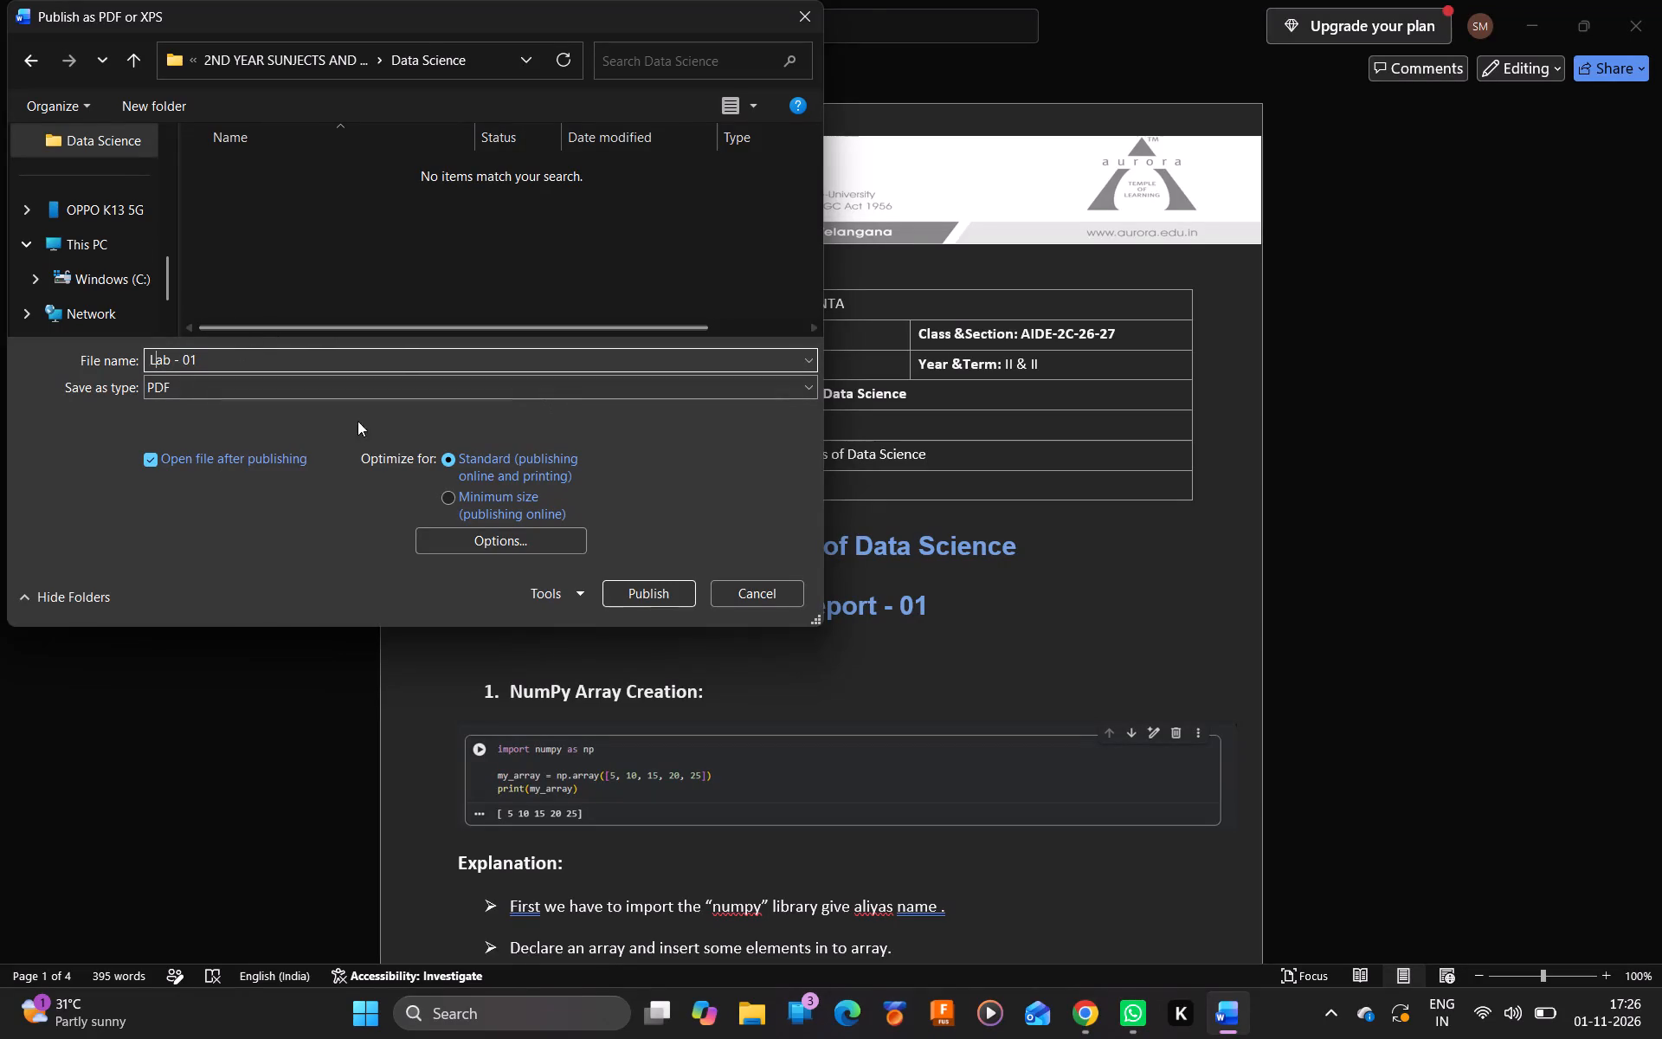
Publish the lab report PDF to the Data Science folder.
{"action": "left_click", "coordinate": [654, 592]}
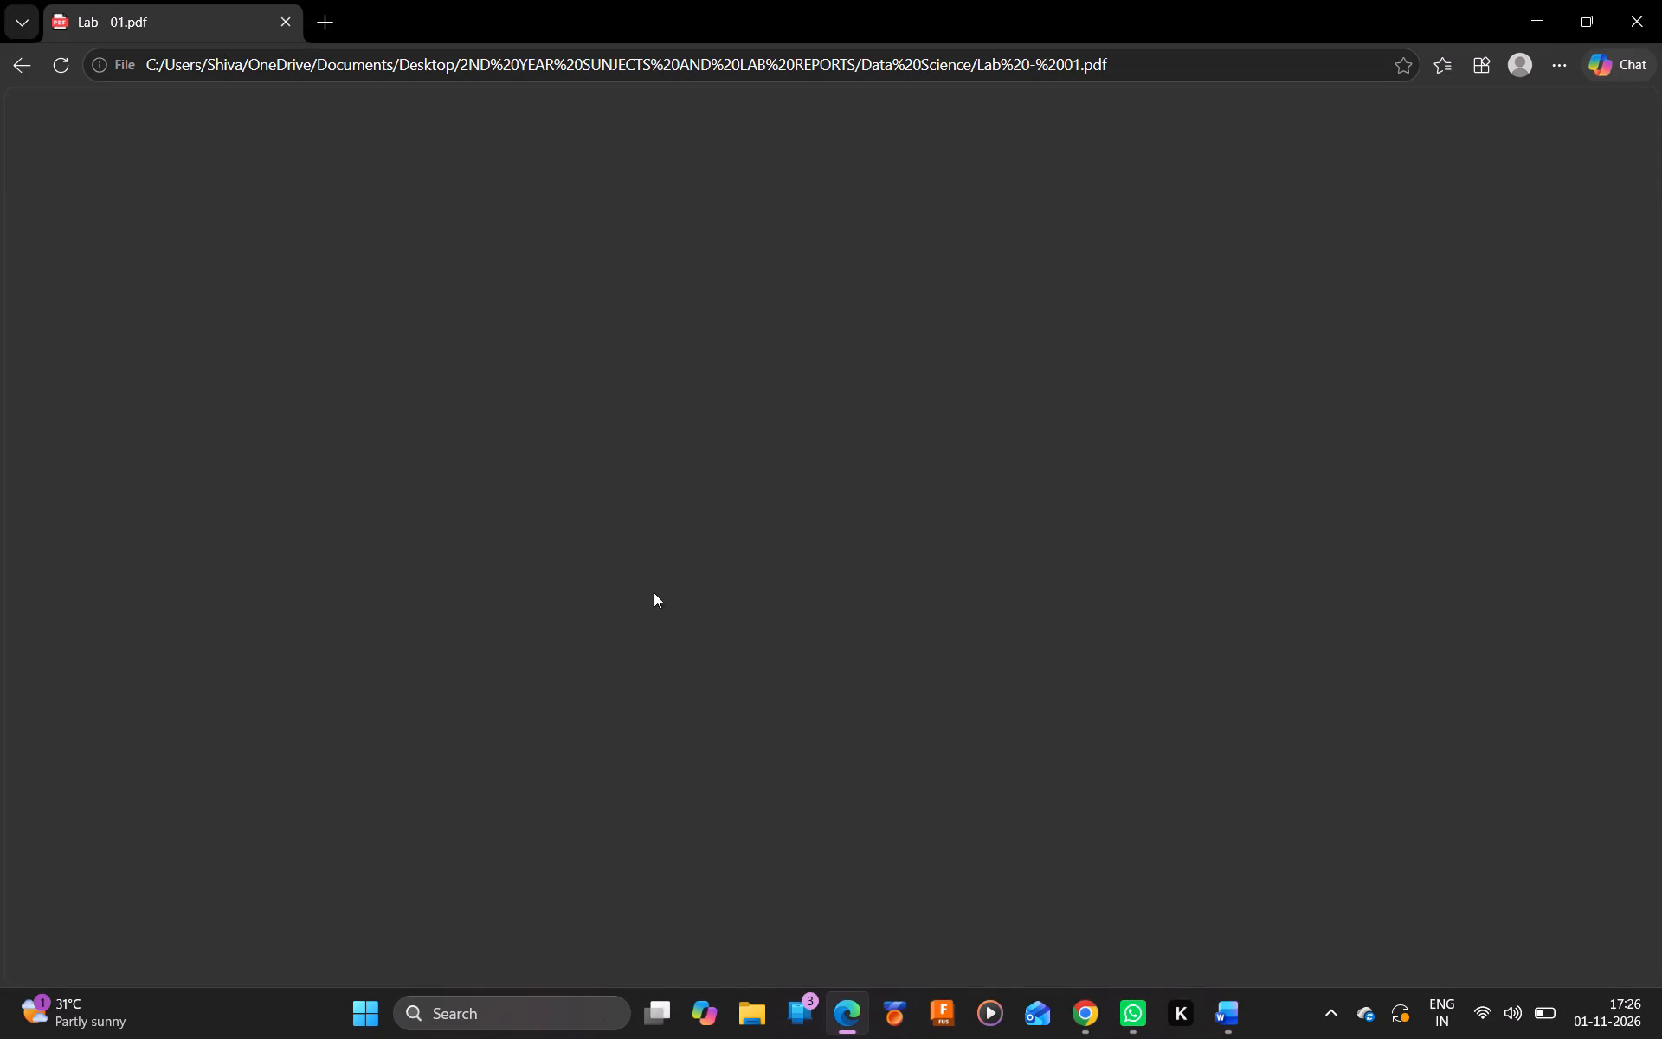
Review the pages of the exported "Lab - 01" PDF in Edge from the first page to the Slicing section, and close it.
{"action": "scroll", "coordinate": [832, 631], "scroll_direction": "down", "scroll_amount": 5}
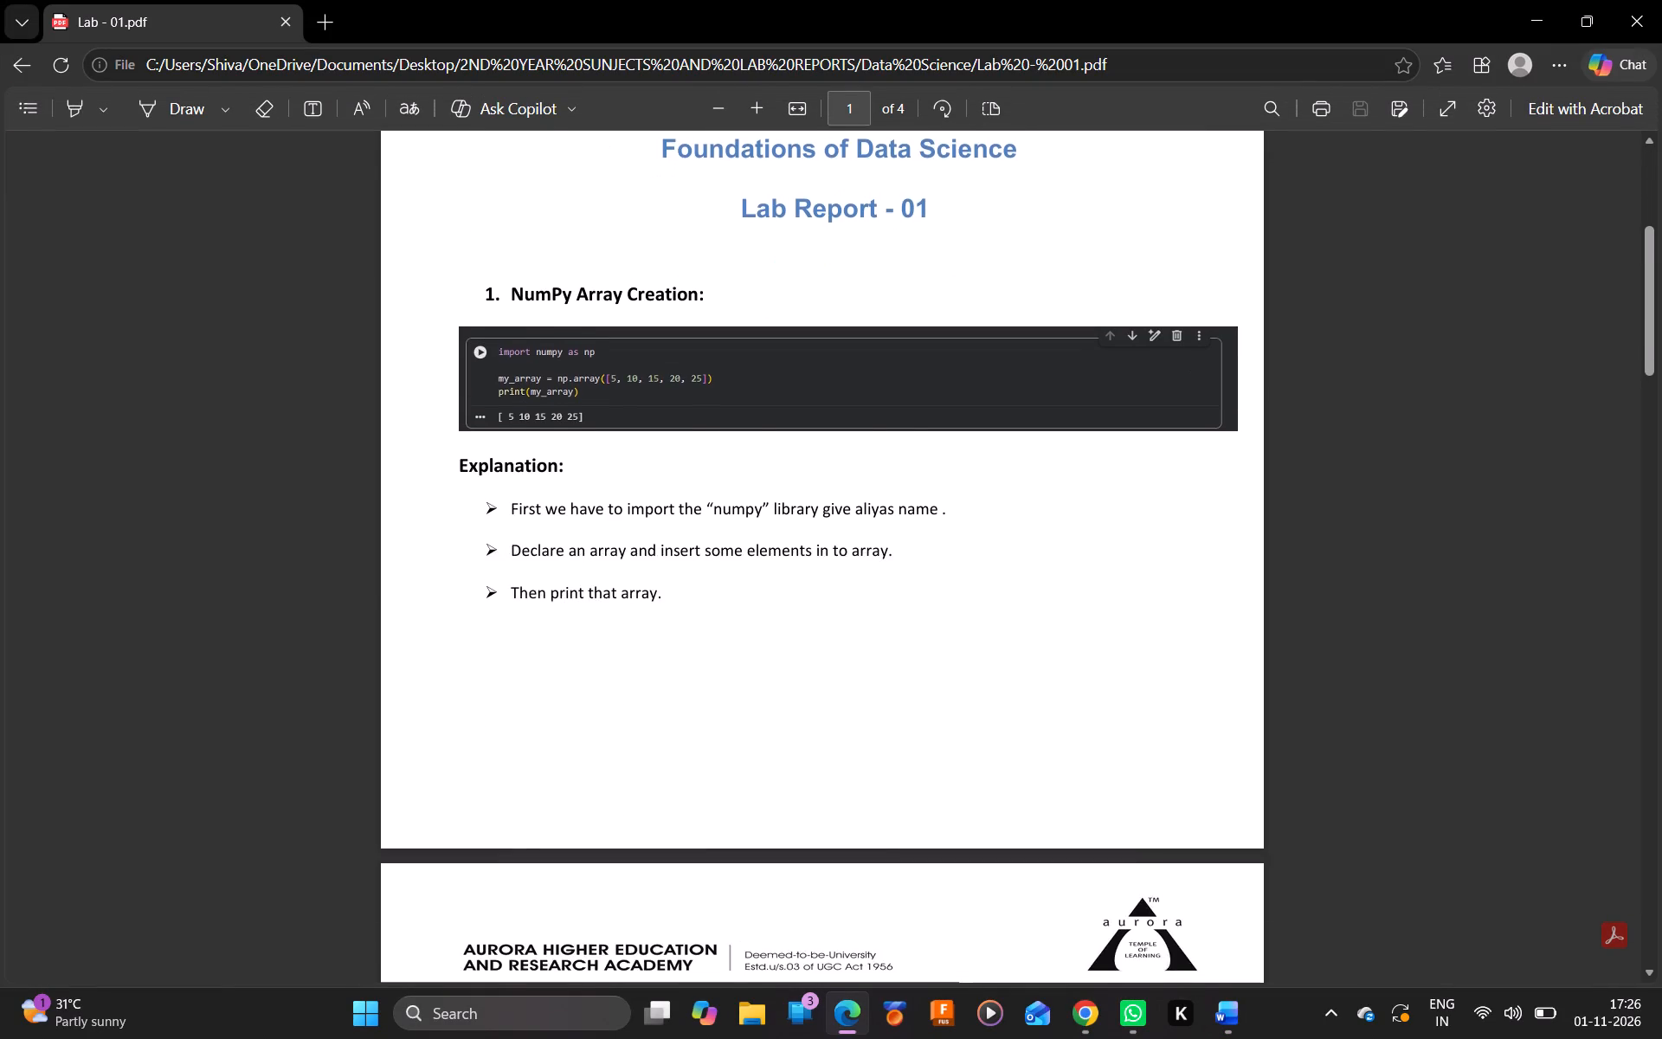
{"action": "scroll", "coordinate": [832, 631], "scroll_direction": "down", "scroll_amount": 4}
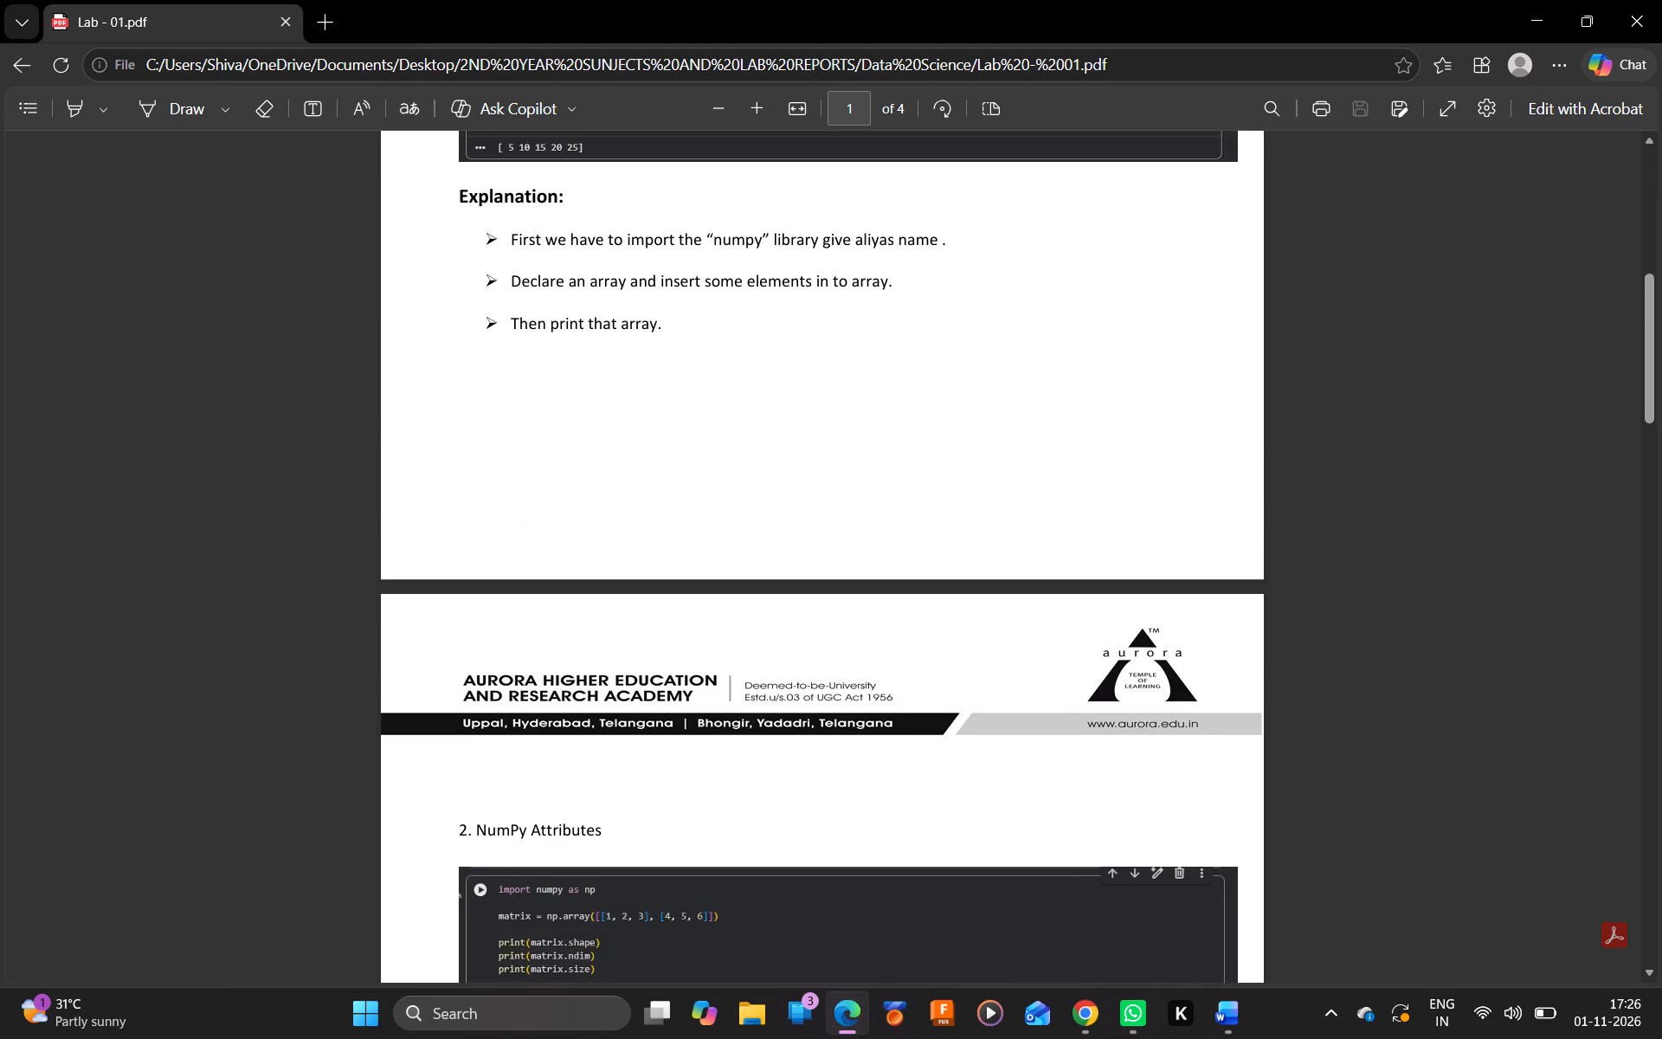
{"action": "scroll", "coordinate": [832, 631], "scroll_direction": "down", "scroll_amount": 9}
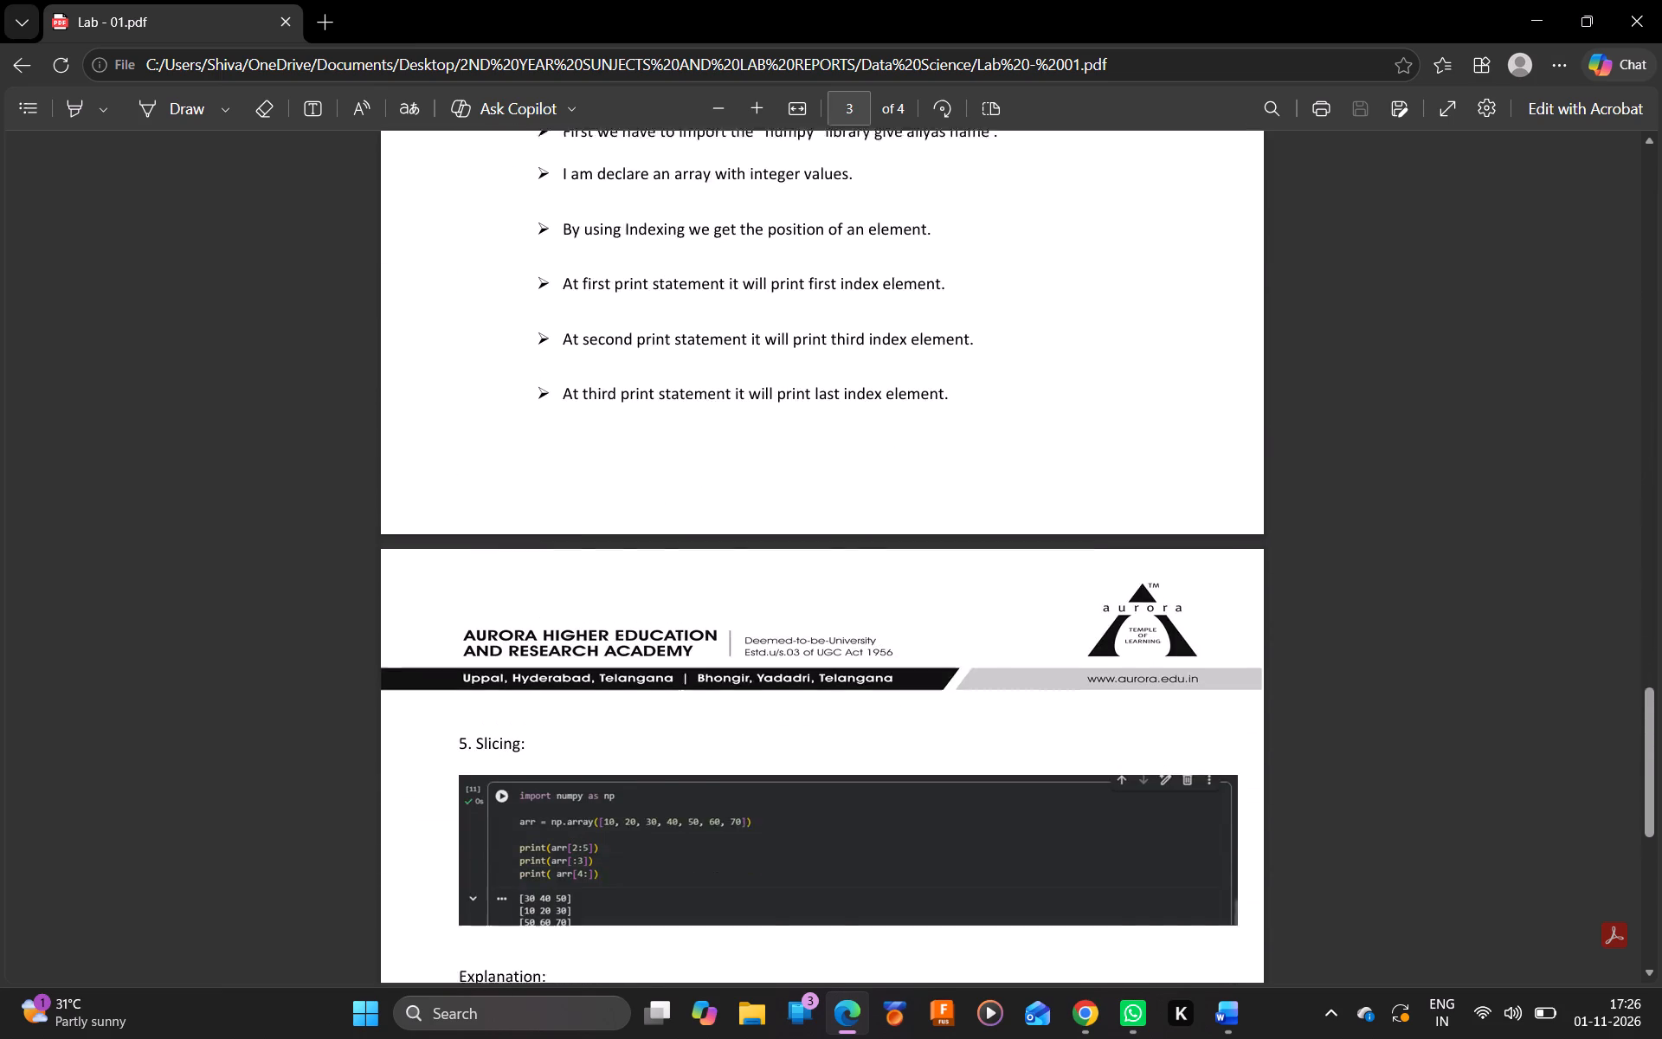
{"action": "scroll", "coordinate": [832, 631], "scroll_direction": "down", "scroll_amount": 6}
{"action": "scroll", "coordinate": [832, 631], "scroll_direction": "up", "scroll_amount": 4}
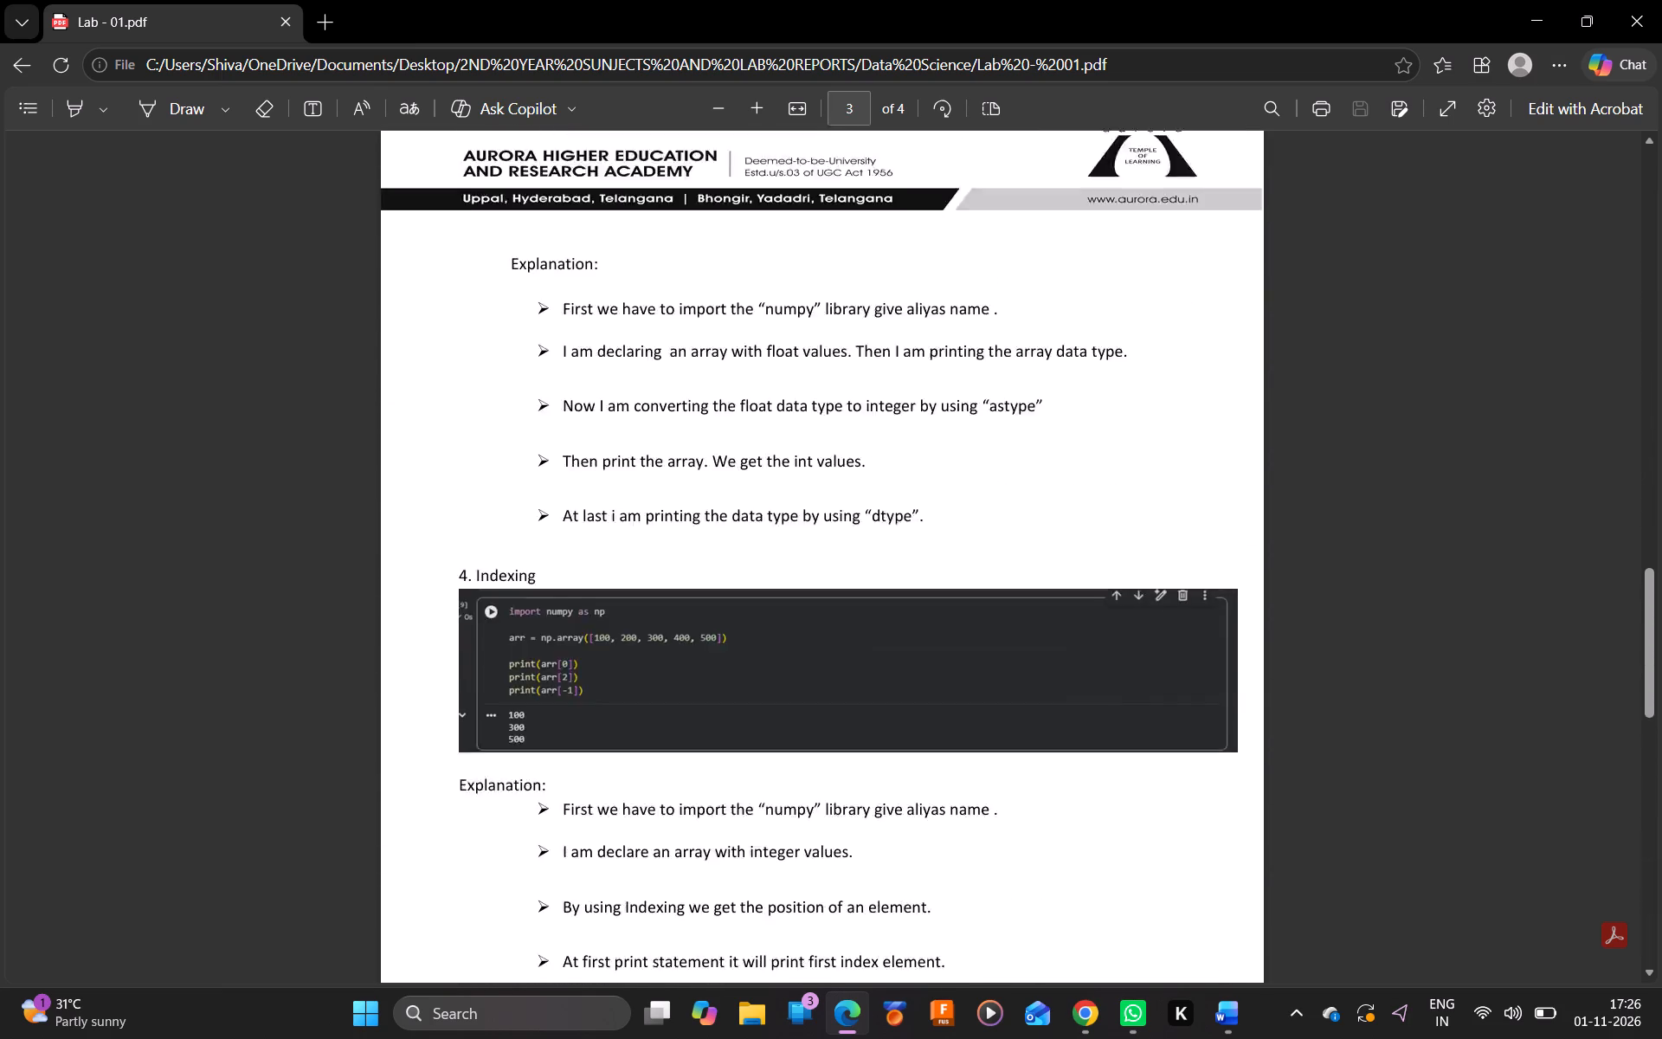
{"action": "scroll", "coordinate": [832, 631], "scroll_direction": "up", "scroll_amount": 8}
{"action": "left_click", "coordinate": [1659, 2]}
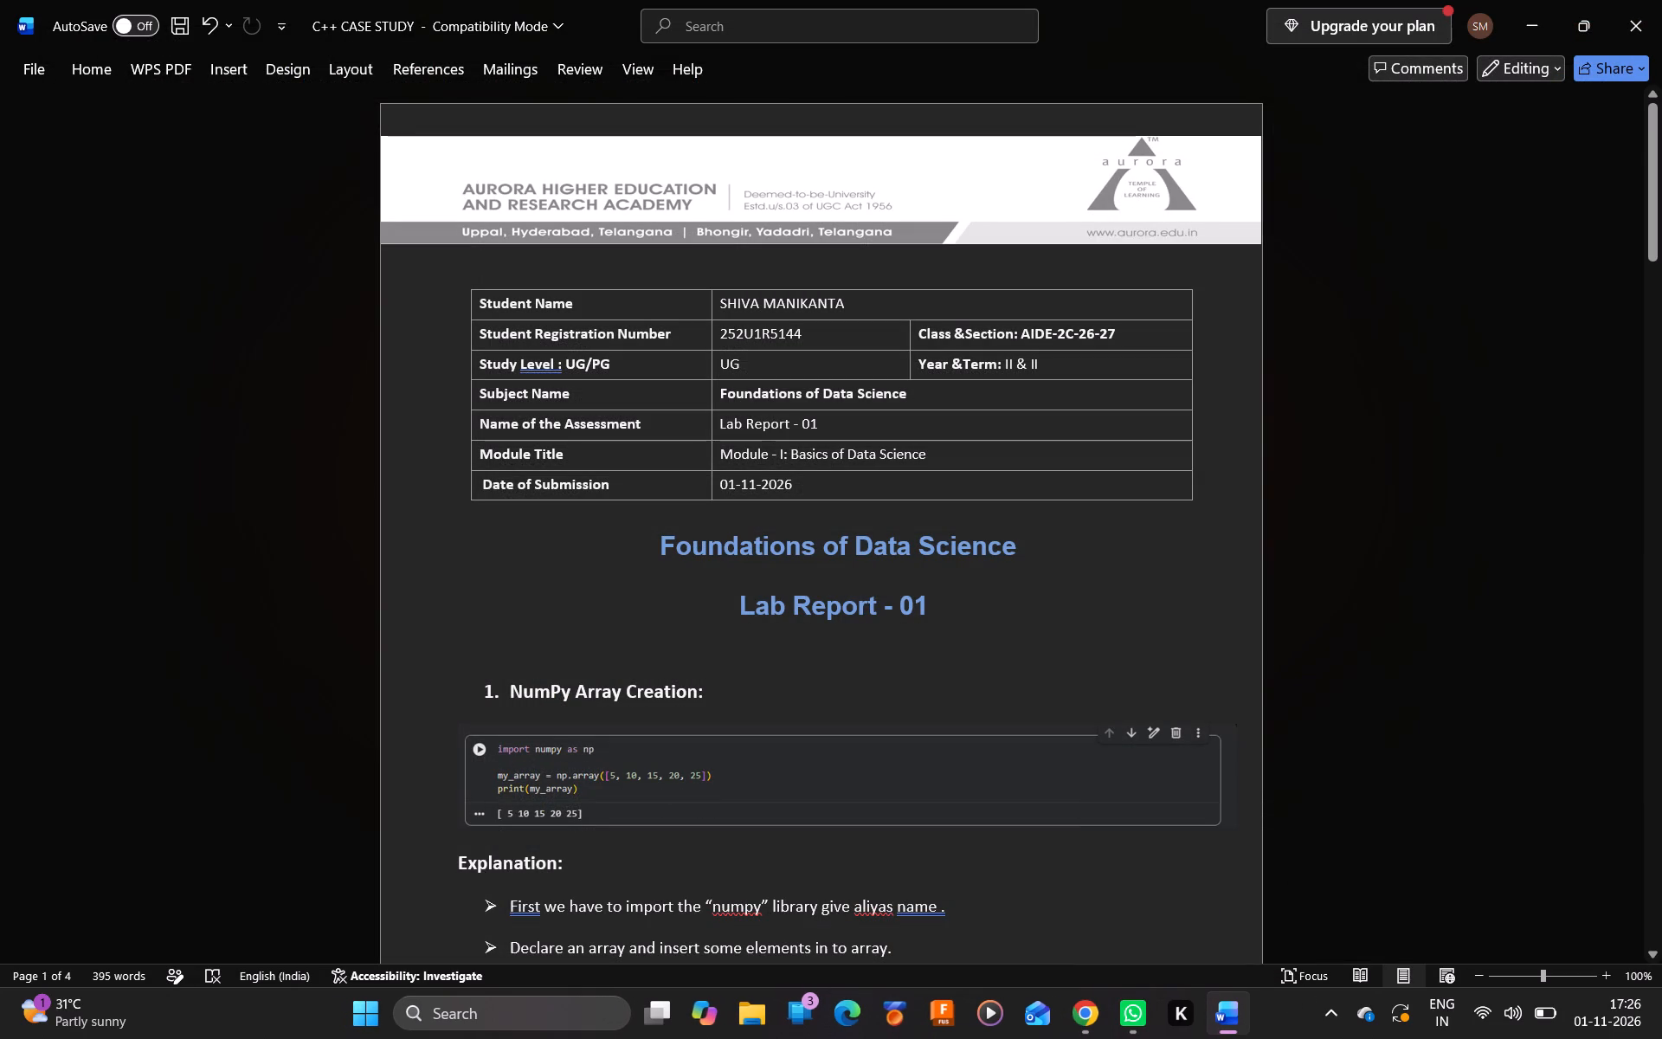
Save the lab report document in Word.
{"action": "key", "text": "ctrl+s"}
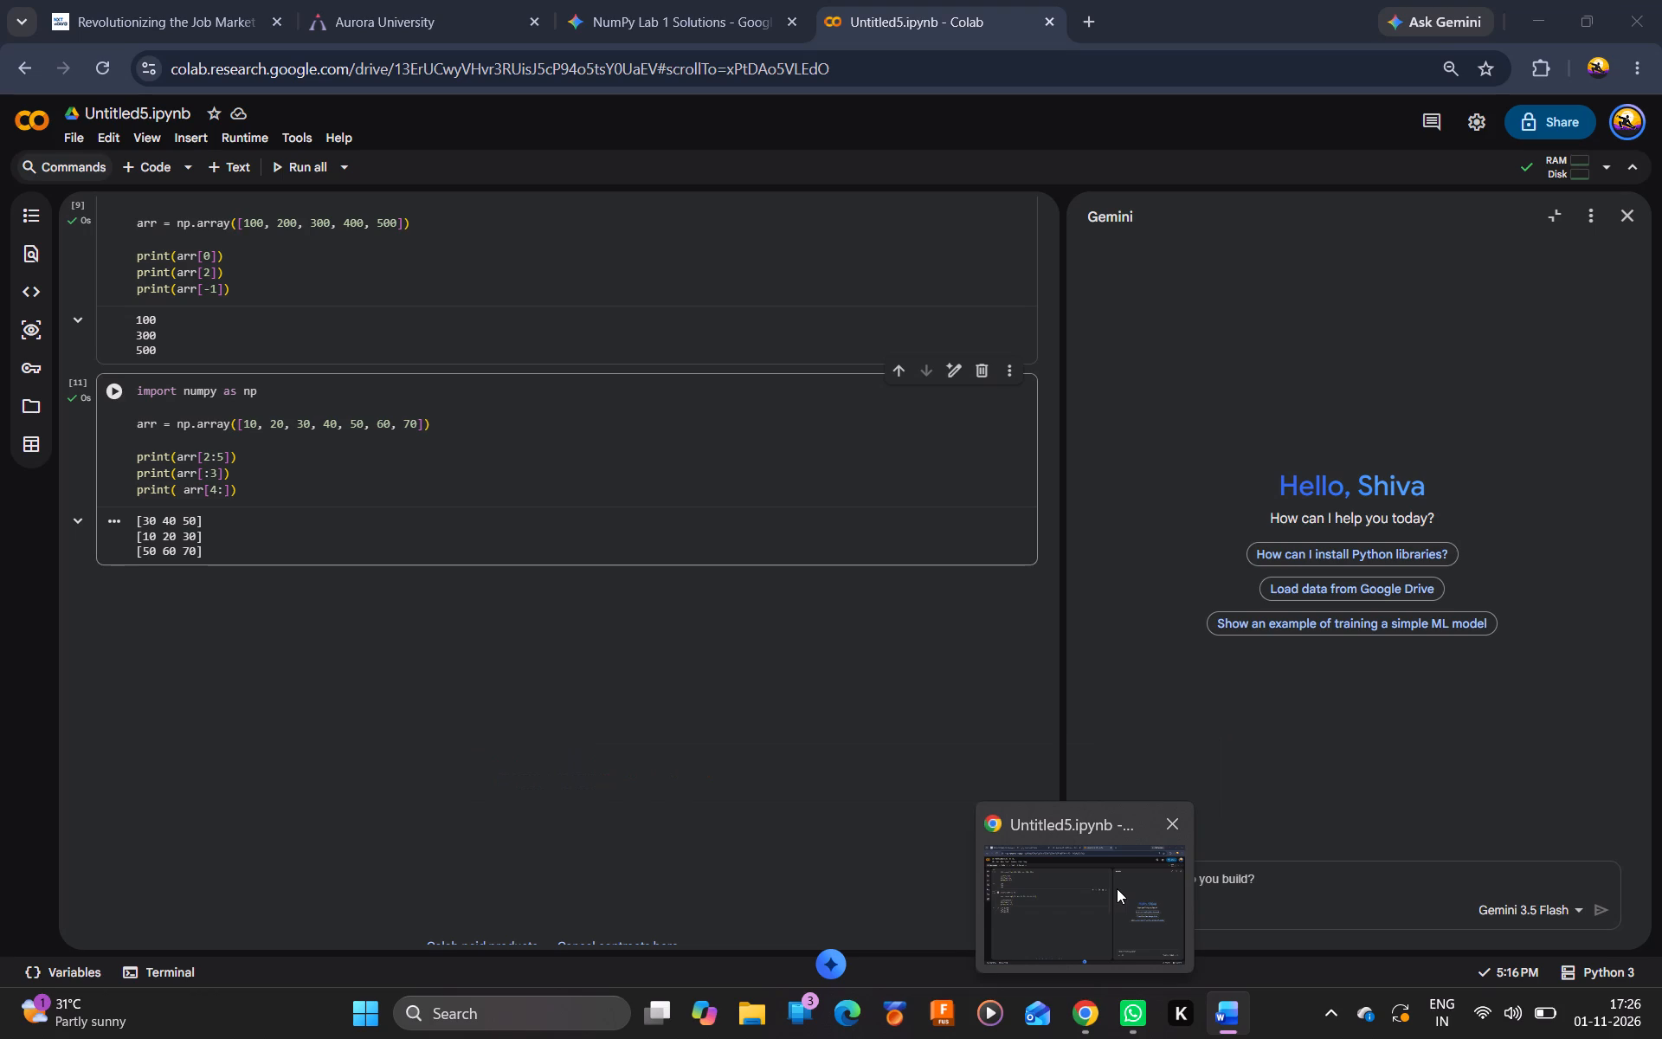
Switch to the Colab notebook in Chrome, rename it "DS LAb - 01" and save it.
{"action": "left_click", "coordinate": [1117, 888]}
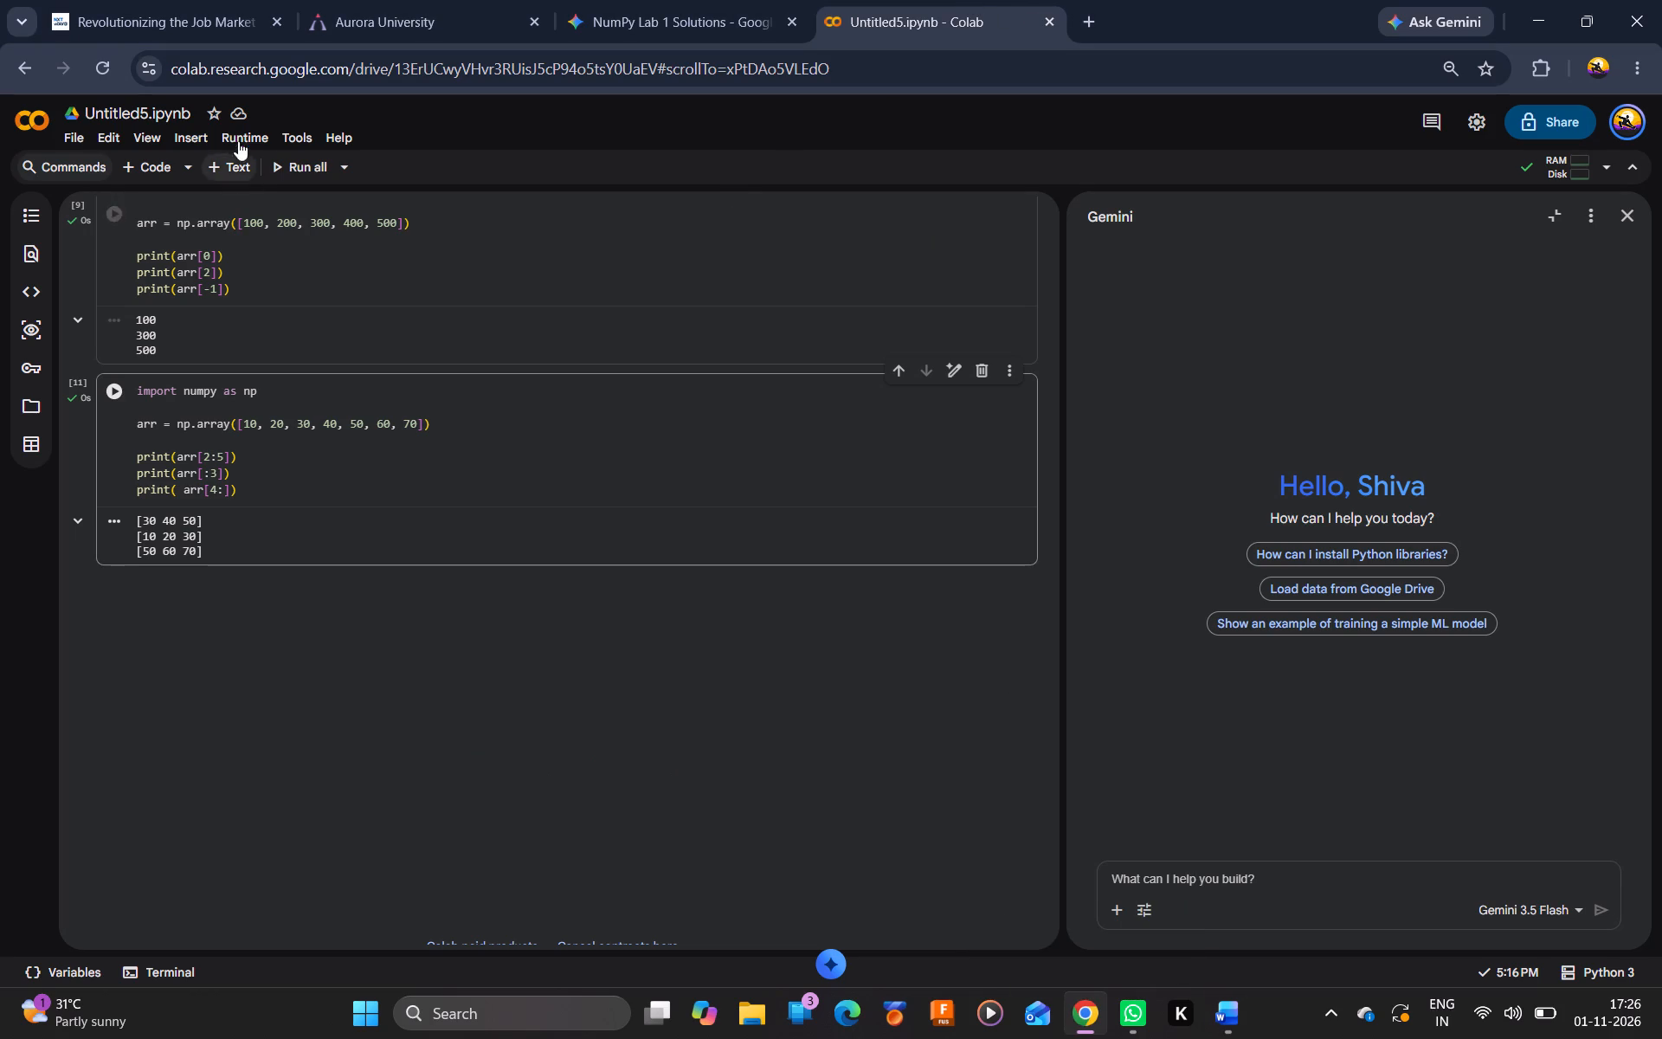
{"action": "left_click", "coordinate": [192, 108]}
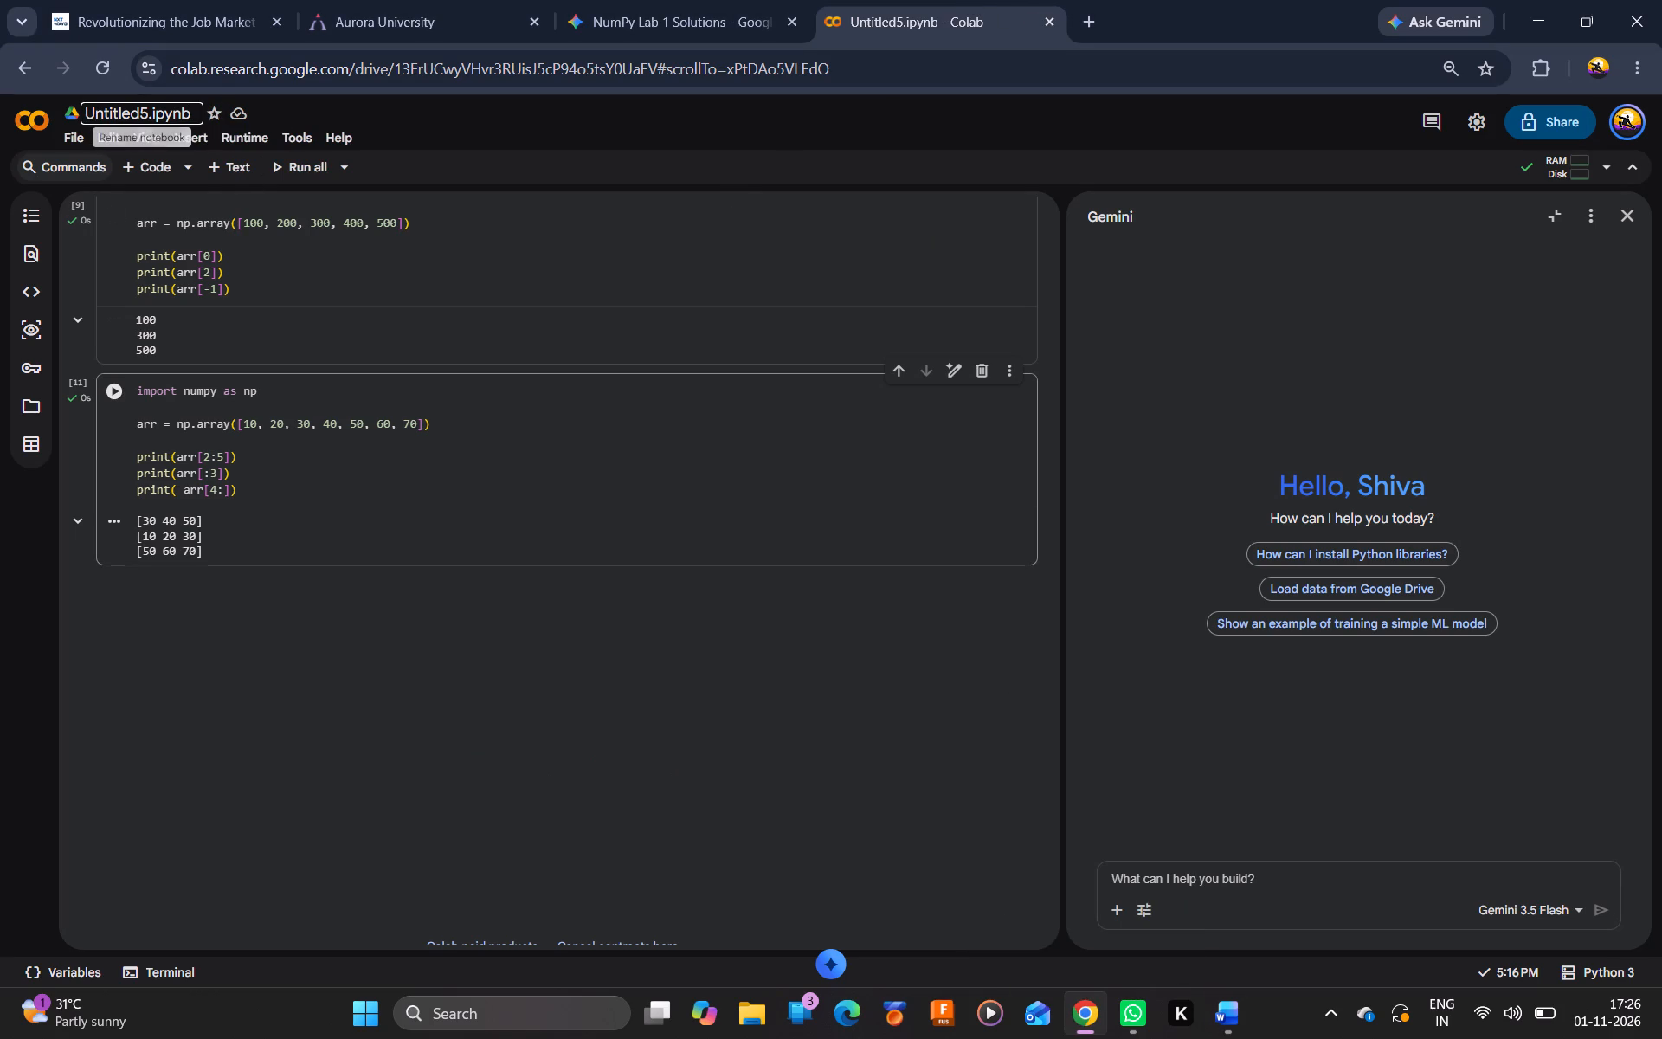
{"action": "key", "text": "BackSpace"}
{"action": "key", "text": "BackSpace"}
{"action": "key", "text": "BackSpace"}
{"action": "key", "text": "BackSpace"}
{"action": "key", "text": "BackSpace"}
{"action": "key", "text": "BackSpace"}
{"action": "key", "text": "BackSpace"}
{"action": "key", "text": "BackSpace"}
{"action": "key", "text": "BackSpace"}
{"action": "key", "text": "BackSpace"}
{"action": "key", "text": "BackSpace"}
{"action": "key", "text": "BackSpace"}
{"action": "key", "text": "BackSpace"}
{"action": "key", "text": "BackSpace"}
{"action": "key", "text": "BackSpace"}
{"action": "key", "text": "BackSpace"}
{"action": "key", "text": "BackSpace"}
{"action": "key", "text": "BackSpace"}
{"action": "key", "text": "BackSpace"}
{"action": "key", "text": "BackSpace"}
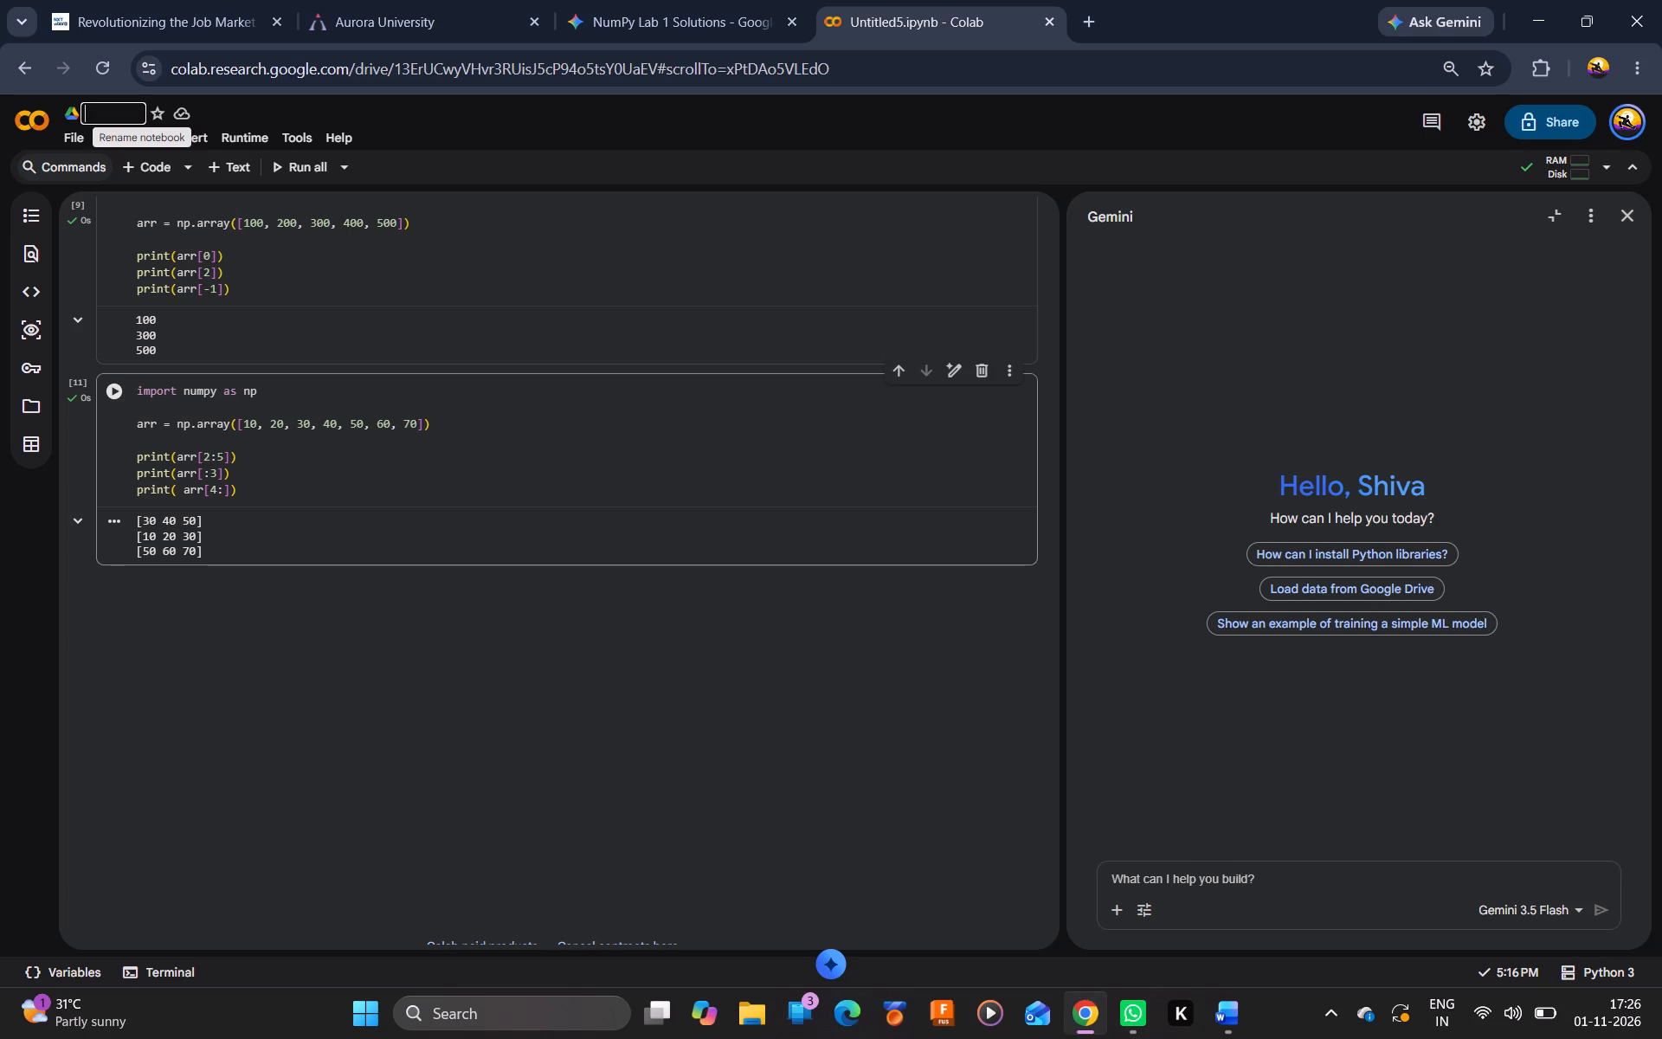
{"action": "type", "text": "Ds"}
{"action": "key", "text": "BackSpace"}
{"action": "type", "text": "S"}
{"action": "key", "text": "space"}
{"action": "type", "text": "LAb"}
{"action": "key", "text": "space"}
{"action": "type", "text": "- 01"}
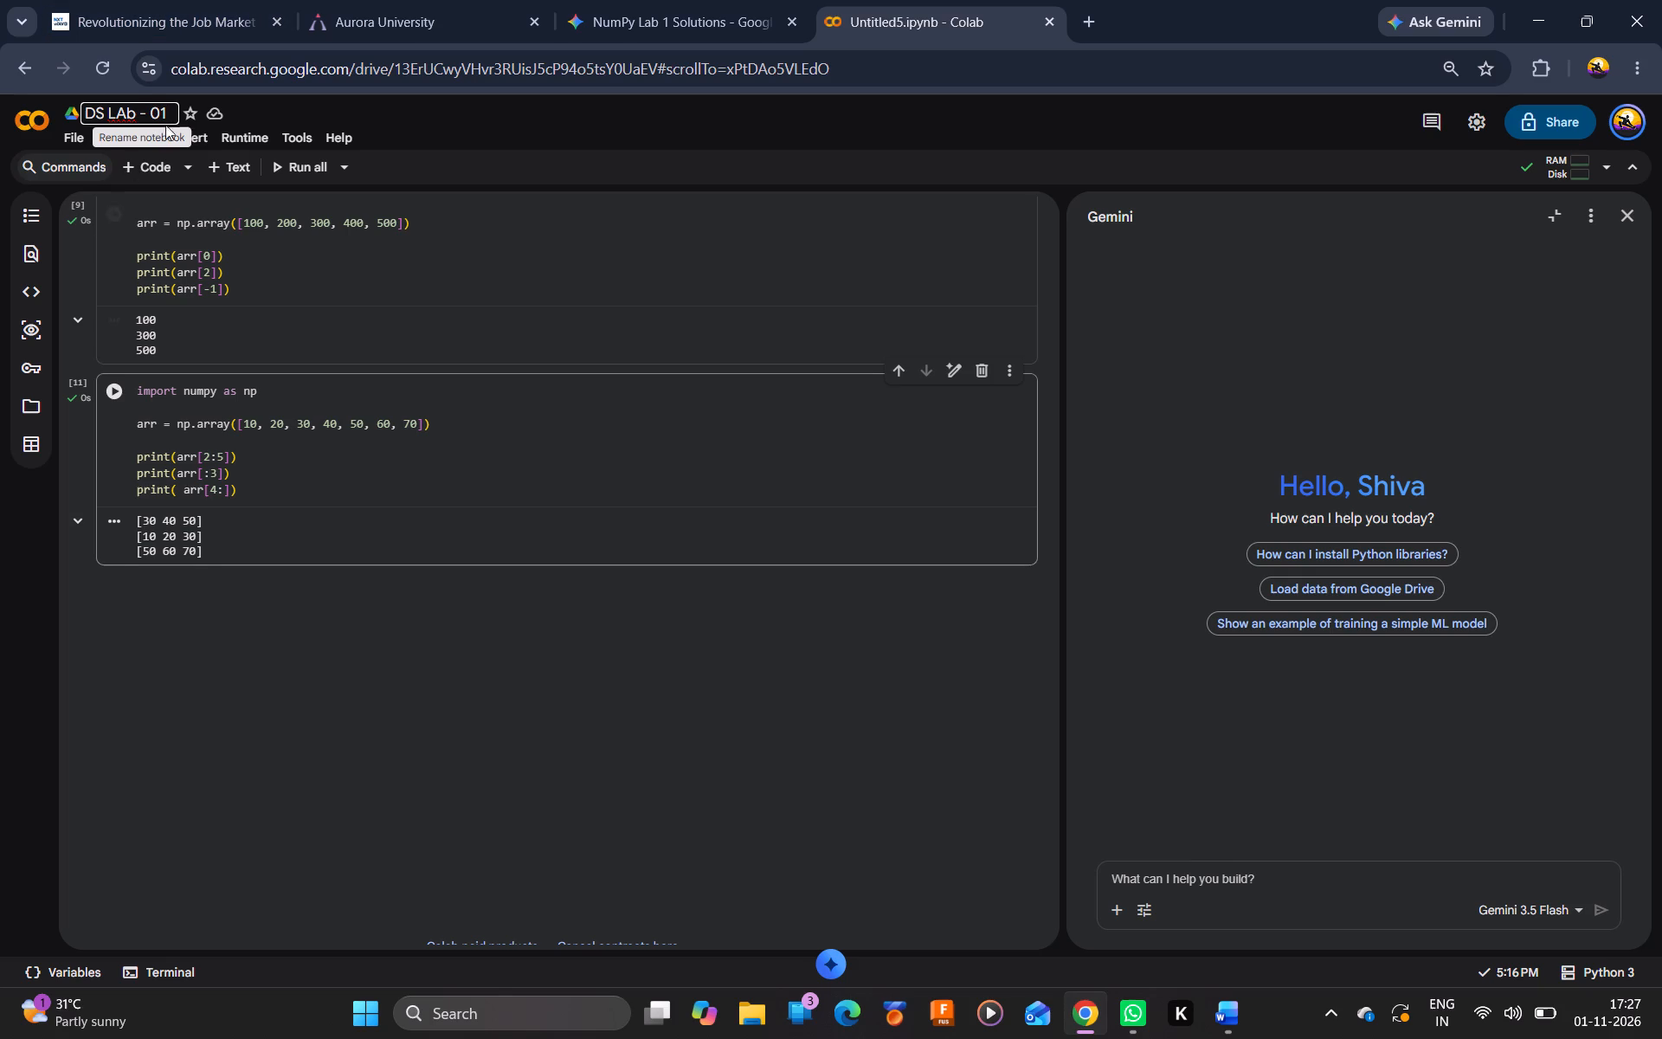
{"action": "key", "text": "Return"}
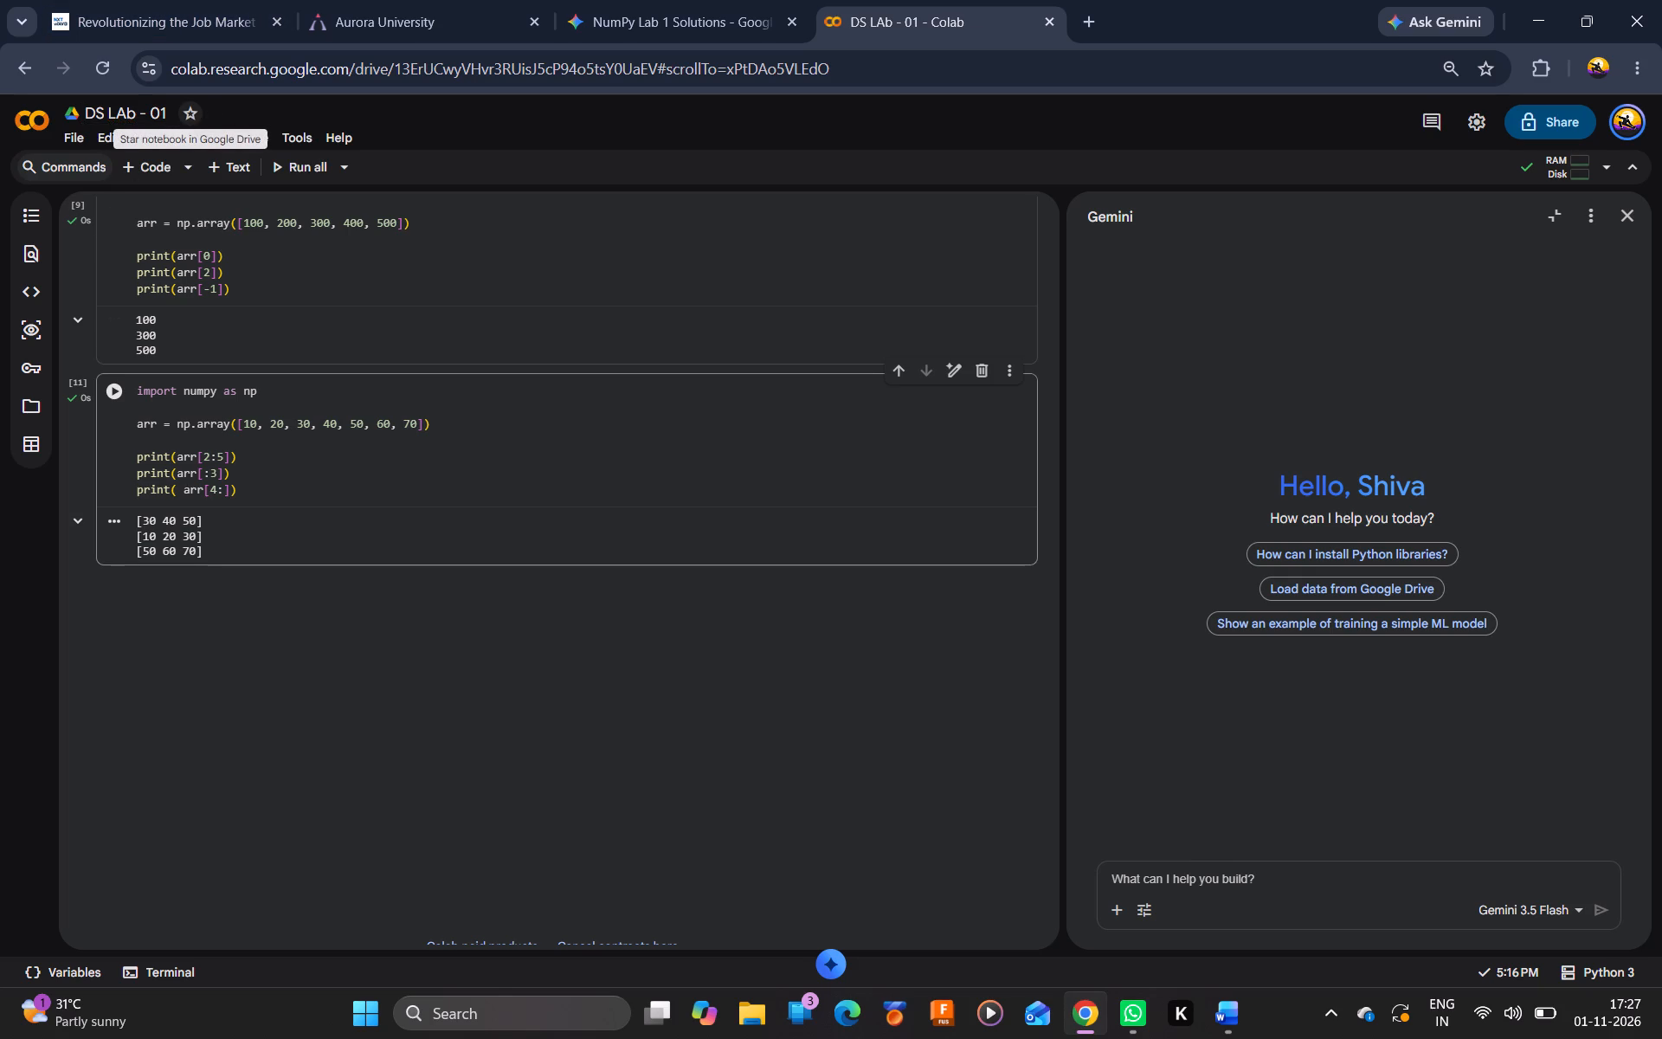
{"action": "key", "text": "ctrl+s"}
{"action": "left_click", "coordinate": [1051, 22]}
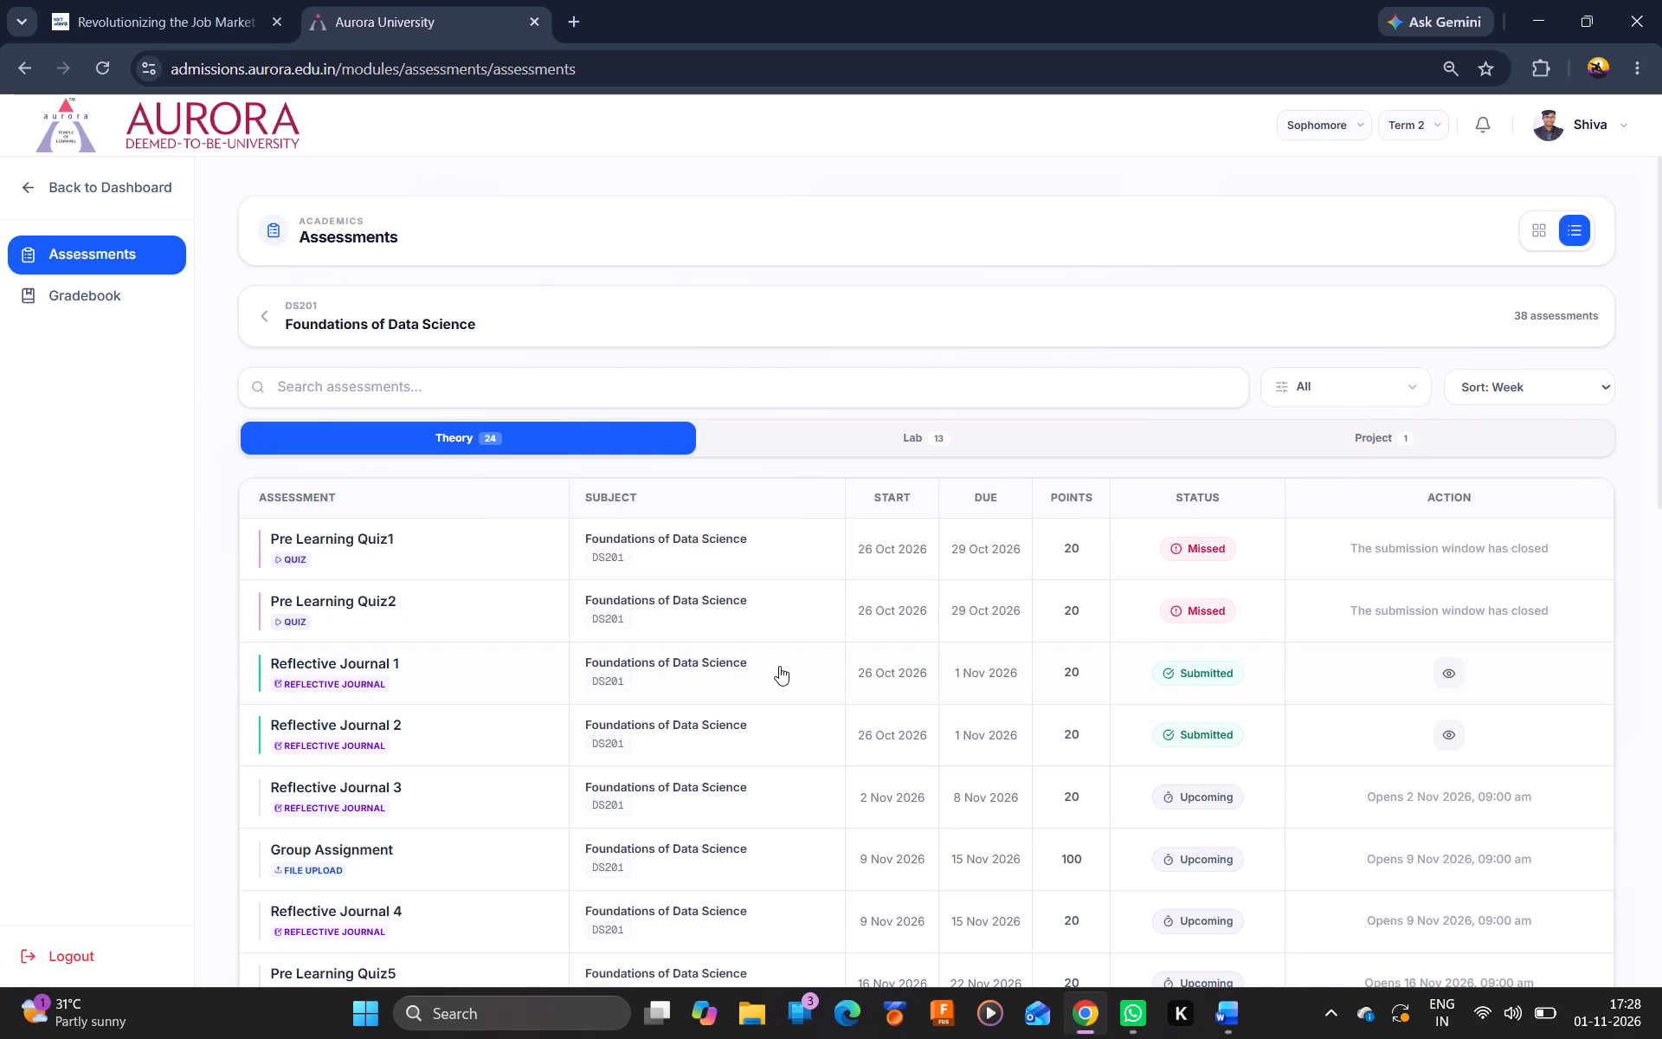
{"action": "scroll", "coordinate": [779, 666], "scroll_direction": "up", "scroll_amount": 3}
{"action": "left_click", "coordinate": [918, 436]}
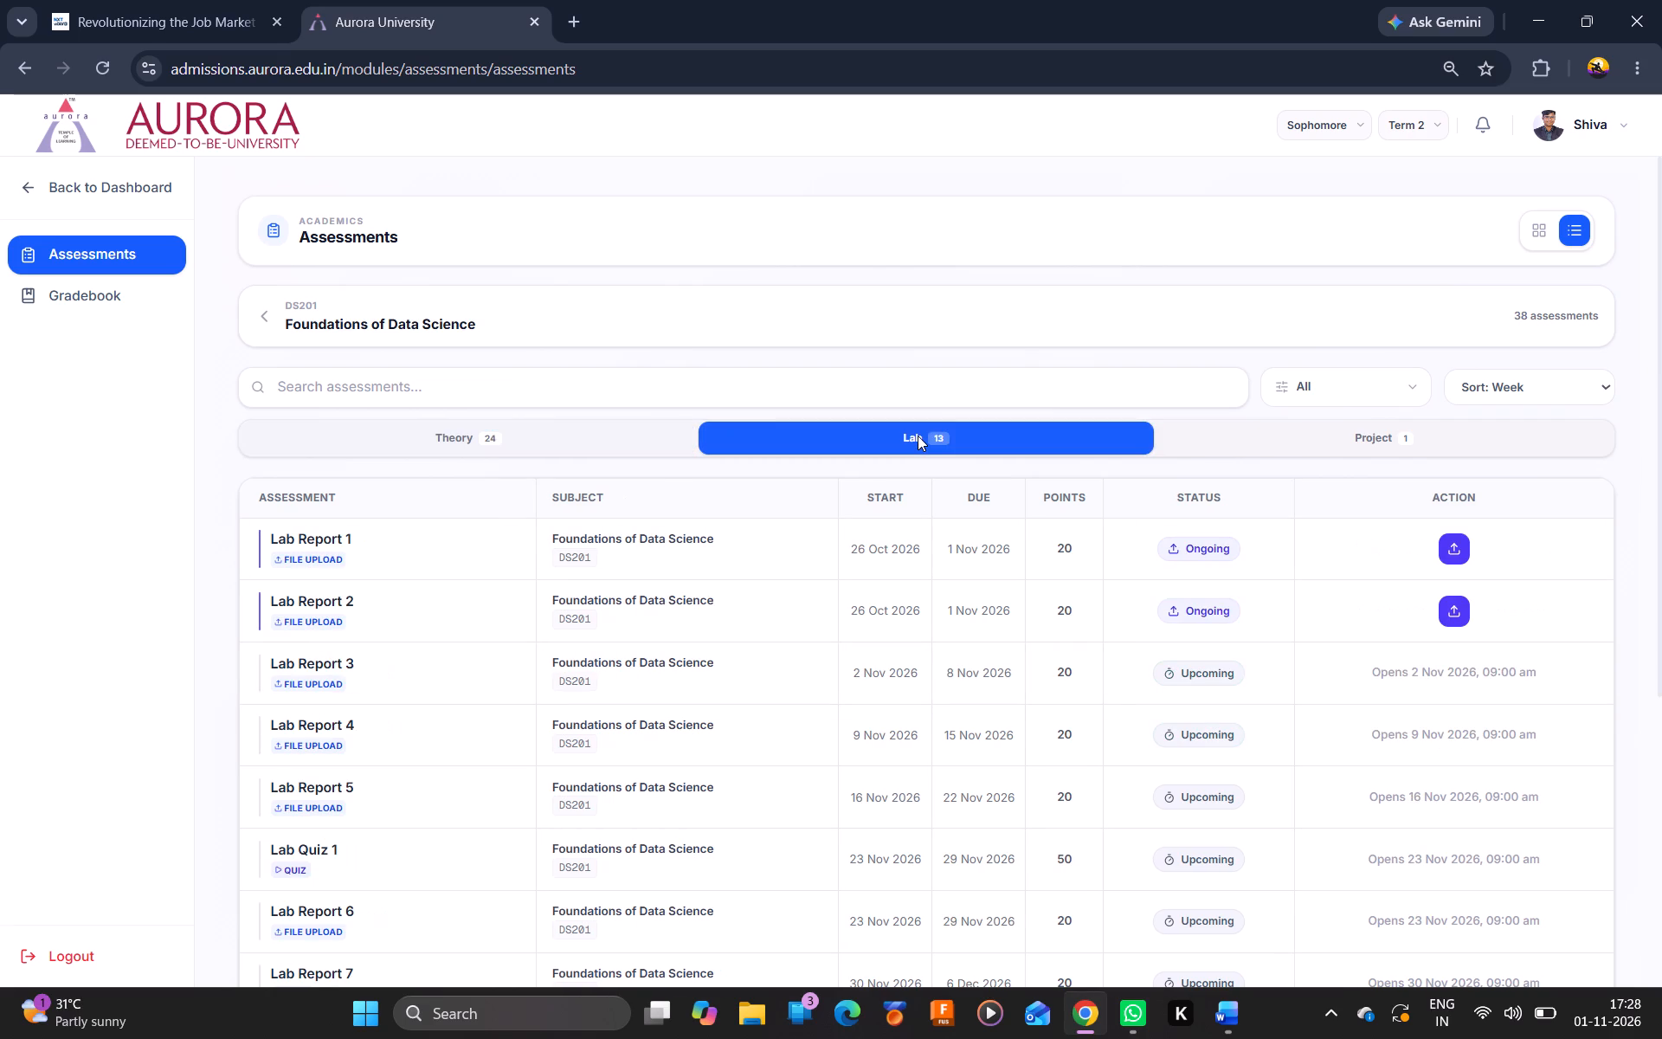
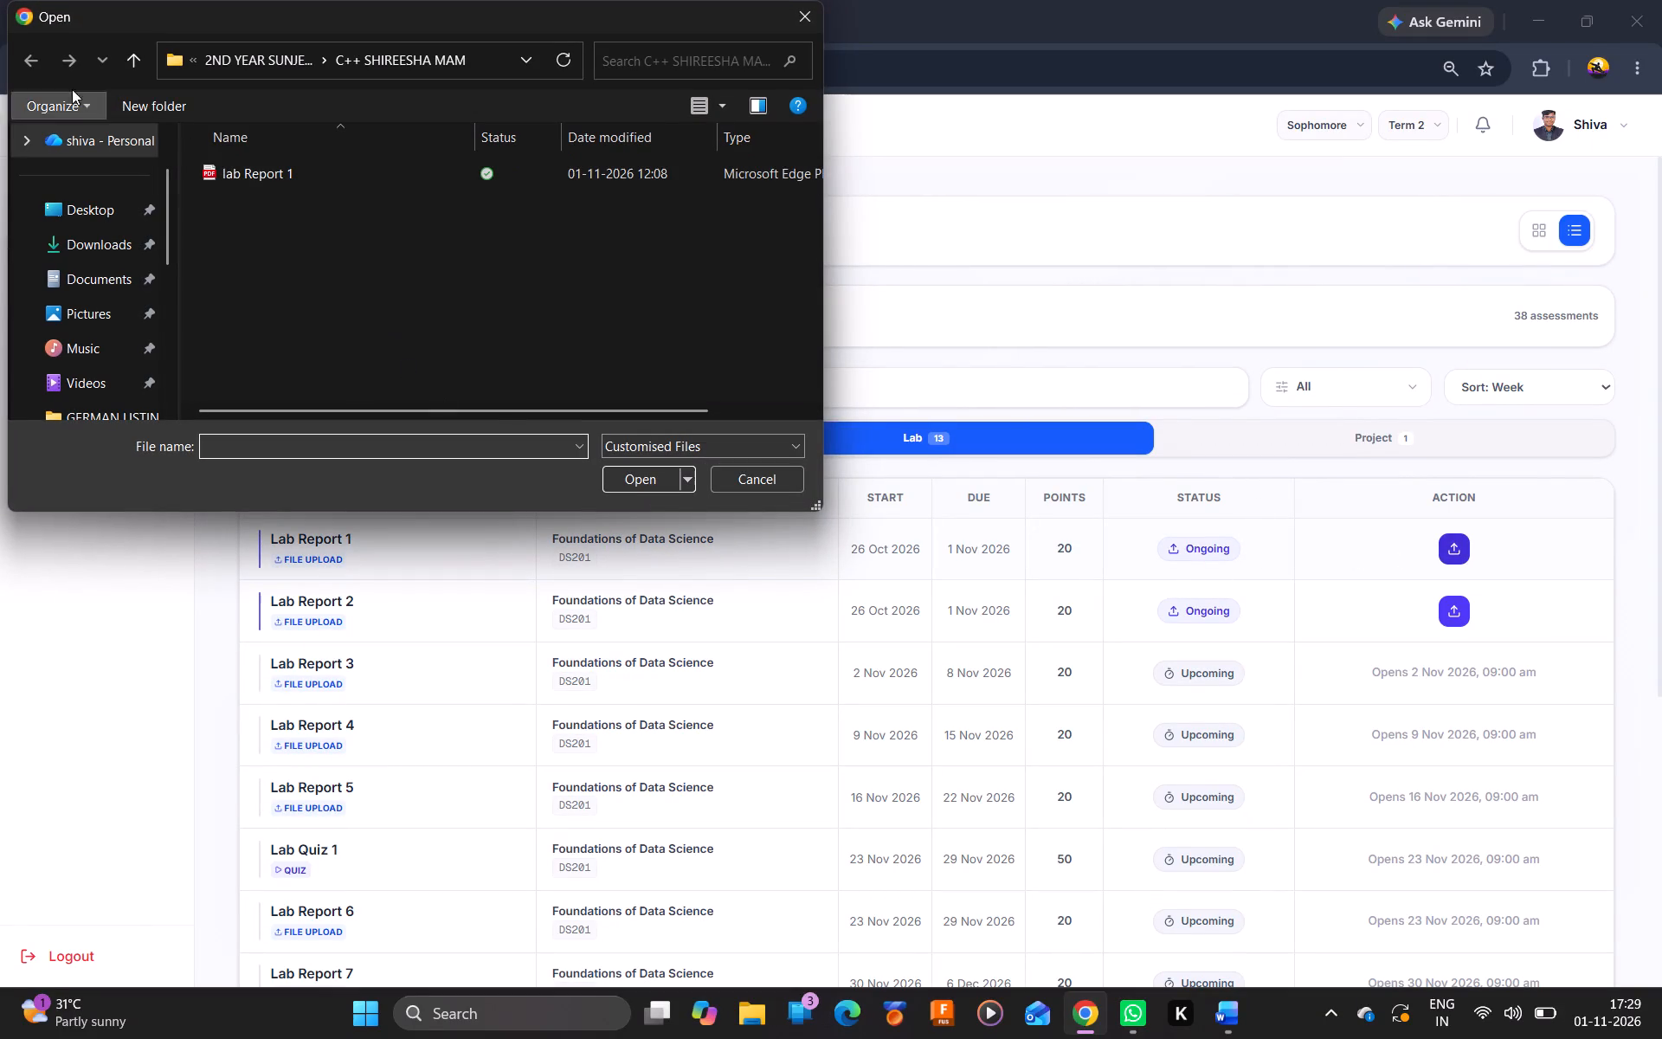
Move up from the C++ SHIREESHA MAM folder to its parent subjects folder to find the file to upload.
{"action": "left_click", "coordinate": [124, 51]}
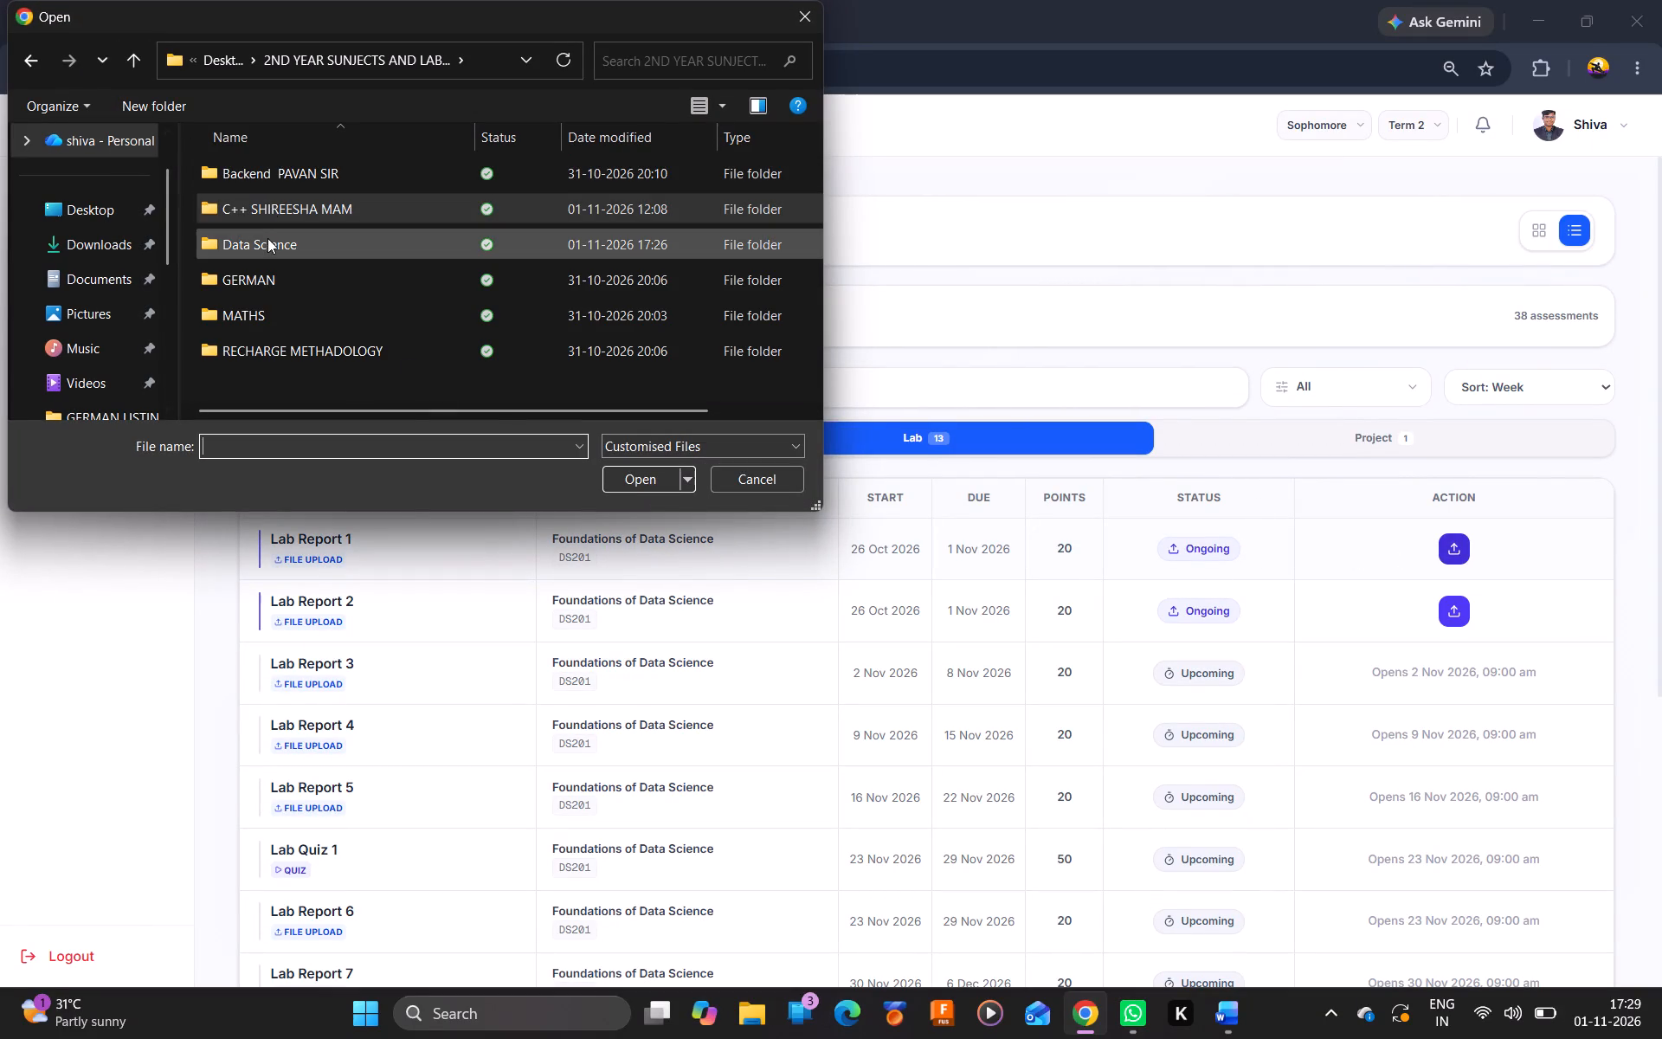
Upload the Lab - 01 PDF from the Data Science folder as the Lab Report 1 submission.
{"action": "double_click", "coordinate": [267, 242]}
{"action": "double_click", "coordinate": [341, 167]}
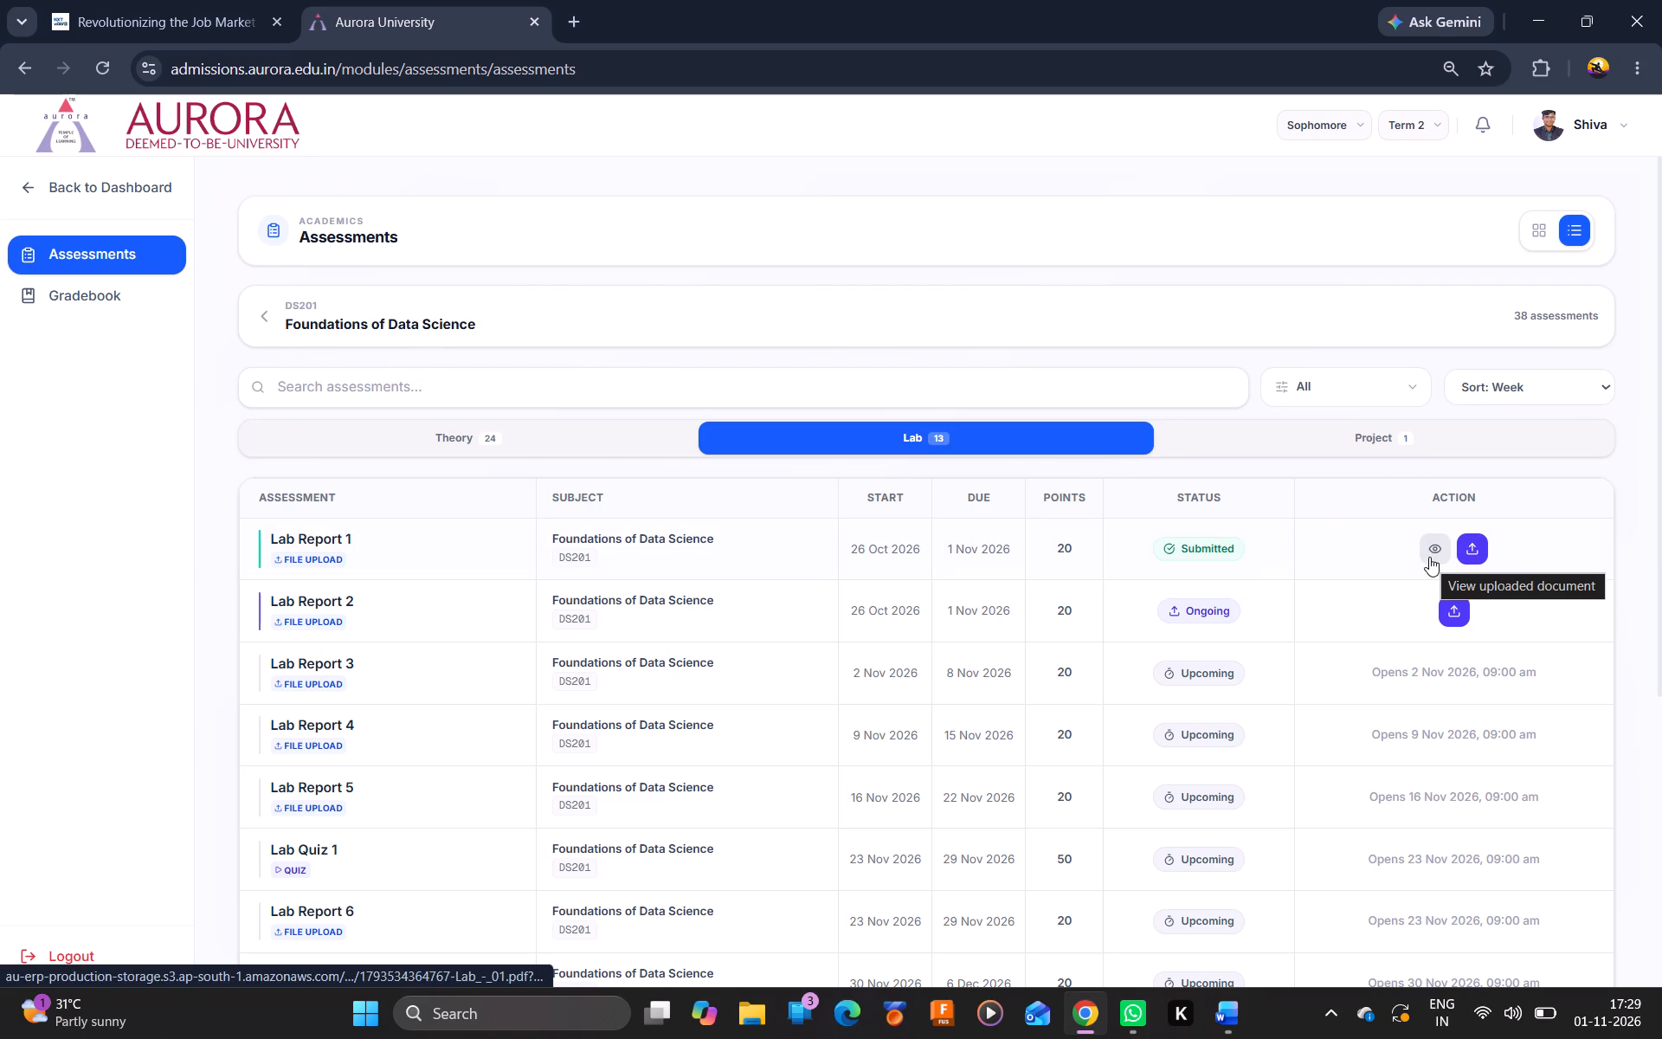
View the document uploaded for Lab Report 1 through to its final page, and close it.
{"action": "left_click", "coordinate": [1429, 553]}
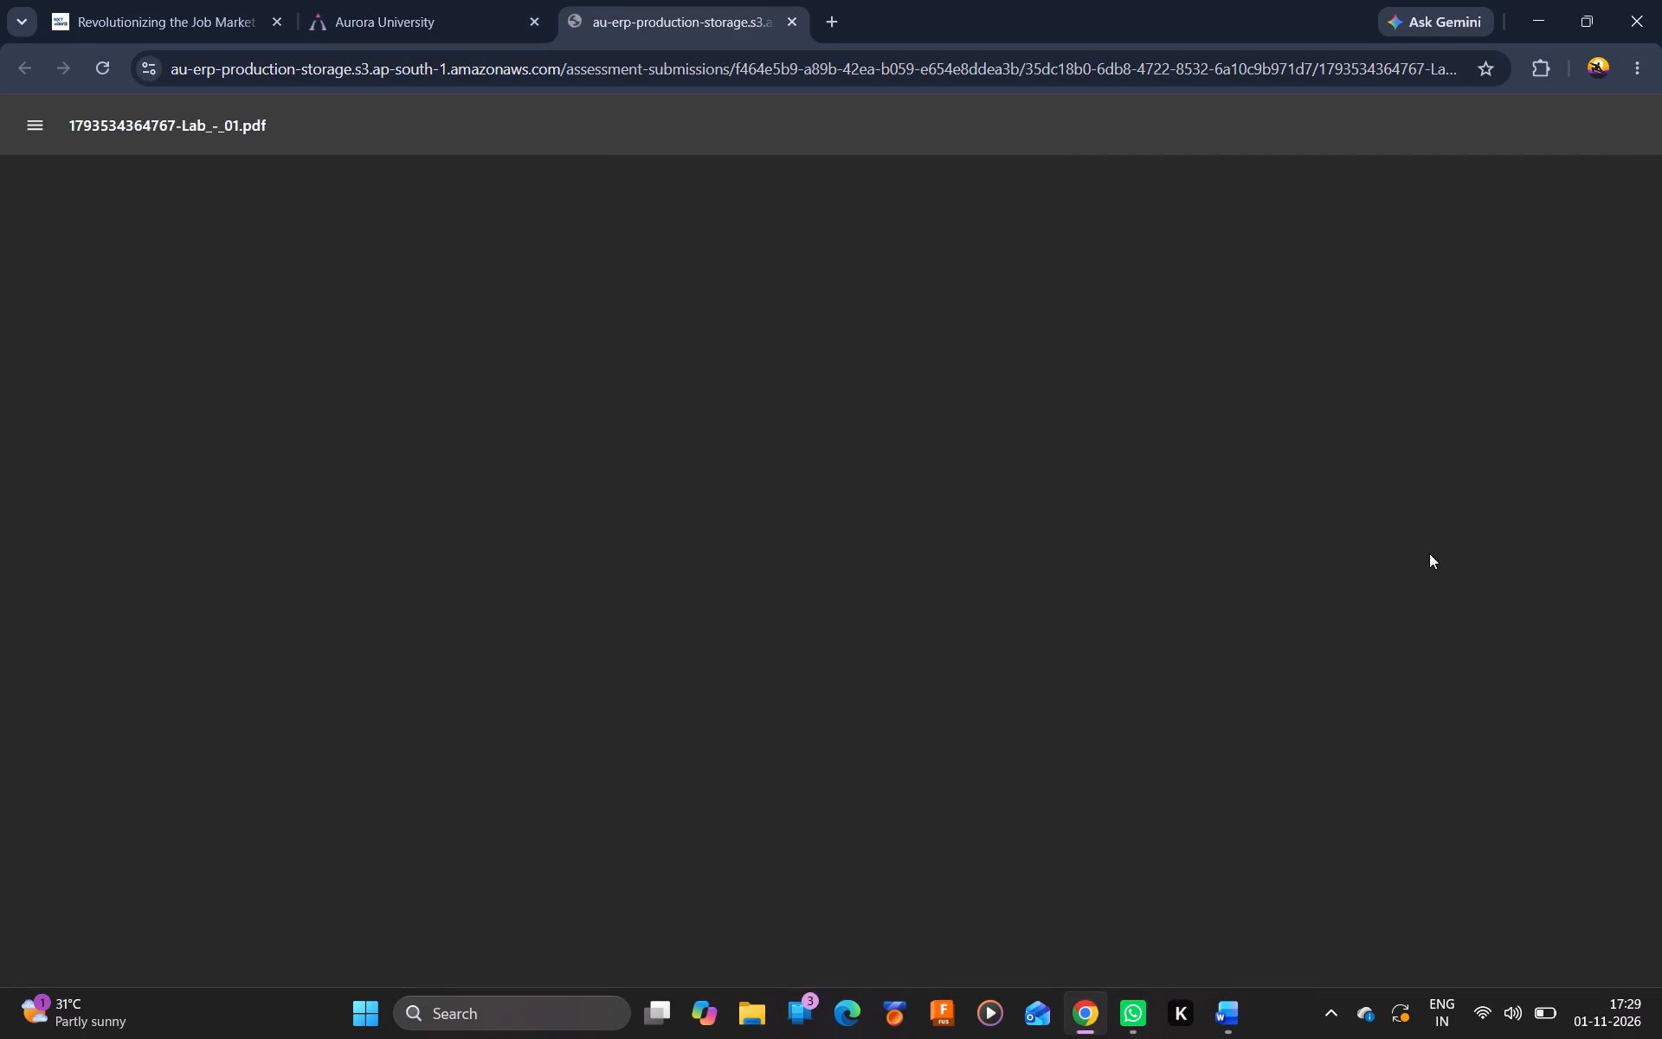
{"action": "scroll", "coordinate": [1007, 605], "scroll_direction": "down", "scroll_amount": 17}
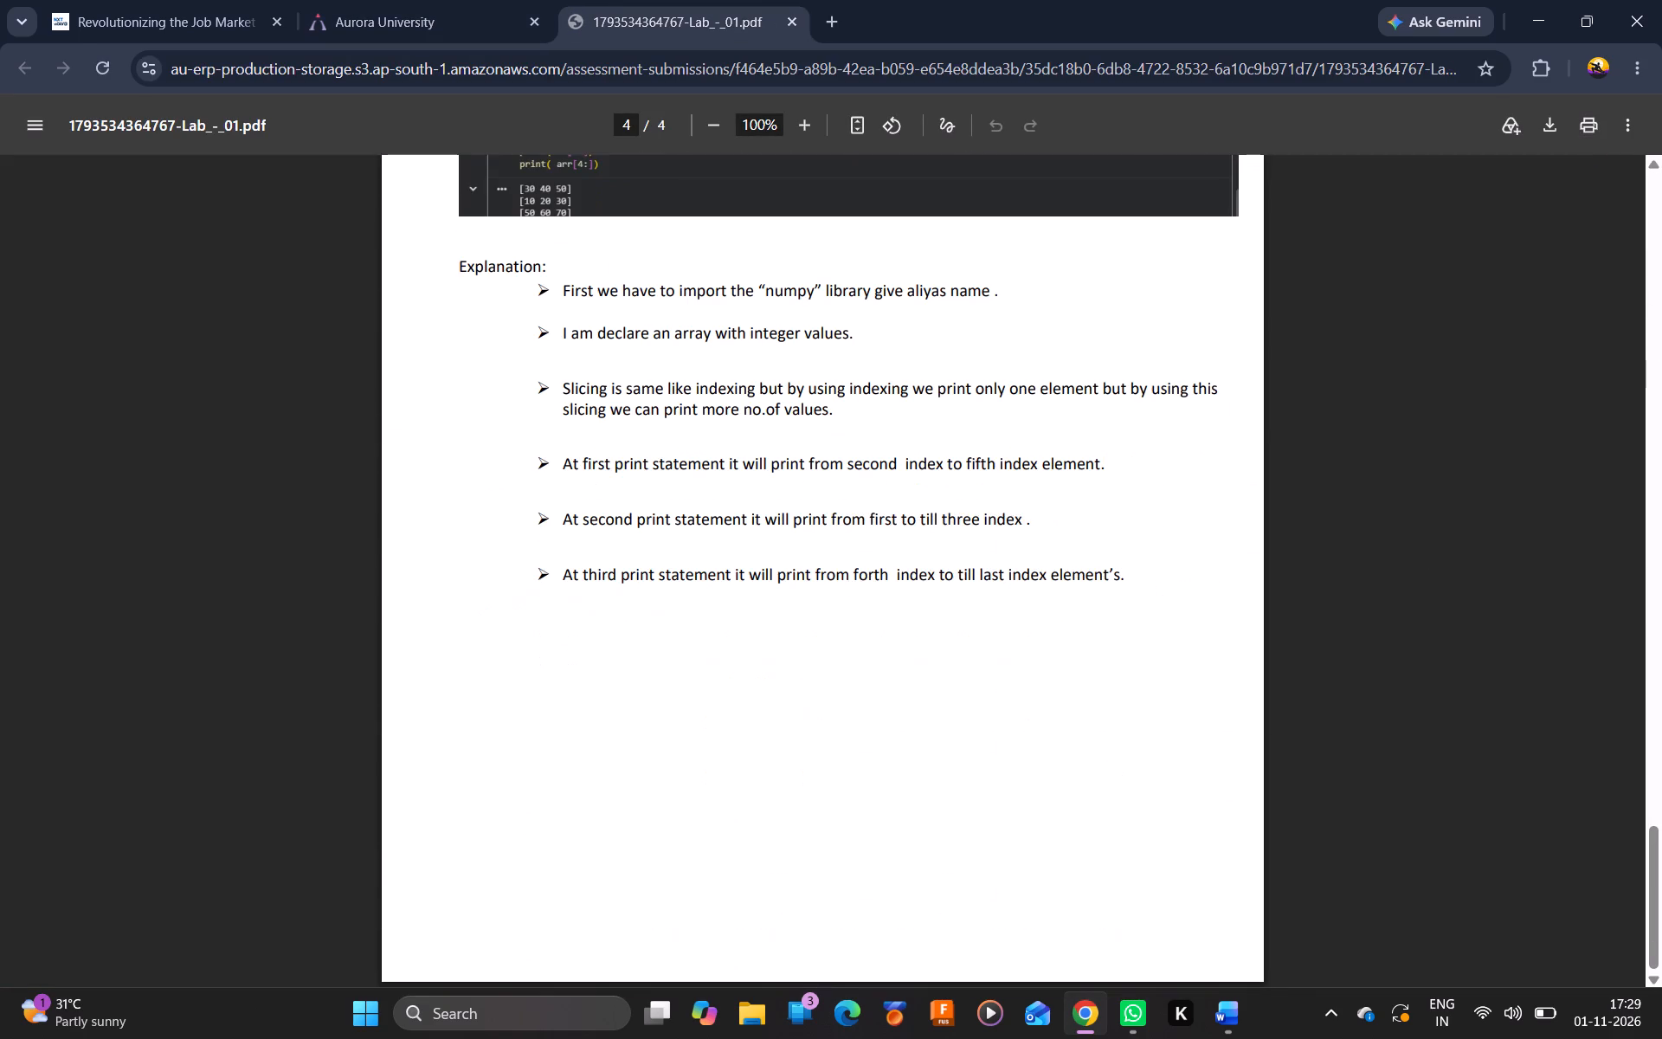